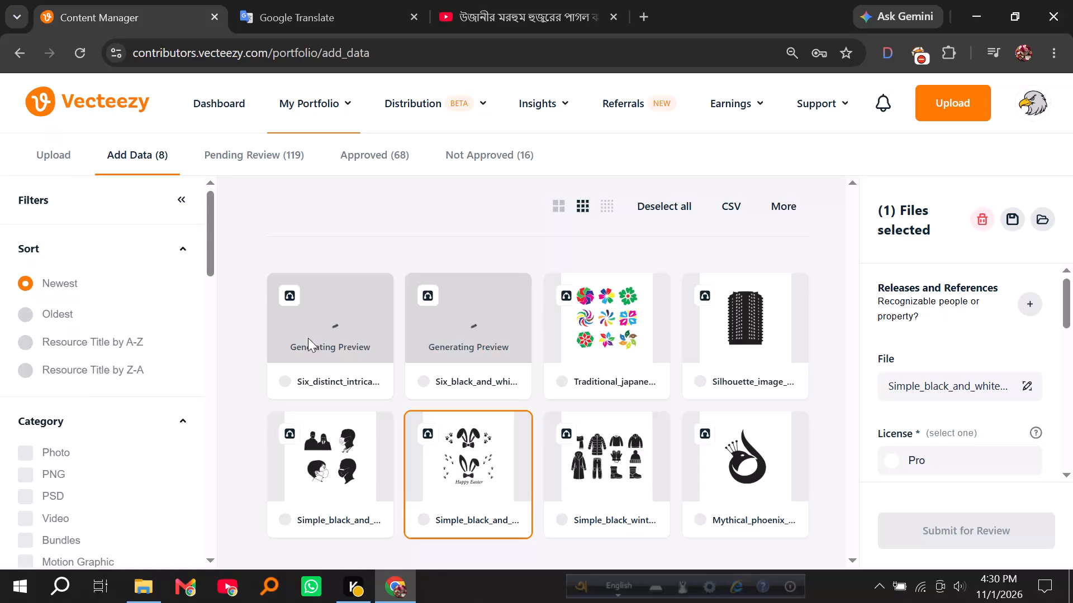
# Look through the uploaded files awaiting data, selecting several in turn and ending with the Traditional Japanese geometric file.
pyautogui.scroll(3, 310, 342)
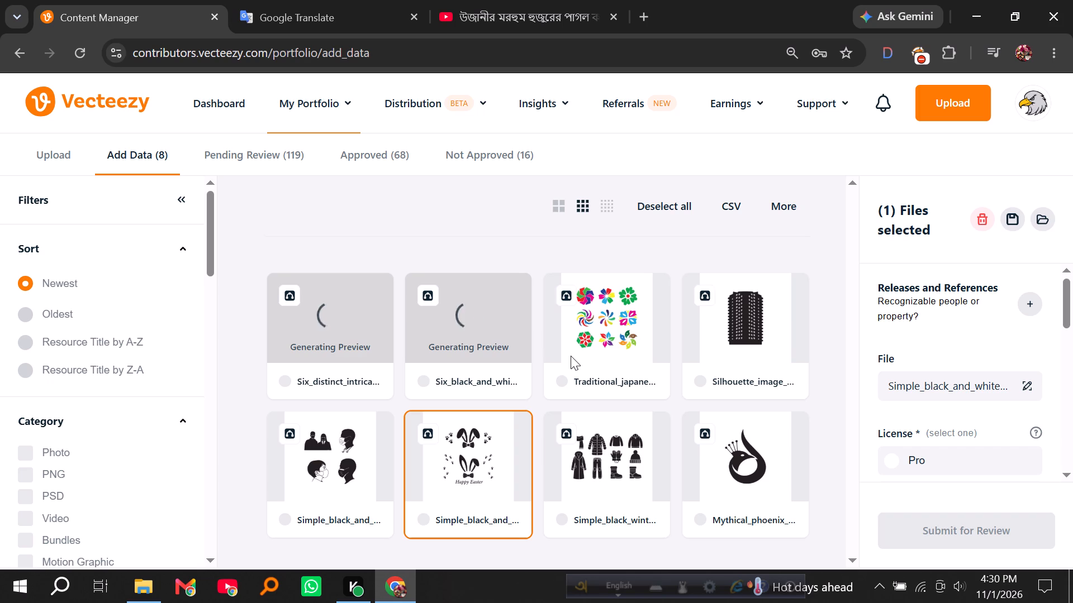
pyautogui.scroll(-2, 477, 307)
pyautogui.scroll(5, 477, 313)
pyautogui.click(348, 433)
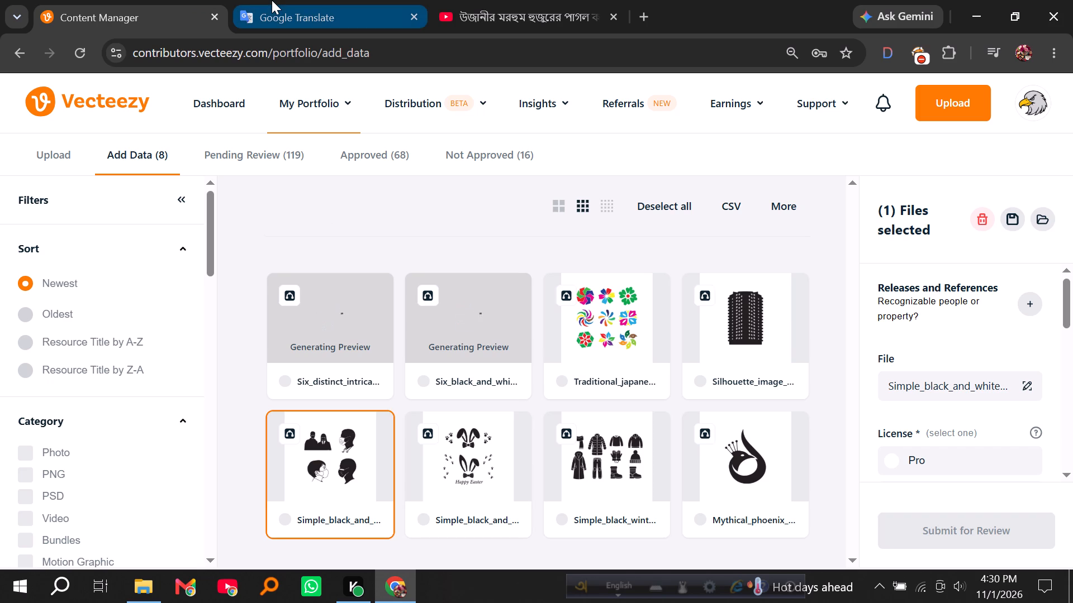
pyautogui.click(610, 311)
pyautogui.click(714, 329)
pyautogui.click(596, 342)
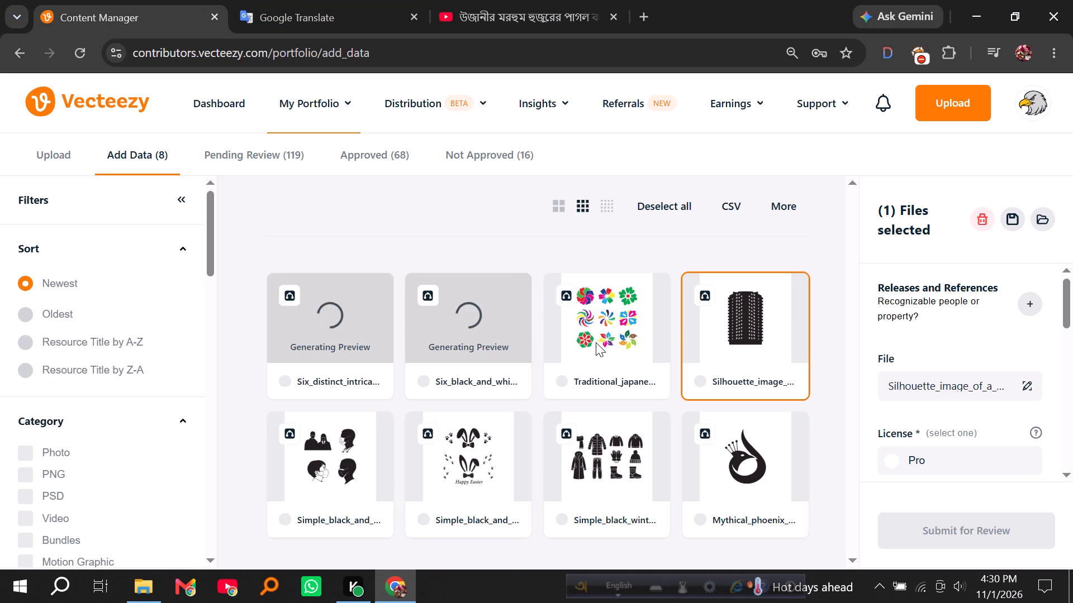
# Switch to File Explorer, look through the ভবিষ্যৎ জমা folder and deselect the selected EPS files.
pyautogui.click(152, 594)
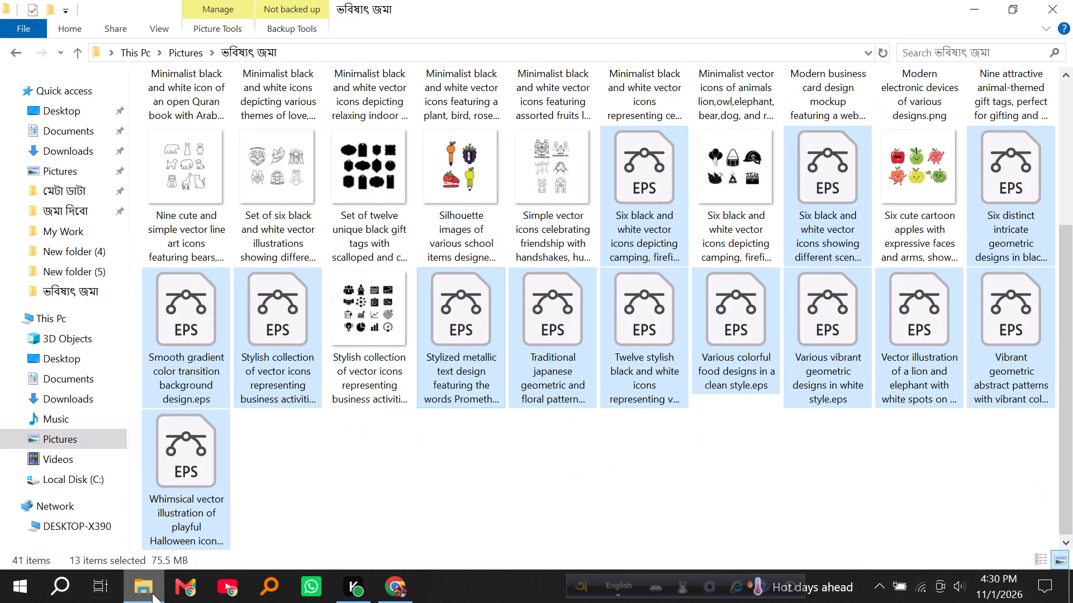
pyautogui.scroll(2, 325, 492)
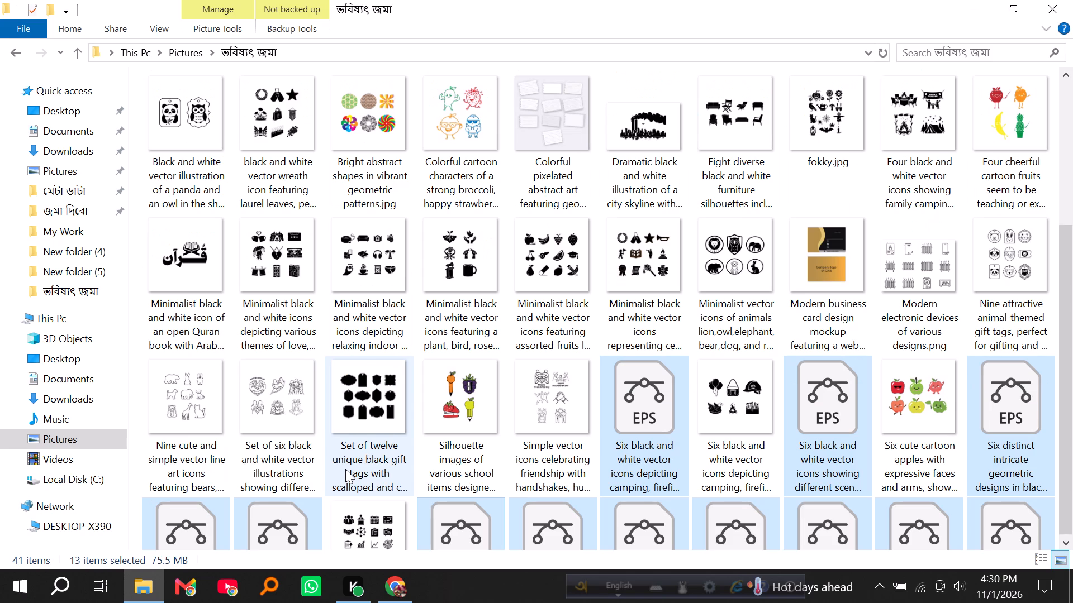
pyautogui.scroll(3, 345, 469)
pyautogui.scroll(-5, 346, 470)
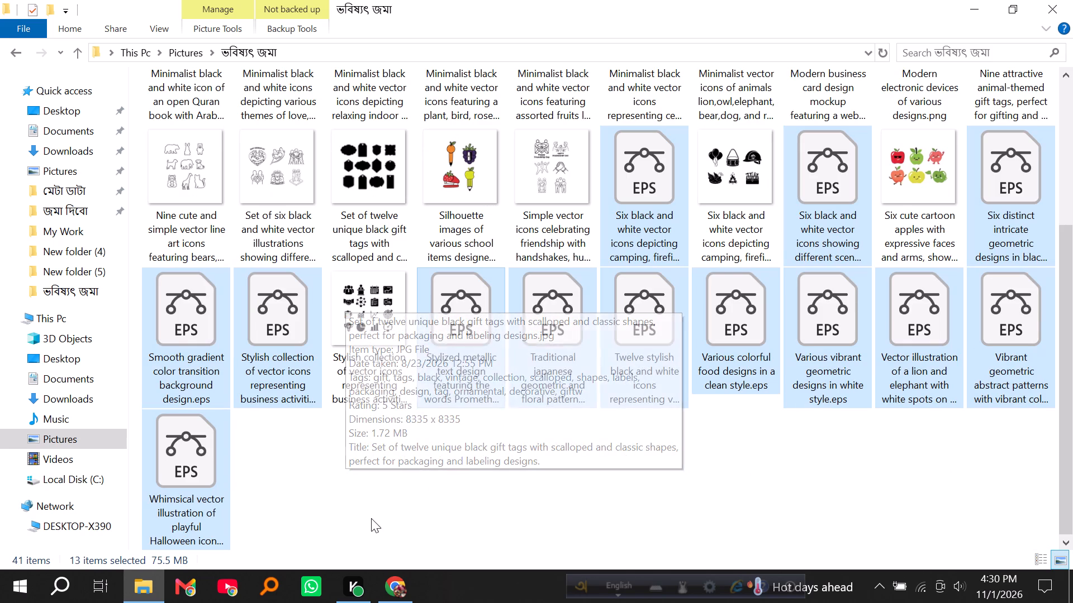
pyautogui.click(369, 512)
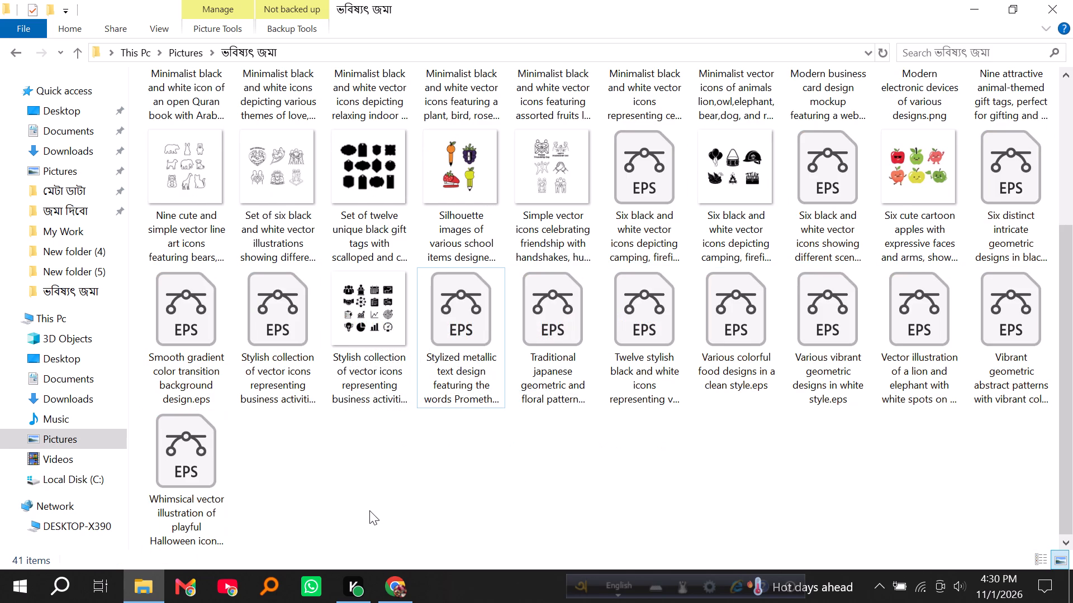
pyautogui.scroll(1, 379, 500)
pyautogui.scroll(-1, 379, 500)
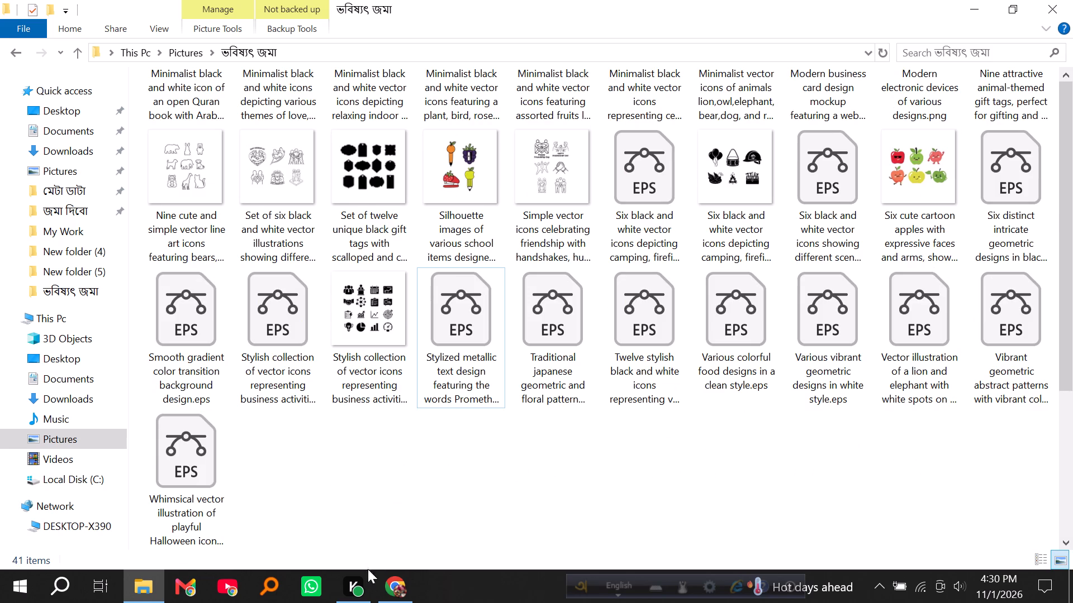
# Return to Chrome, open the Shutterstock contributor dashboard in a new tab and make it the first tab.
pyautogui.click(394, 581)
pyautogui.click(647, 15)
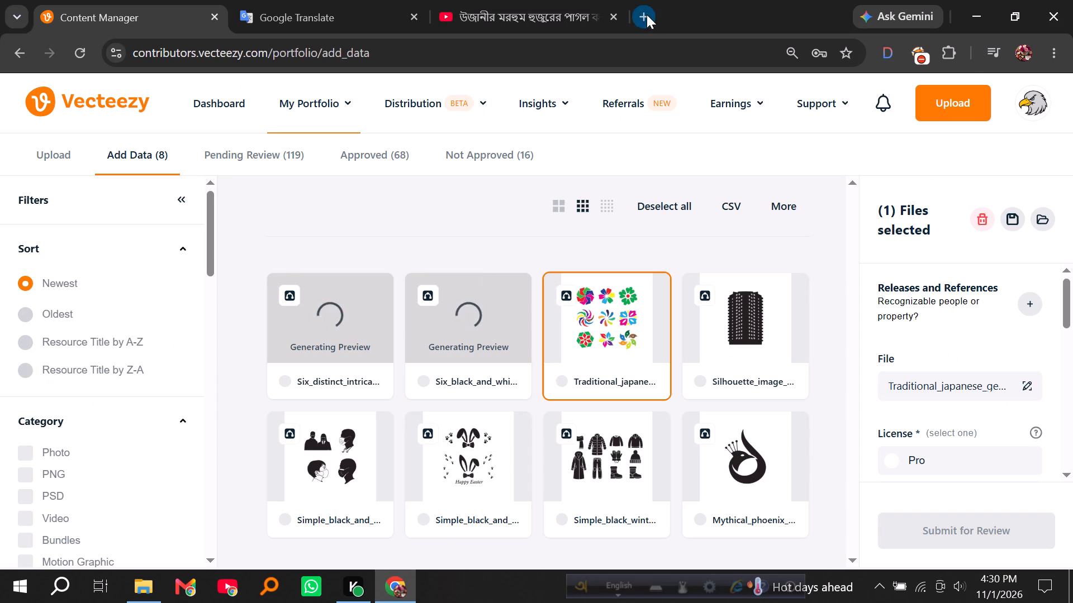
pyautogui.press('s')
pyautogui.press('Return')
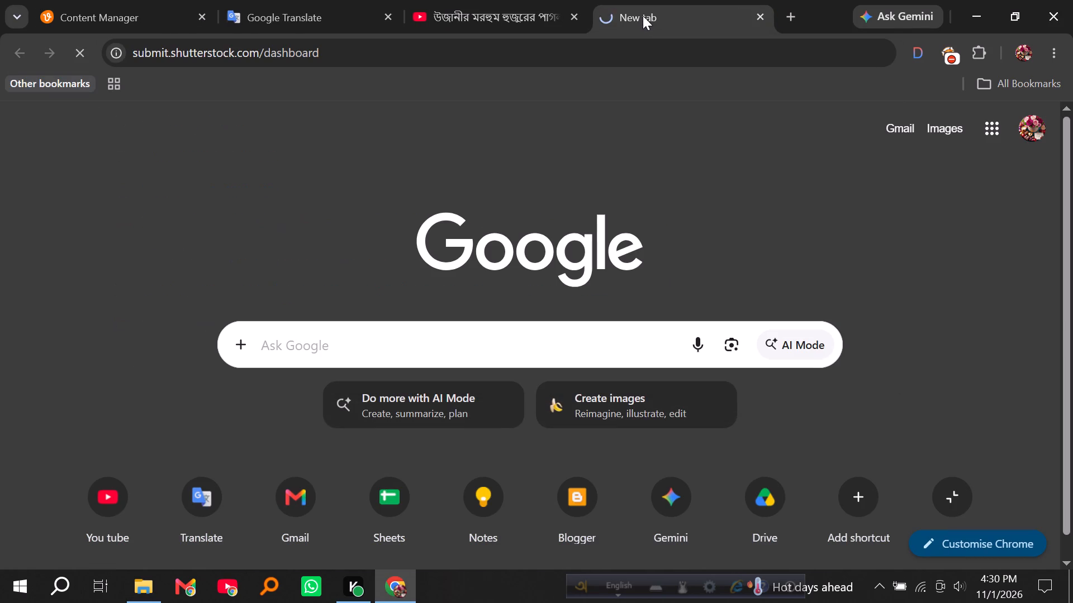
pyautogui.moveTo(643, 11); pyautogui.dragTo(94, 0)
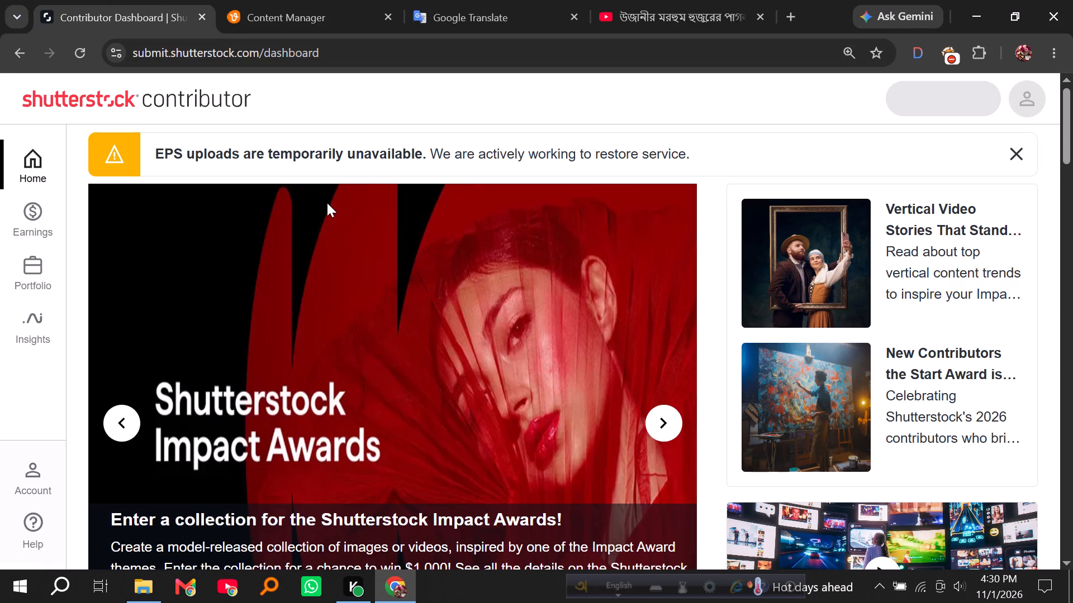
# Open the Shutterstock portfolio and show the Marketplace catalog images.
pyautogui.click(52, 257)
pyautogui.doubleClick(181, 191)
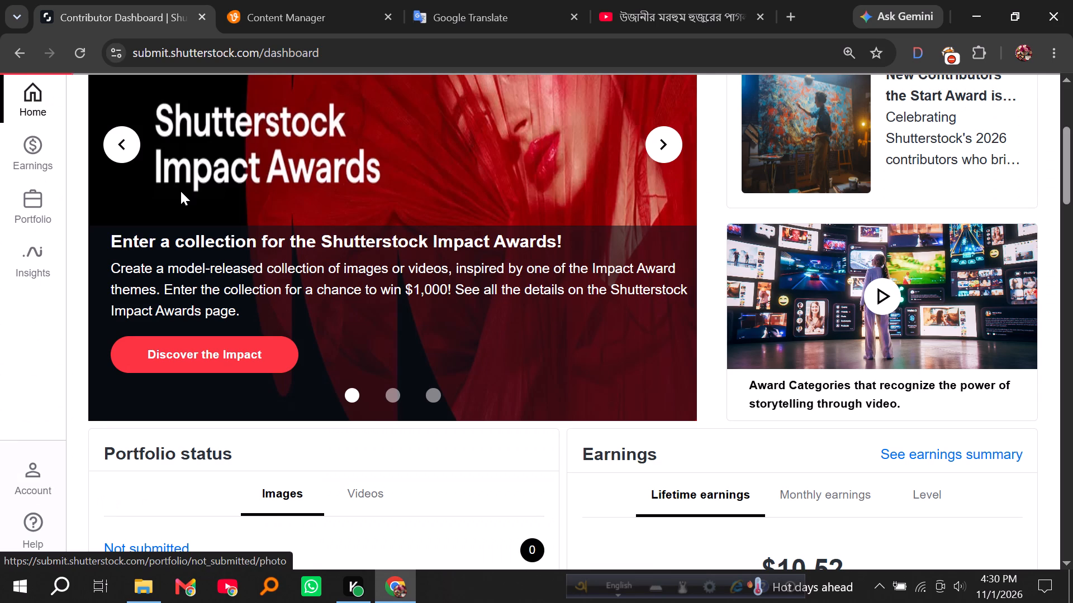
pyautogui.scroll(-2, 237, 334)
pyautogui.scroll(3, 255, 347)
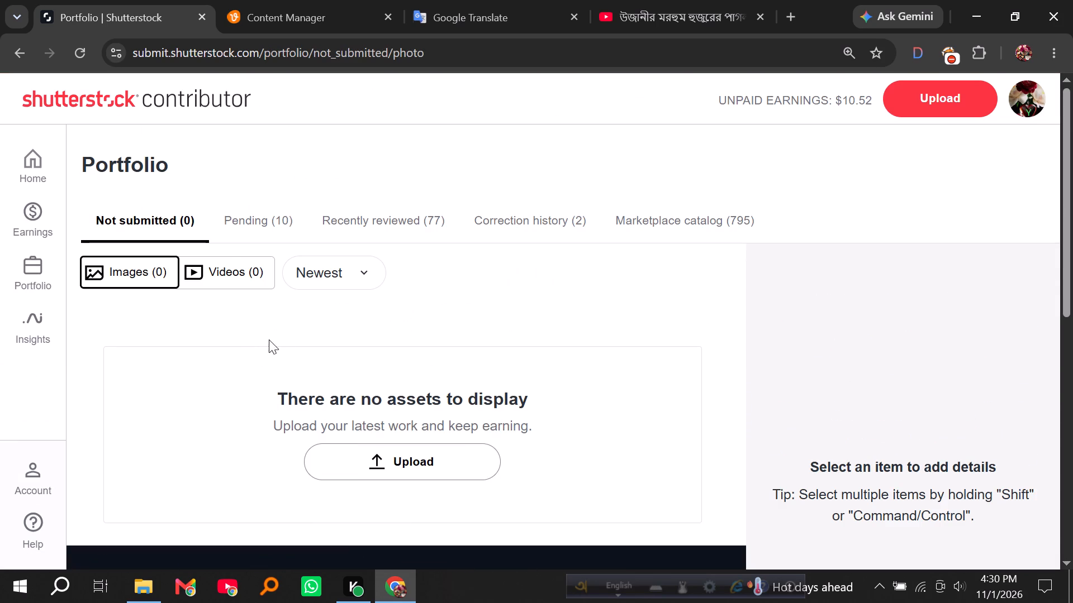
pyautogui.click(664, 224)
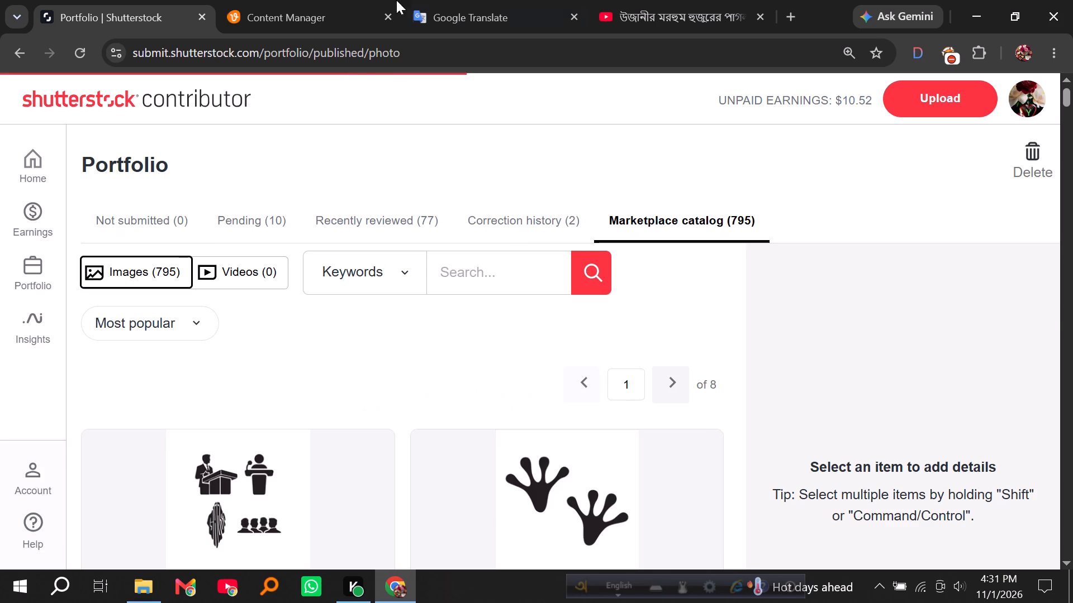
# Go back to the Vecteezy content manager and look over the files awaiting data, selecting the Mythical phoenix file.
pyautogui.click(310, 0)
pyautogui.scroll(-1, 462, 403)
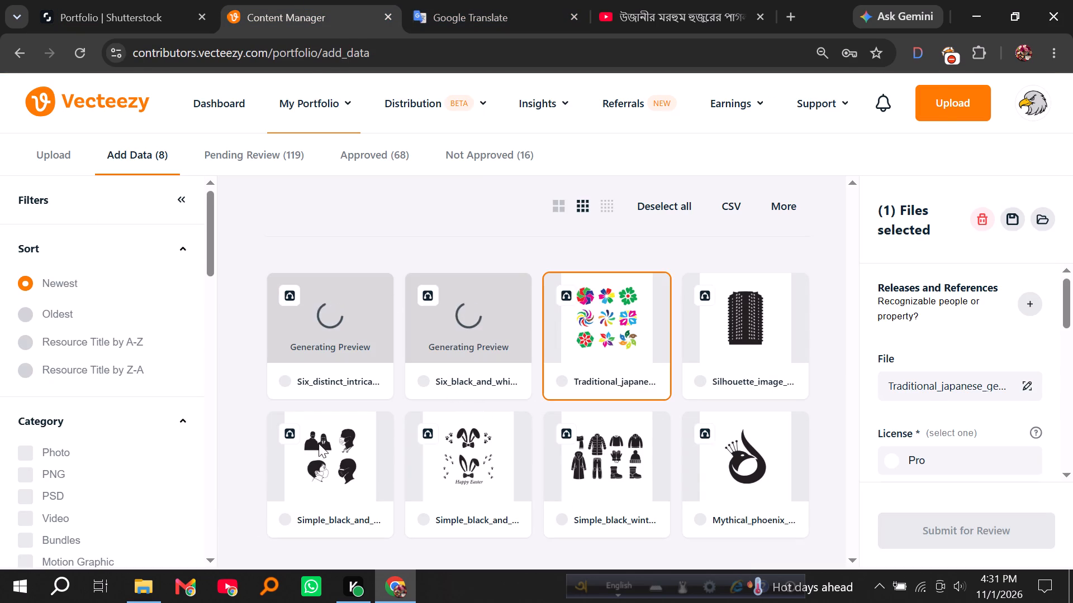
pyautogui.click(131, 588)
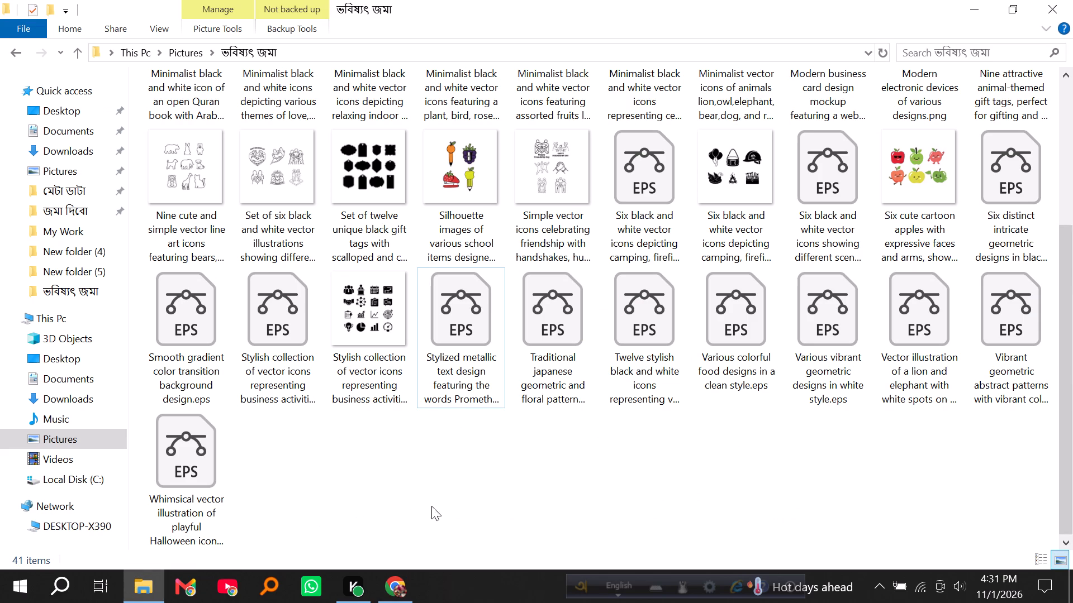
pyautogui.click(396, 587)
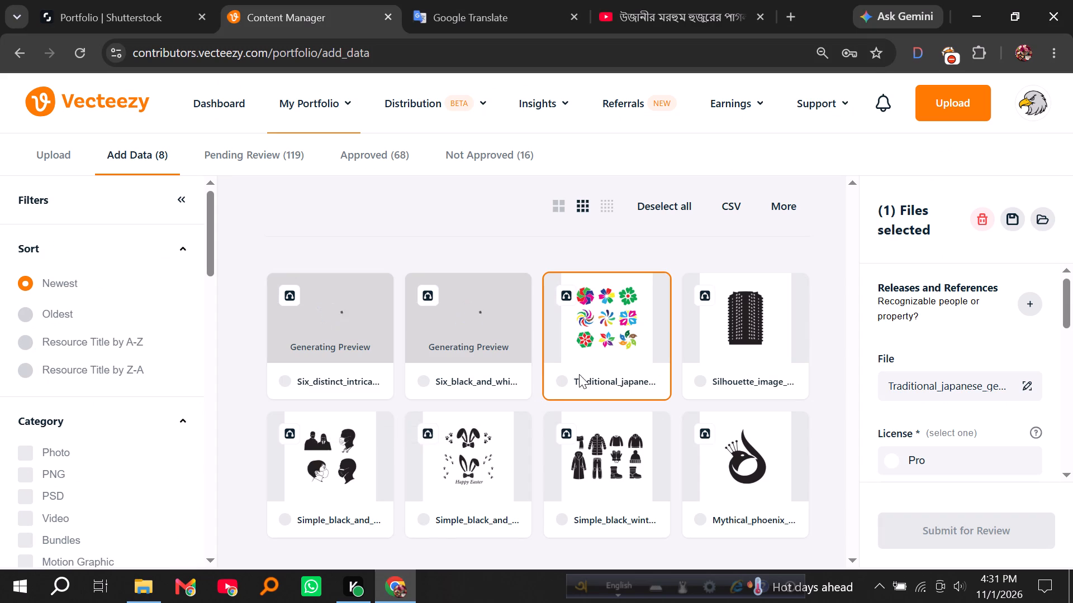
pyautogui.scroll(-3, 580, 374)
pyautogui.scroll(-2, 595, 426)
pyautogui.scroll(3, 598, 458)
pyautogui.click(615, 326)
pyautogui.scroll(-3, 619, 451)
pyautogui.scroll(3, 617, 469)
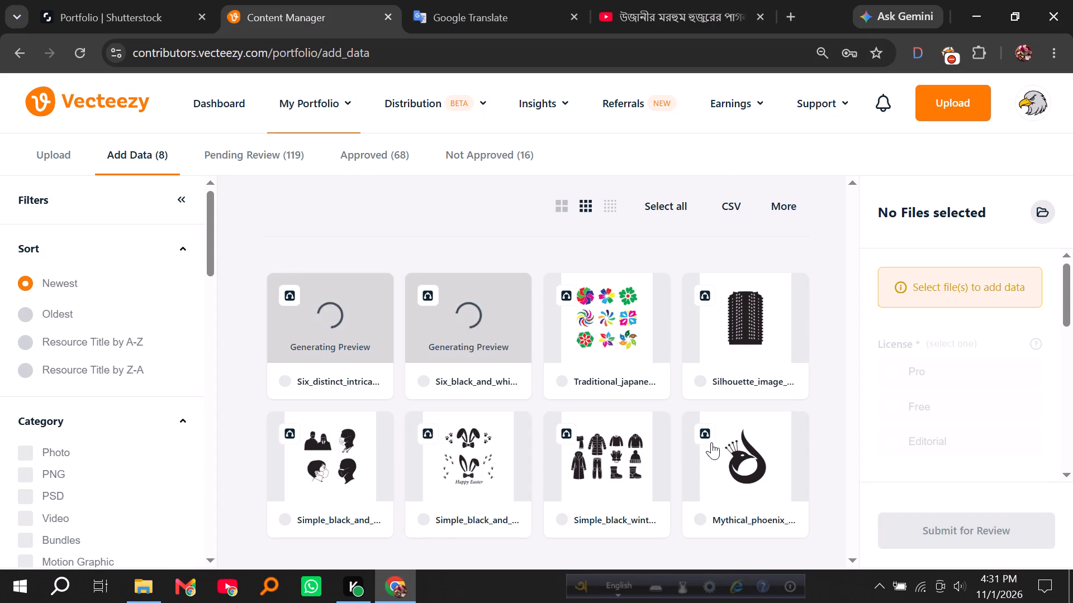
pyautogui.click(711, 442)
pyautogui.click(604, 451)
pyautogui.click(773, 123)
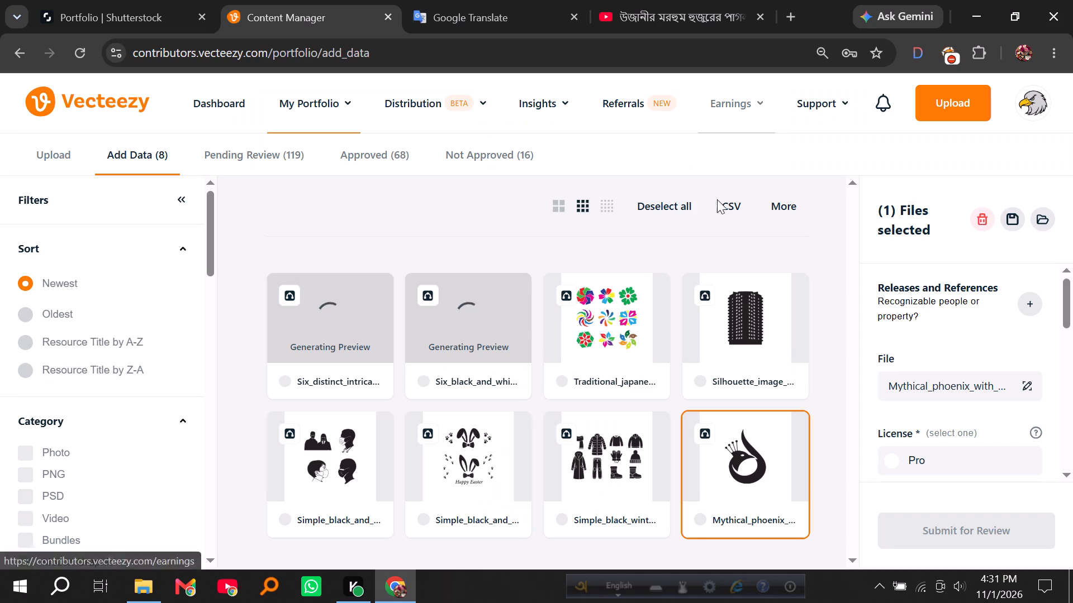
pyautogui.scroll(-2, 571, 426)
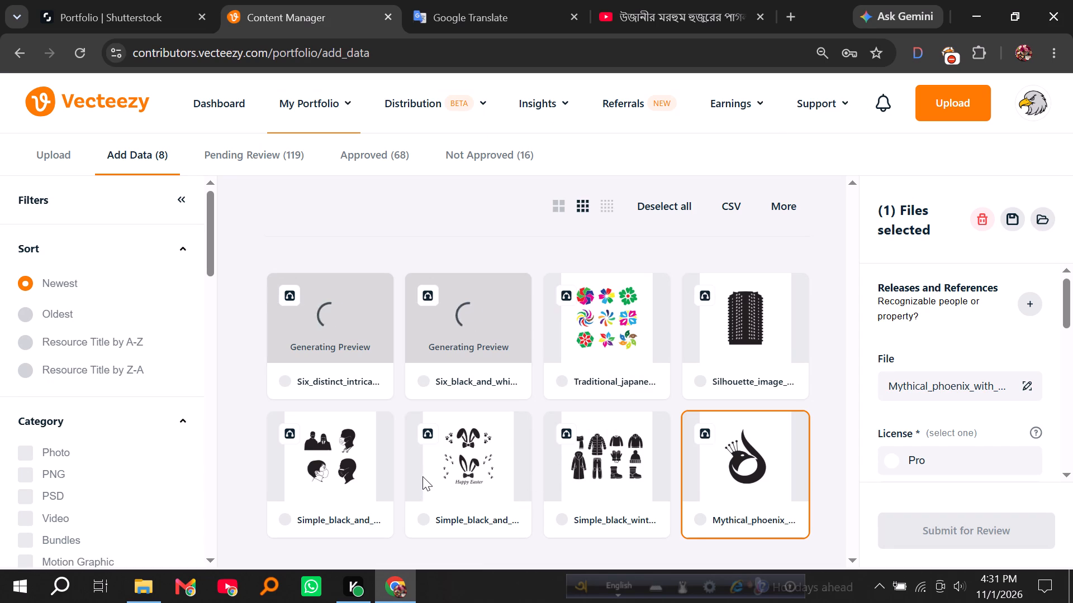
# In the Shutterstock catalog search, remove the saved suggestions minimalist, nine historycal, majestic, File Mythical_phoenix_, minimalist vector and mythical.
pyautogui.click(153, 0)
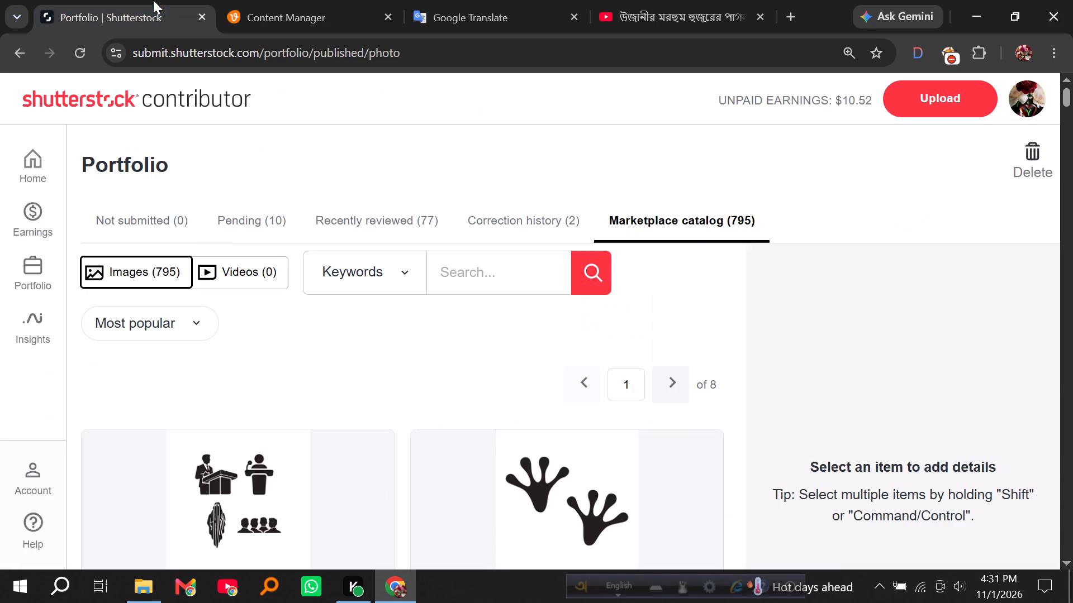
pyautogui.click(487, 268)
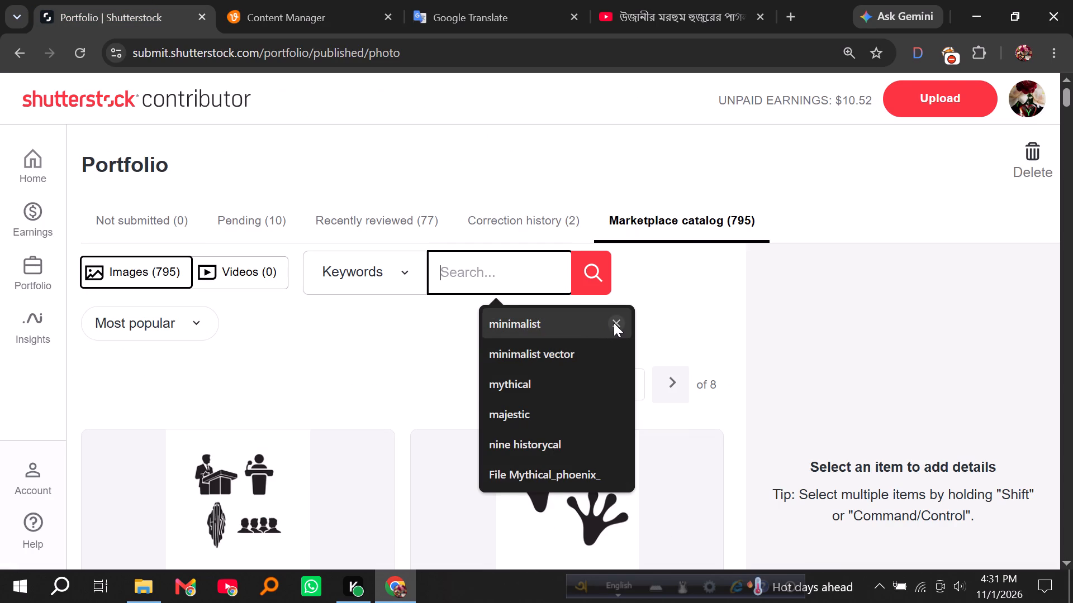
pyautogui.click(615, 323)
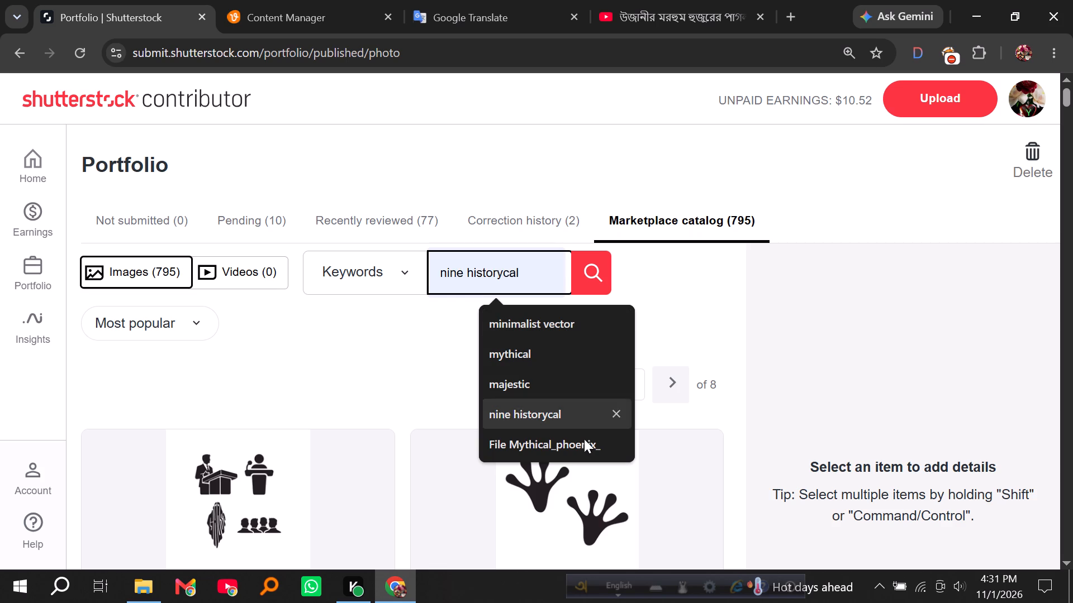
pyautogui.click(618, 413)
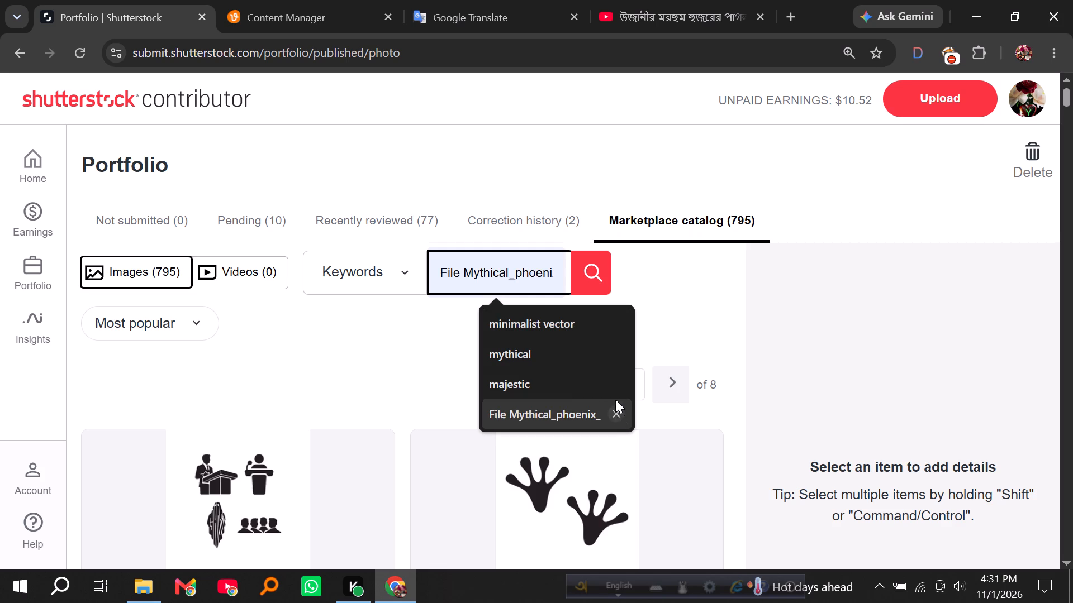
pyautogui.click(615, 384)
pyautogui.click(615, 384)
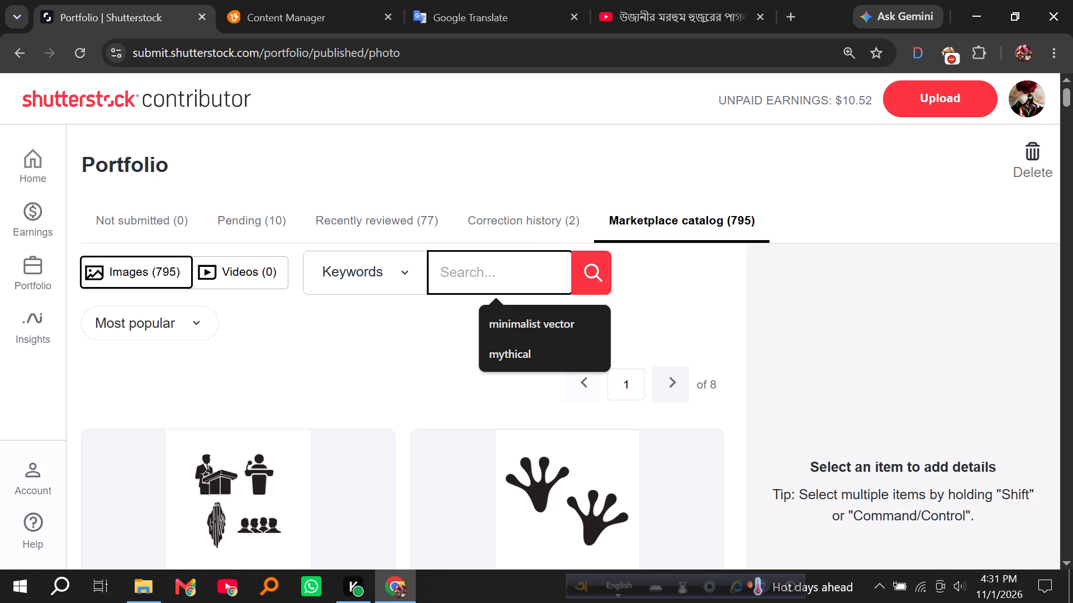
pyautogui.click(592, 320)
pyautogui.click(594, 325)
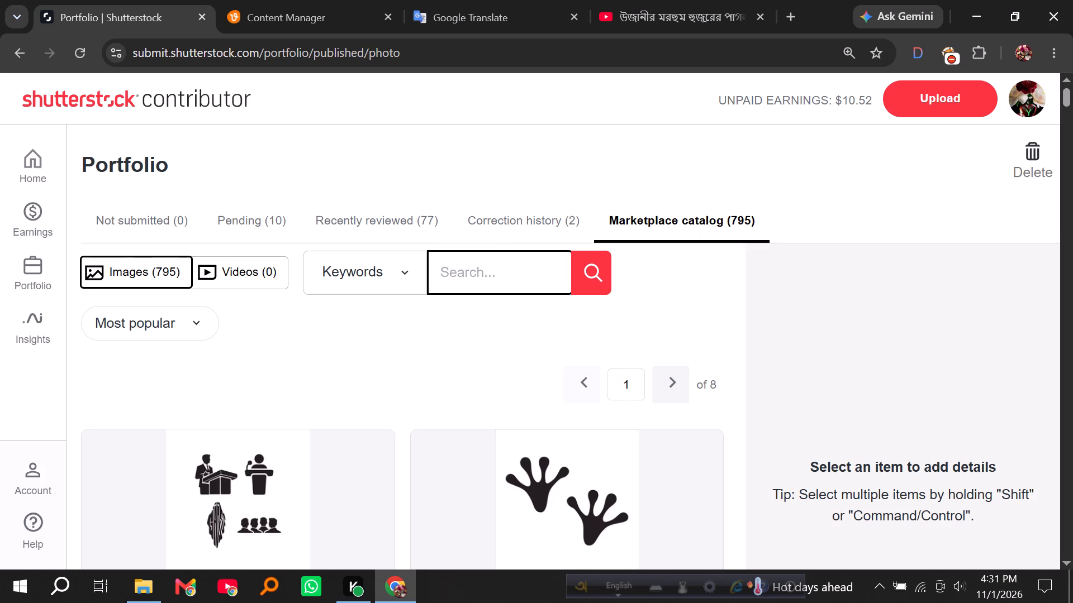
# Search the Marketplace catalog by keywords for Mythicalphoenix and look over the results.
pyautogui.click(511, 278)
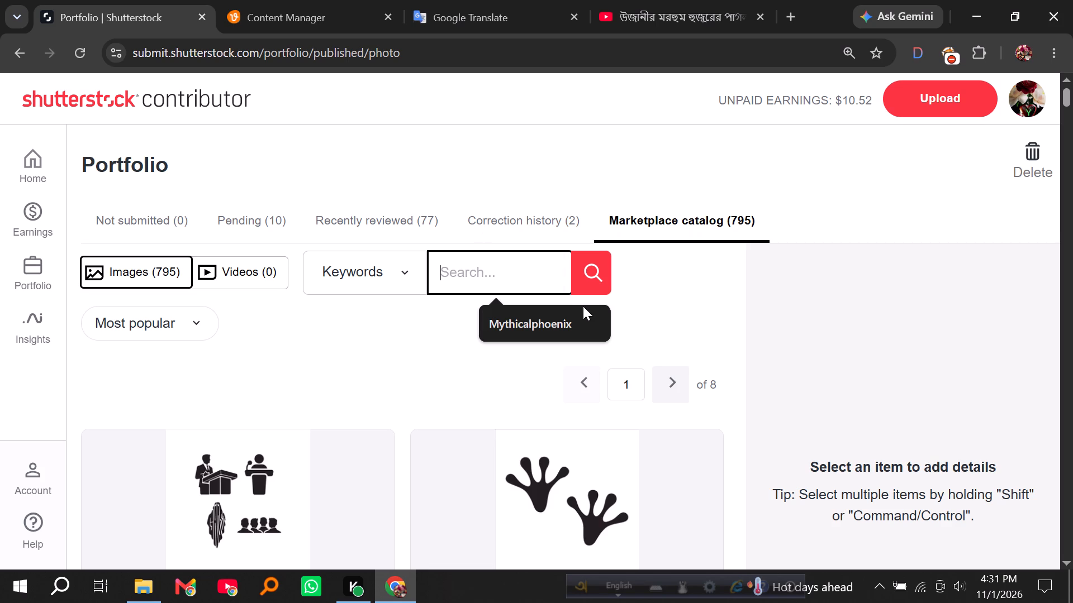
pyautogui.click(549, 322)
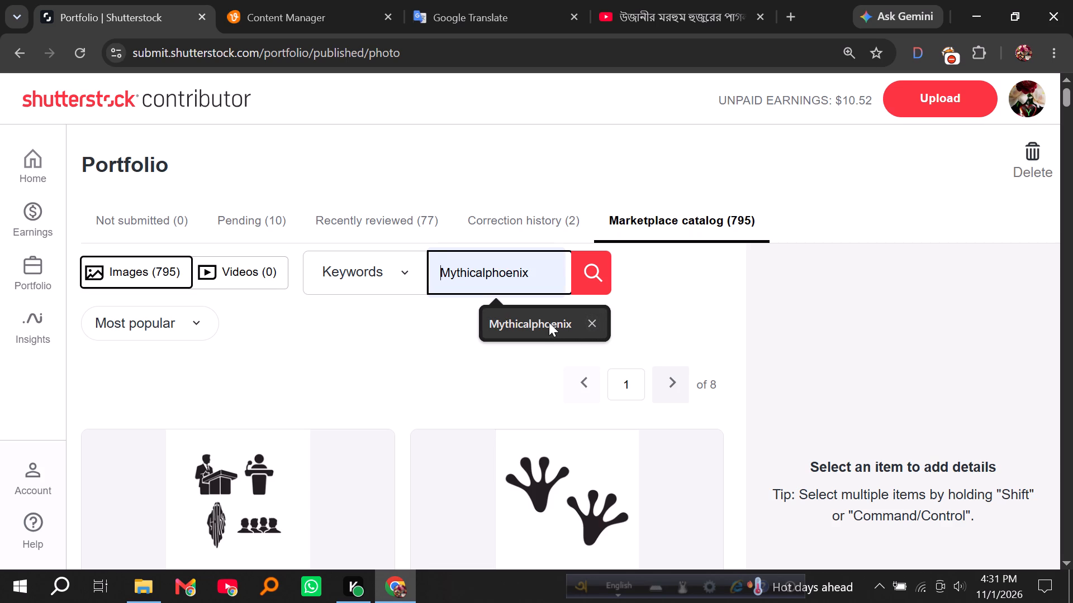
pyautogui.press('Return')
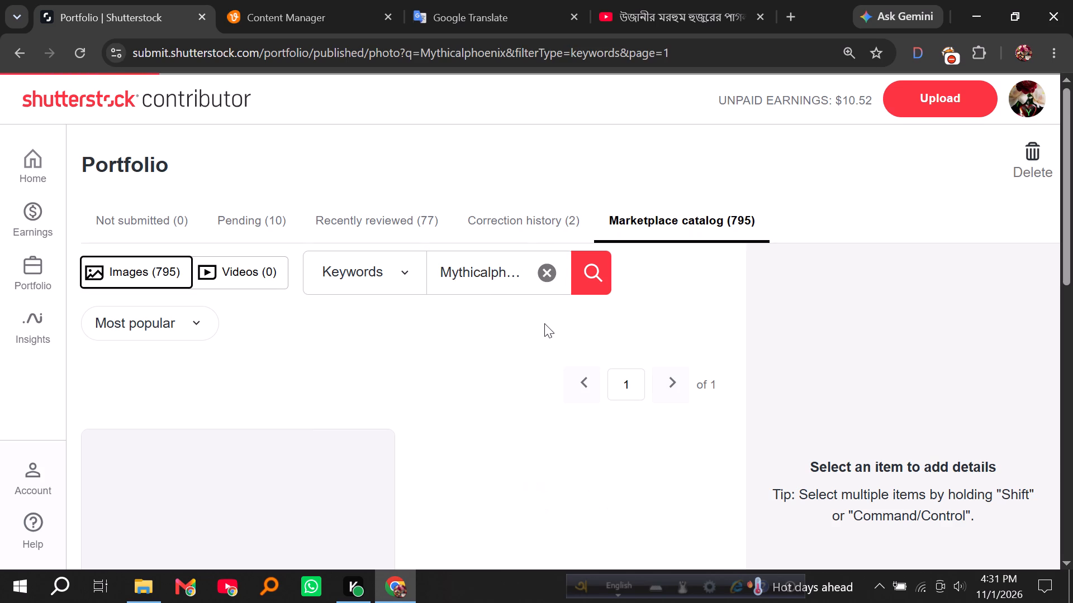
pyautogui.scroll(-1, 536, 311)
pyautogui.scroll(1, 511, 214)
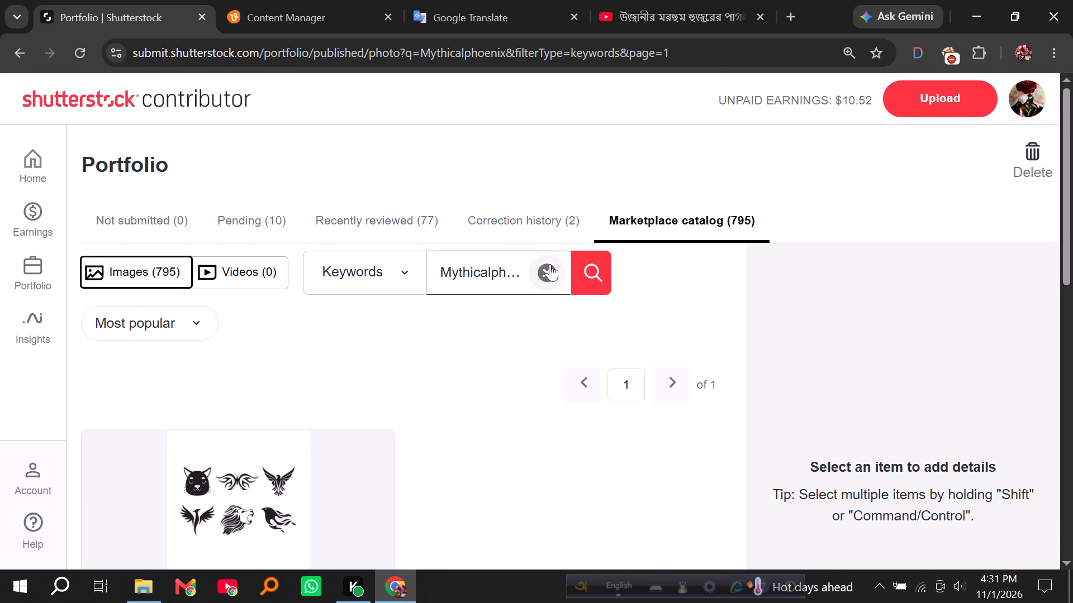
# Replace the Marketplace catalog keyword search with simple black and look over the results.
pyautogui.click(550, 264)
pyautogui.click(509, 274)
pyautogui.write('simp')
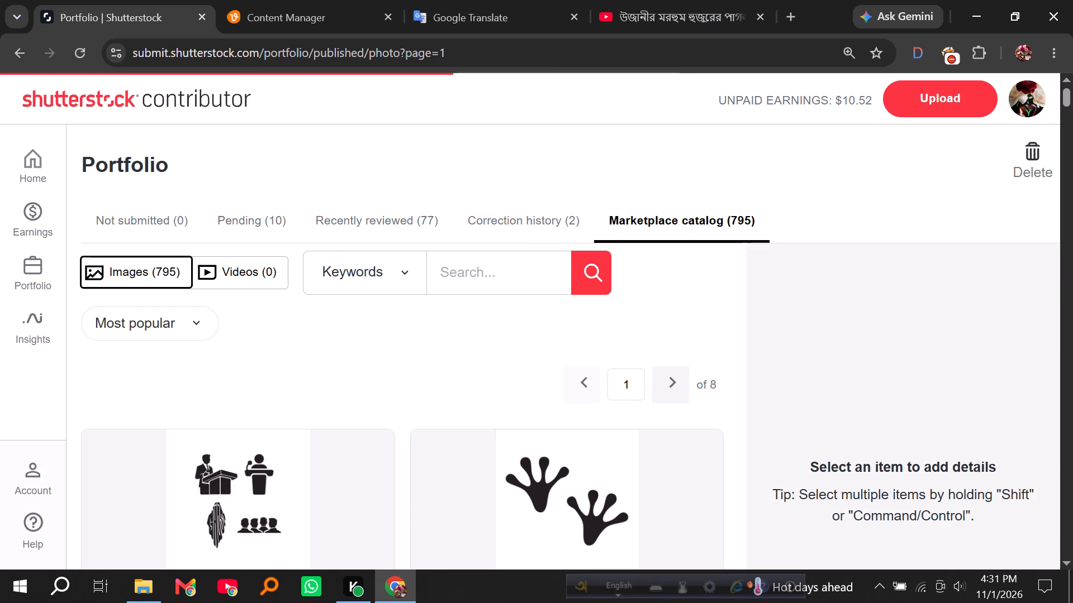
pyautogui.write('le')
pyautogui.press('Return')
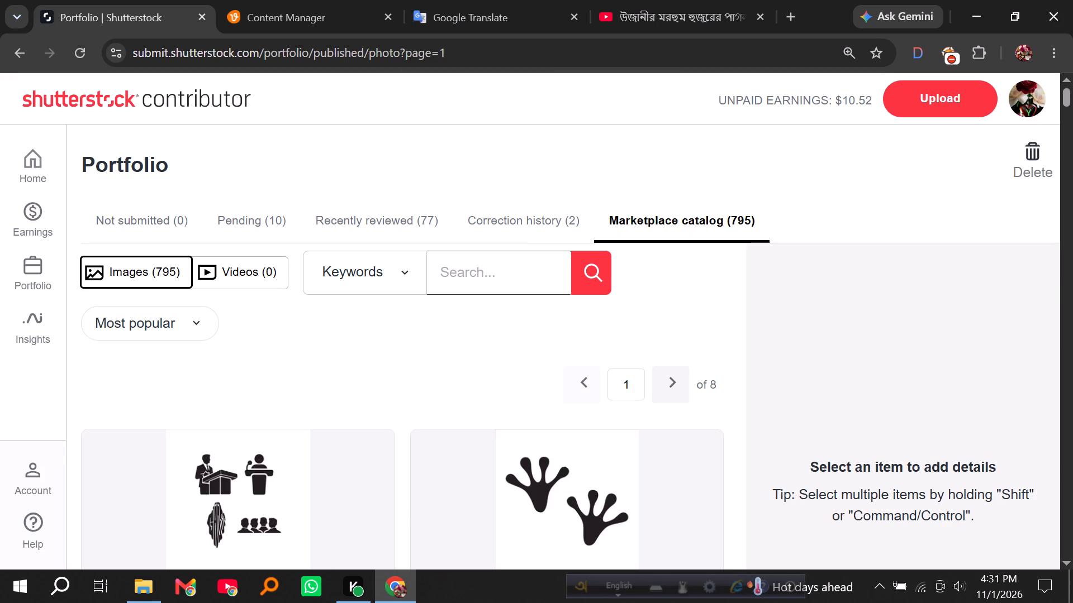
pyautogui.click(483, 274)
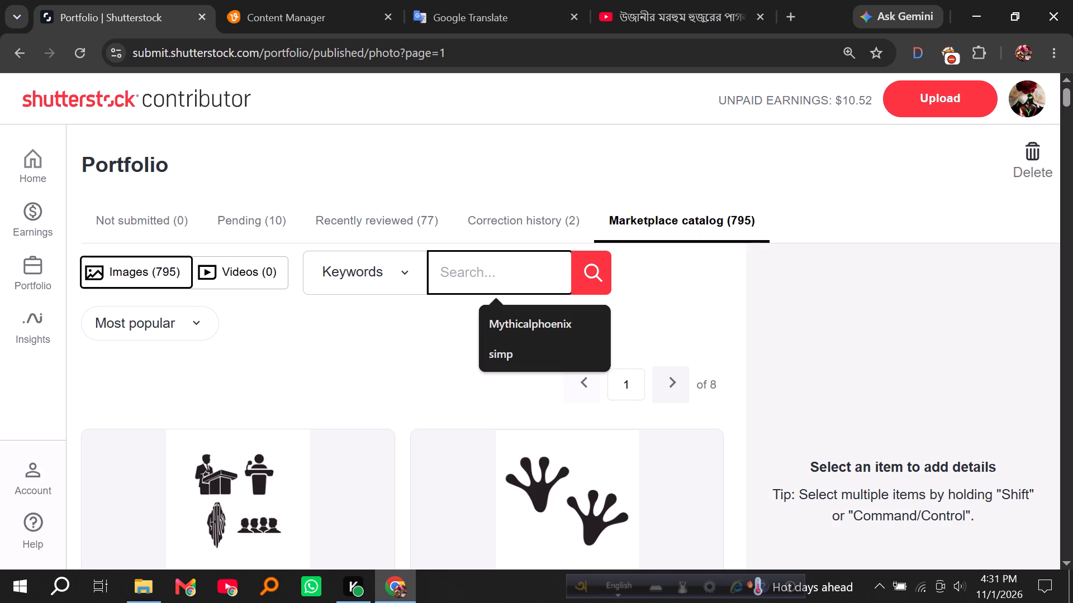
pyautogui.click(510, 350)
pyautogui.click(482, 275)
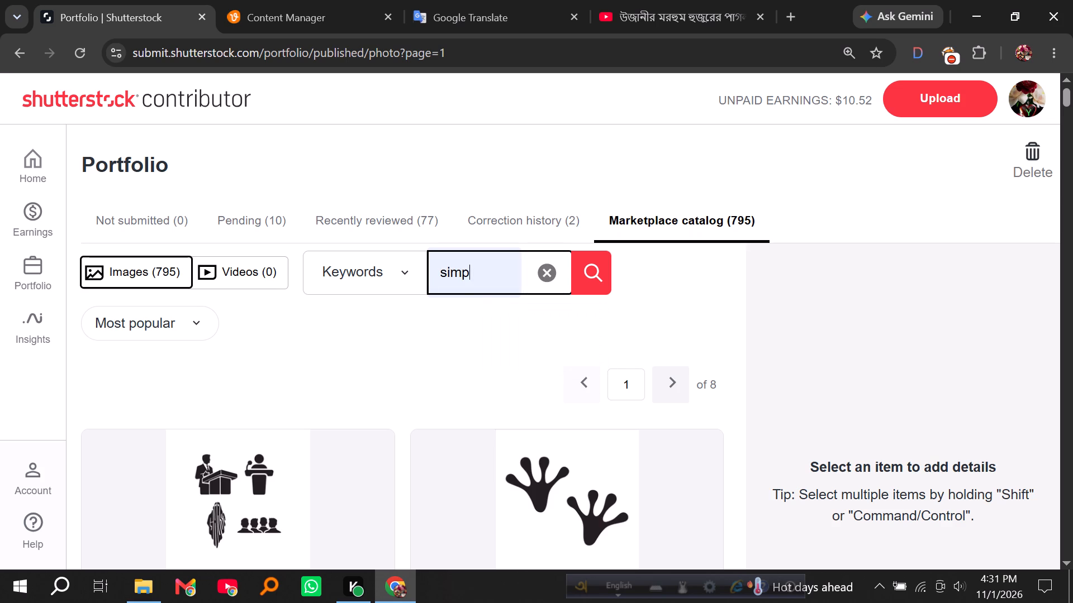
pyautogui.press('l')
pyautogui.write('e black')
pyautogui.press('Return')
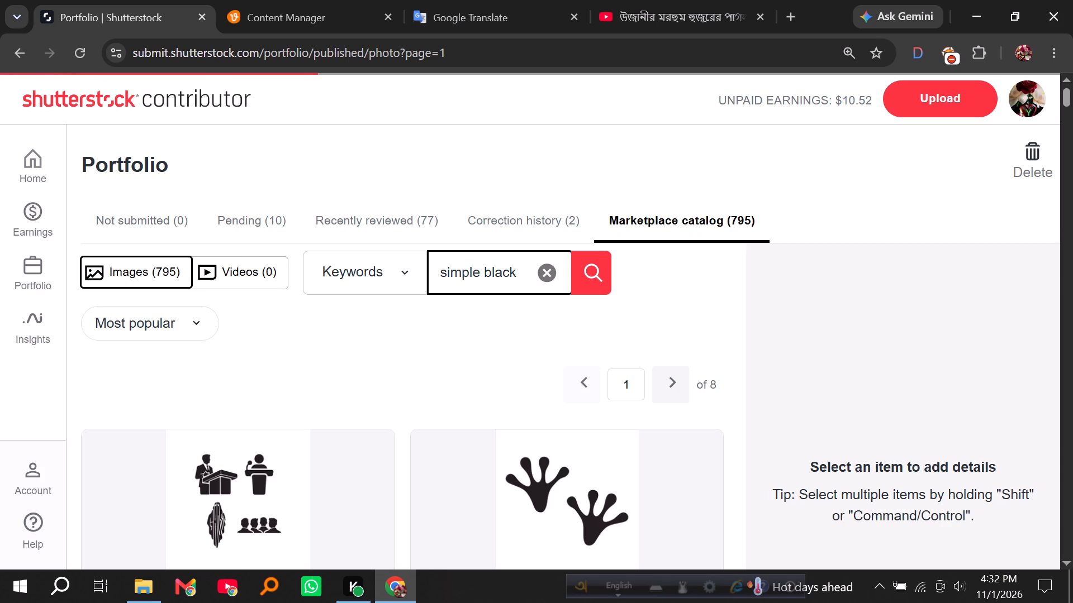
pyautogui.scroll(-2, 452, 298)
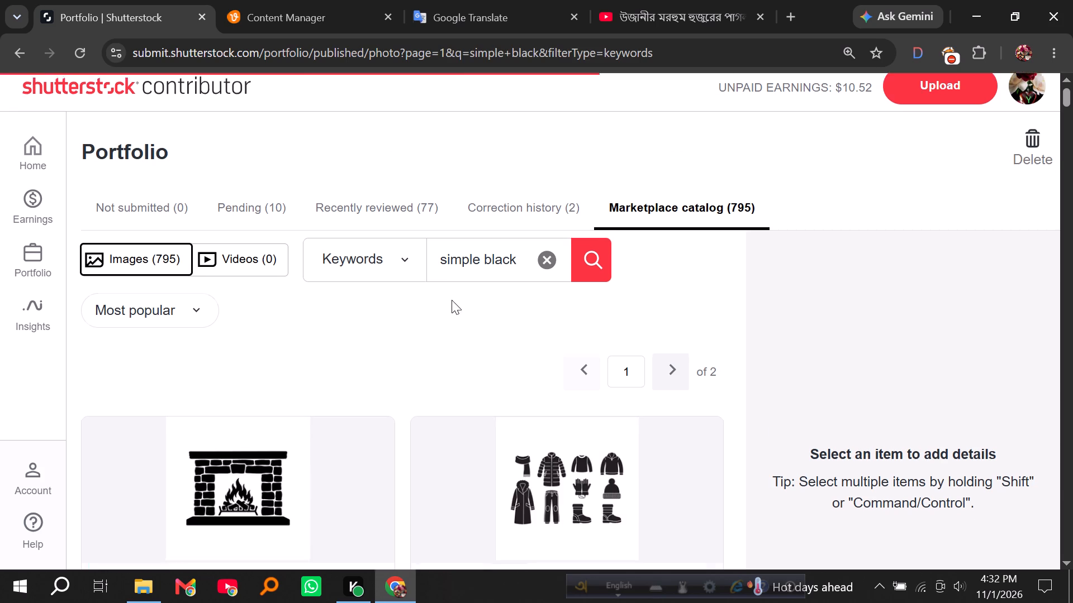
pyautogui.scroll(-1, 452, 300)
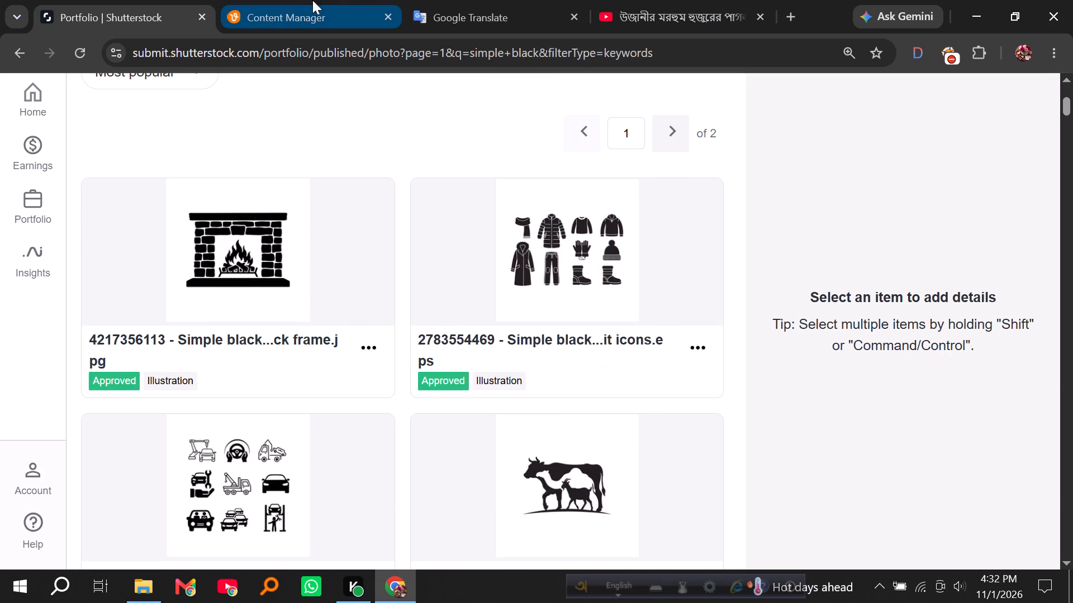
# Select the Simple_black_winter file in the Vecteezy content manager and the matching winter outfit icons design in the Shutterstock catalog.
pyautogui.click(316, 0)
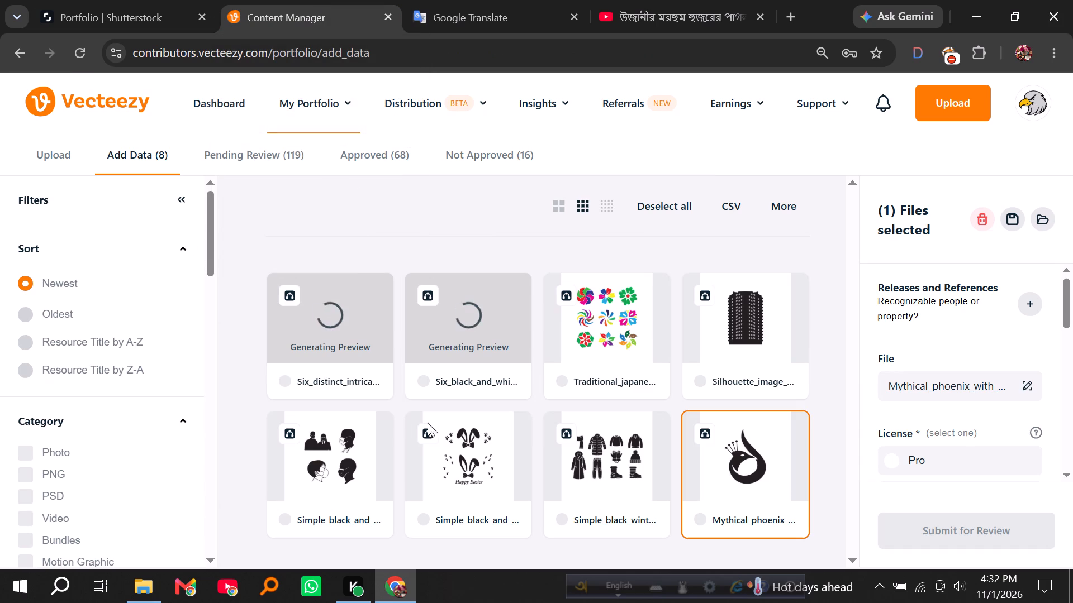
pyautogui.click(595, 432)
pyautogui.click(139, 0)
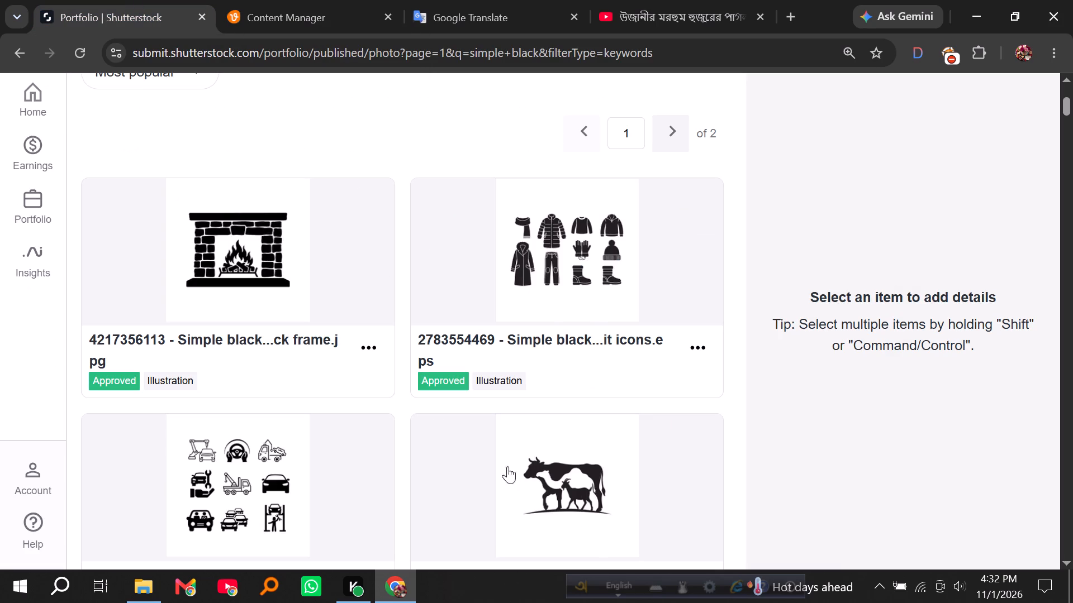
pyautogui.click(555, 288)
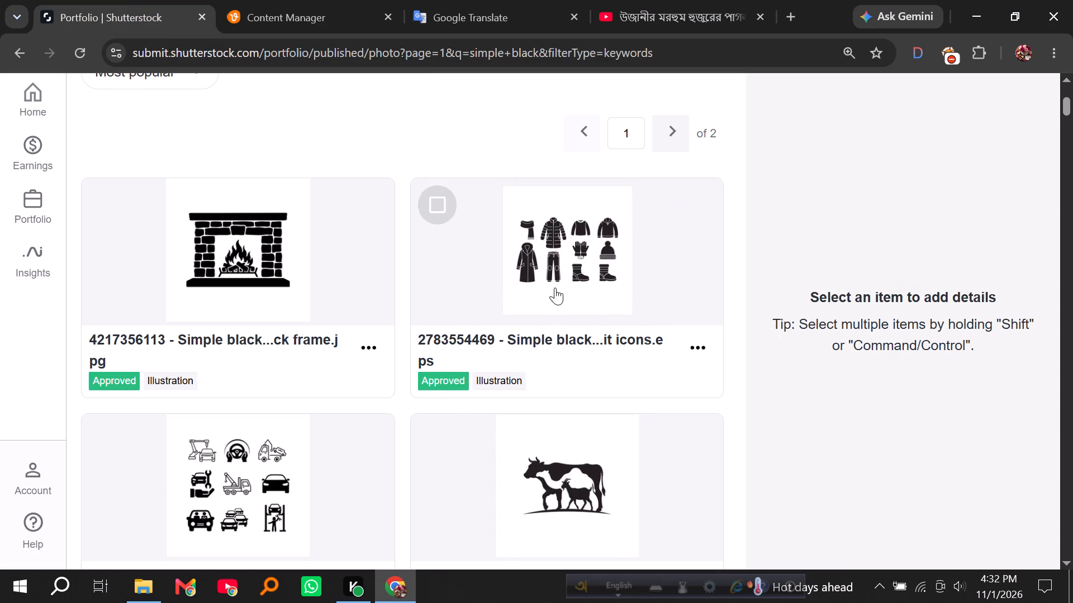
pyautogui.click(263, 0)
pyautogui.click(128, 0)
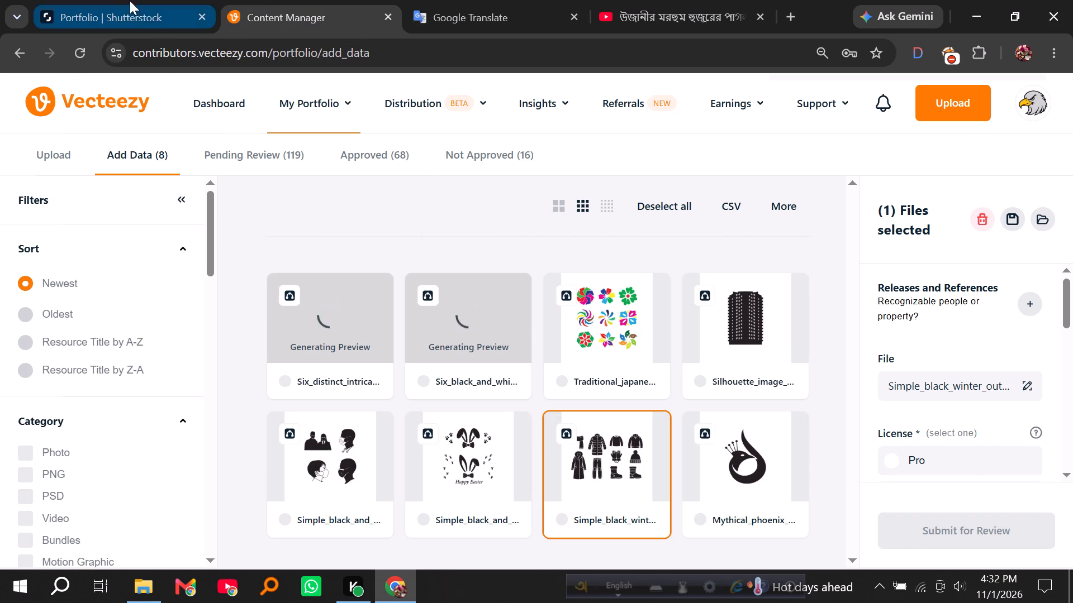
# Copy the description of the winter outfit design, Simple black winter outfit icons, from its Shutterstock details.
pyautogui.scroll(1, 813, 278)
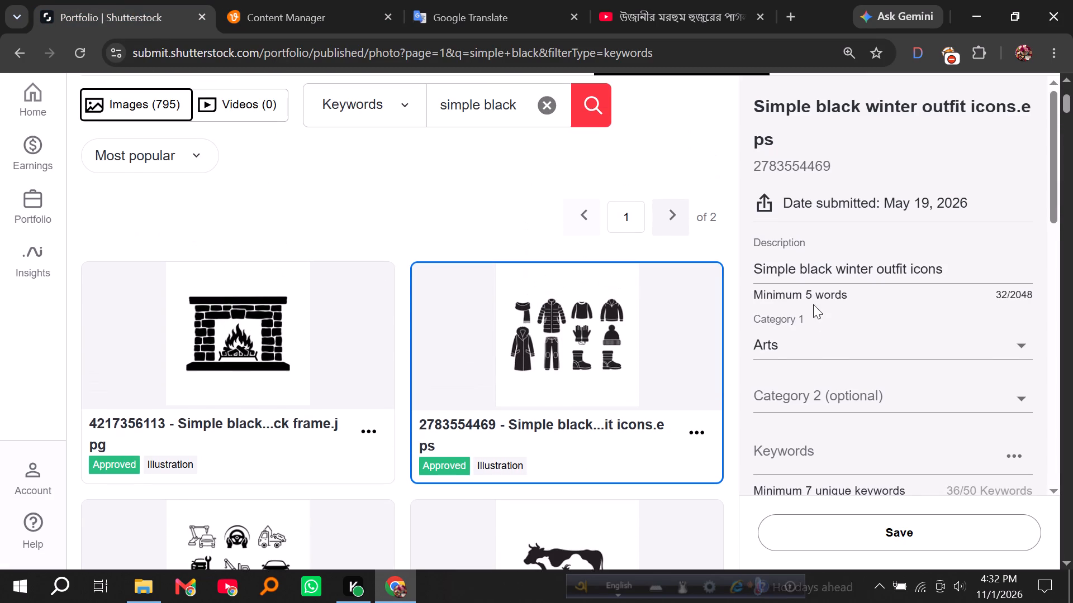
pyautogui.scroll(-1, 824, 286)
pyautogui.scroll(-1, 659, 306)
pyautogui.scroll(1, 835, 294)
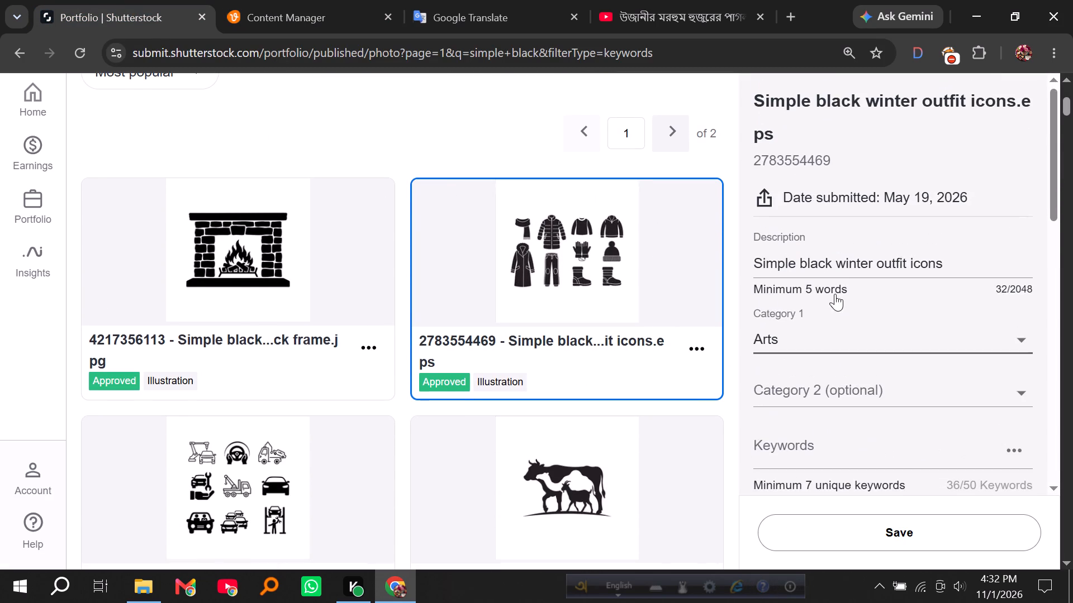
pyautogui.scroll(1, 678, 318)
pyautogui.tripleClick(816, 271)
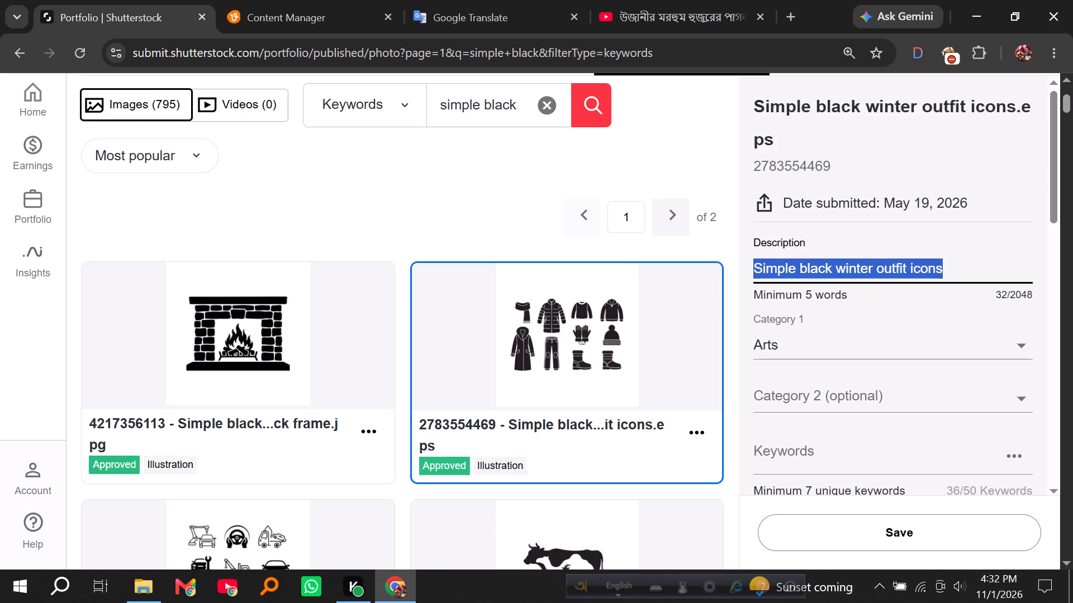
pyautogui.hotkey('ctrl', 'c')
# In Vecteezy, set the winter outfit file's license to Pro and mark it AI-generated with Other software, flow.
pyautogui.click(260, 0)
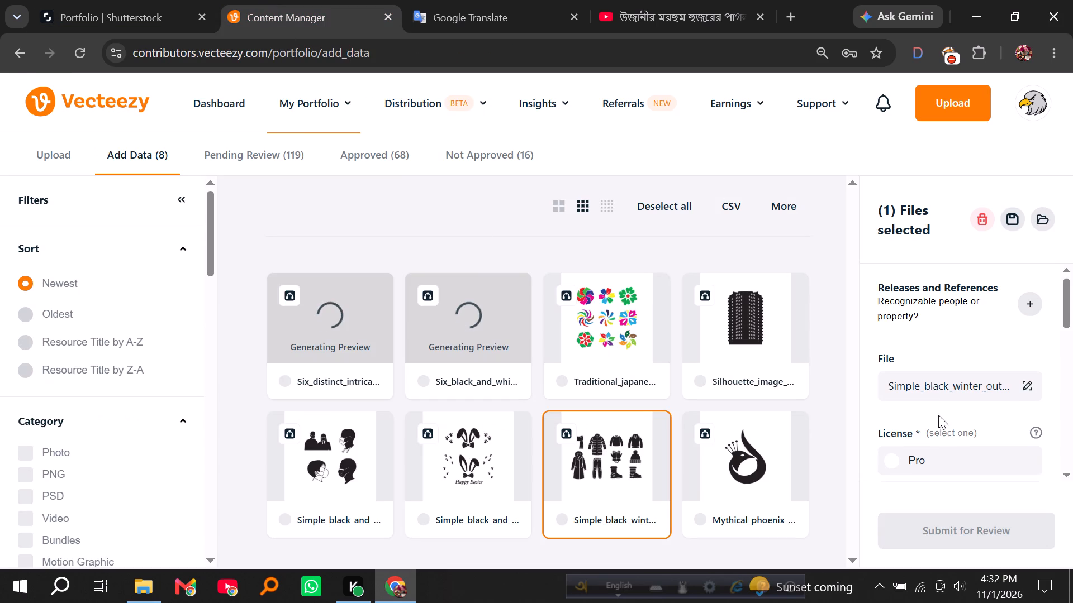
pyautogui.scroll(-2, 939, 415)
pyautogui.click(909, 288)
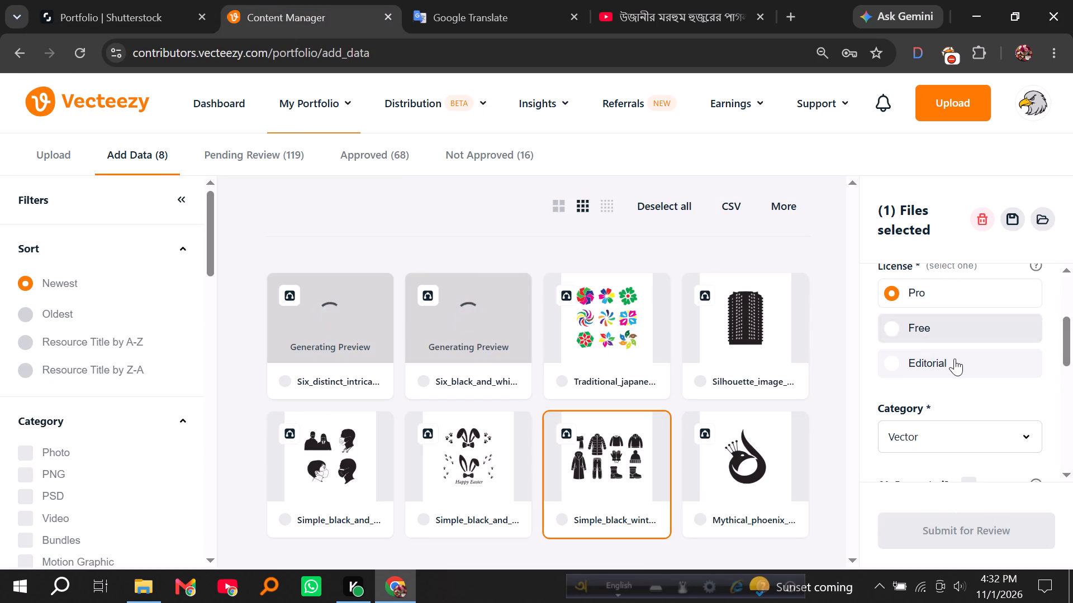
pyautogui.scroll(-1, 957, 374)
pyautogui.click(966, 398)
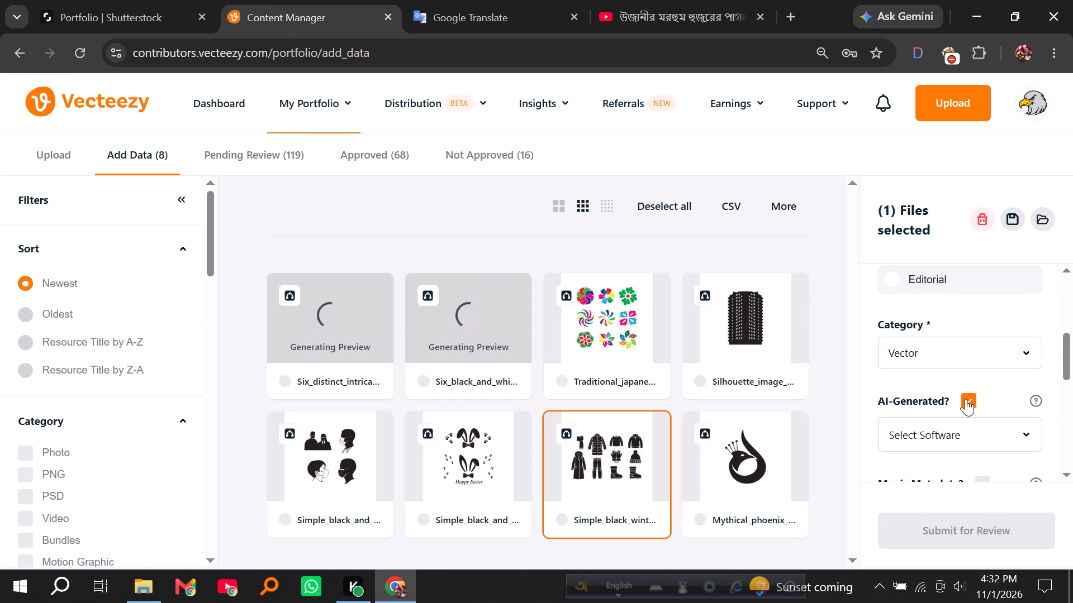
pyautogui.scroll(-2, 962, 435)
pyautogui.scroll(1, 979, 380)
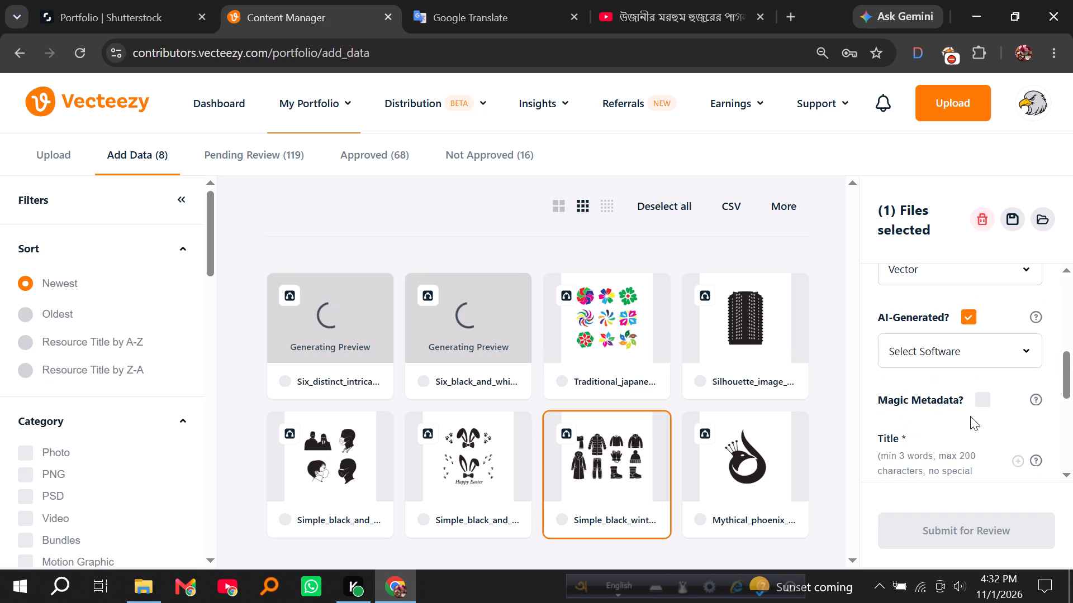
pyautogui.click(974, 351)
pyautogui.click(941, 491)
pyautogui.click(932, 528)
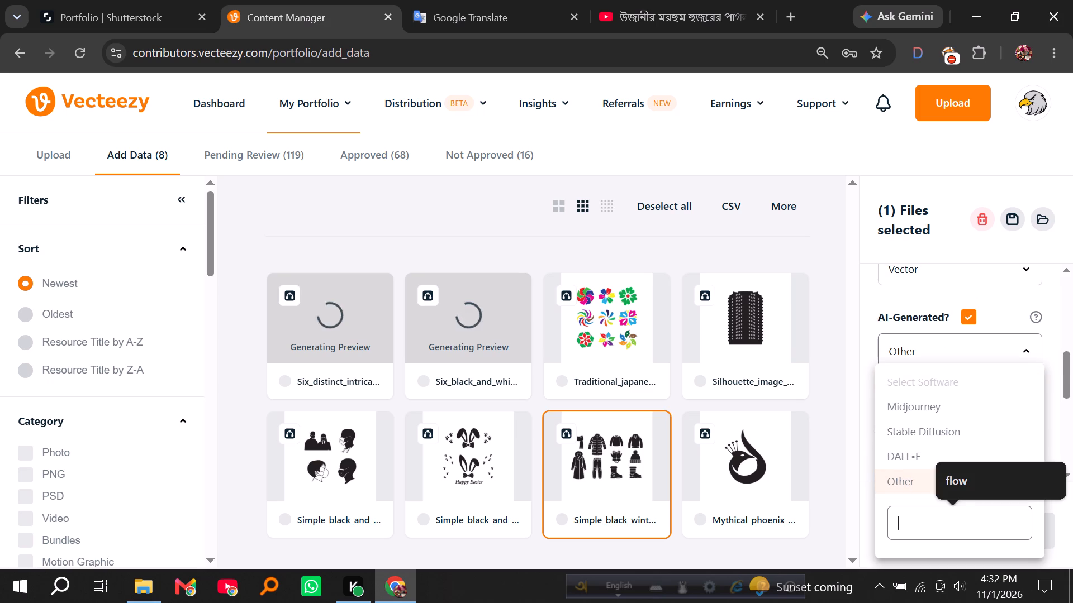
pyautogui.click(957, 482)
pyautogui.press('Return')
# Replace the winter outfit file's title with the copied Simple black winter outfit icons.
pyautogui.scroll(-2, 963, 442)
pyautogui.moveTo(939, 346); pyautogui.dragTo(851, 343)
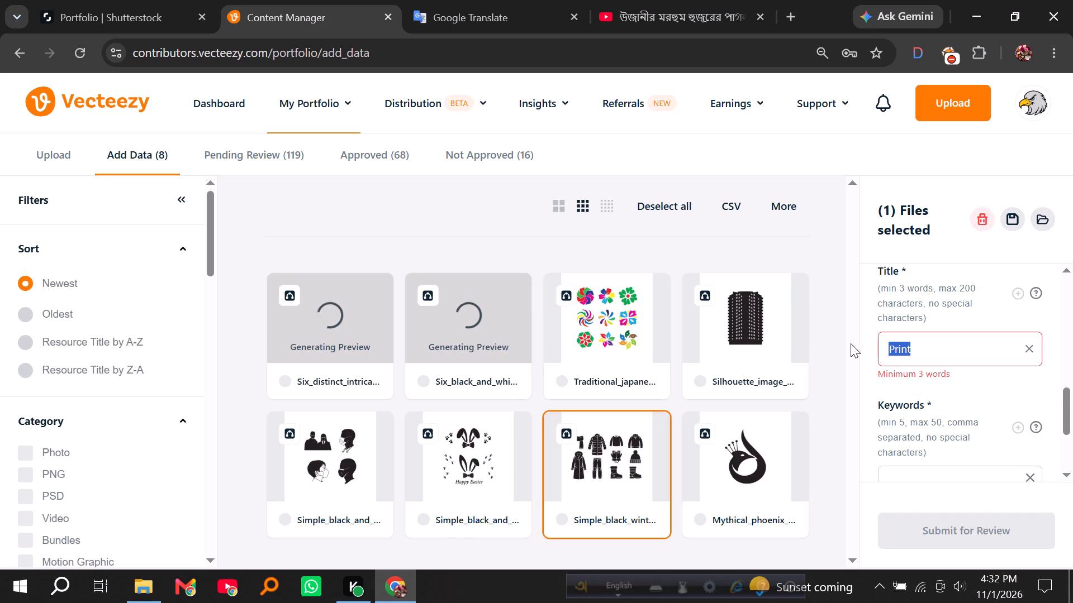
pyautogui.hotkey('ctrl', 'v')
# Copy all keywords of the winter outfit design in Shutterstock and paste them into the Vecteezy file's keywords.
pyautogui.scroll(-2, 972, 373)
pyautogui.click(975, 396)
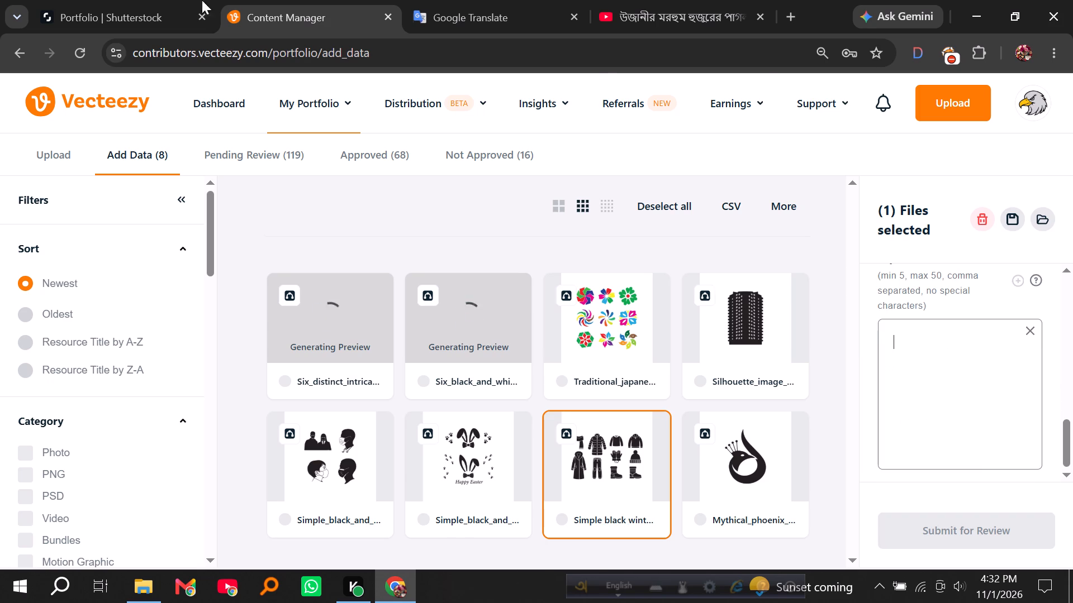
pyautogui.click(137, 0)
pyautogui.scroll(-2, 808, 377)
pyautogui.click(1018, 282)
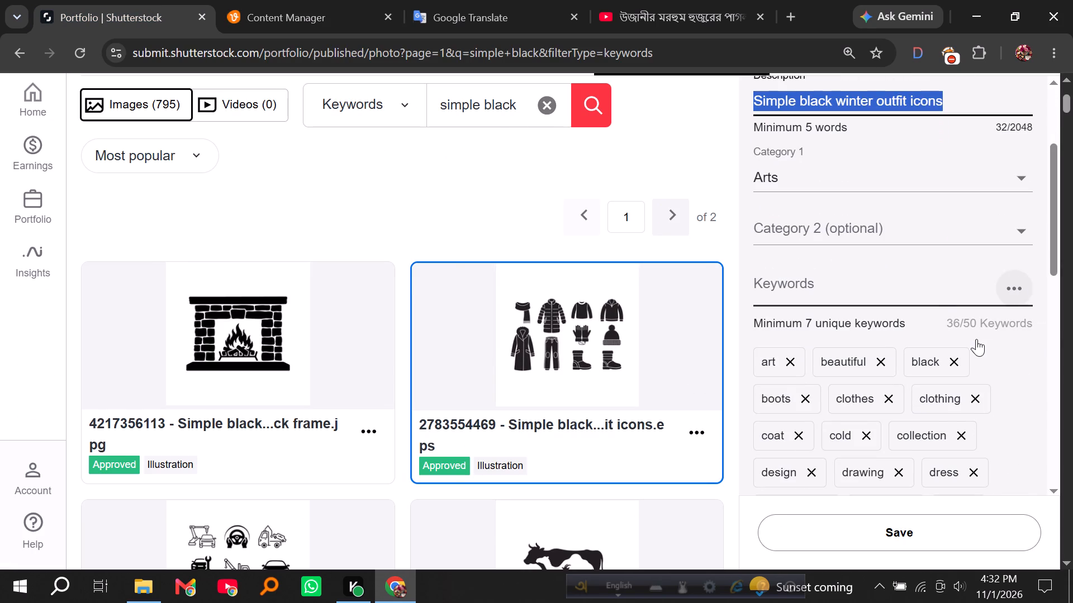
pyautogui.click(965, 319)
pyautogui.click(254, 0)
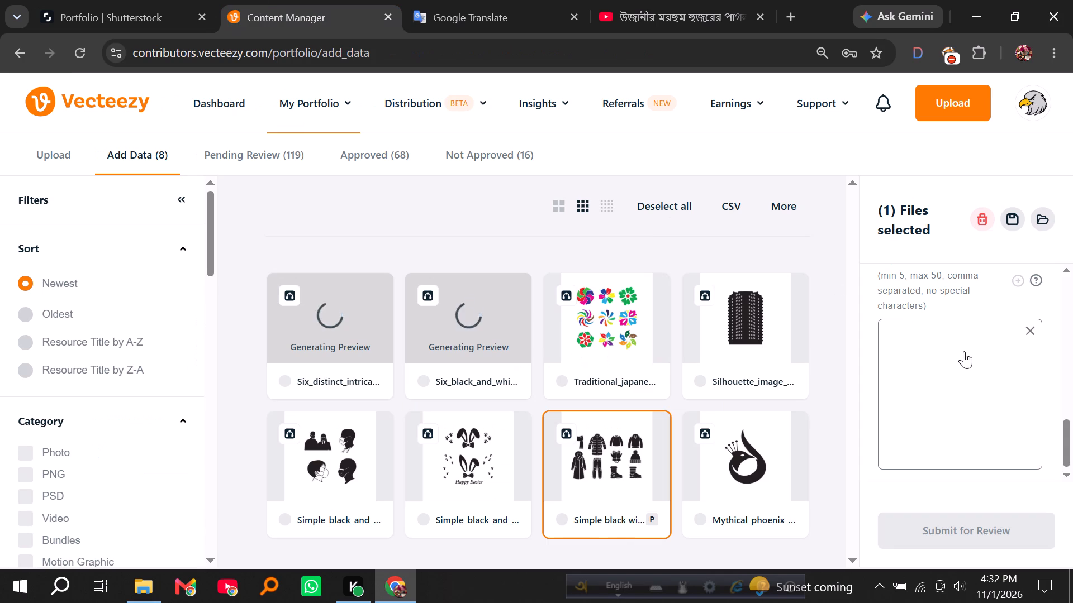
pyautogui.hotkey('ctrl', 'v')
# Remove the prohibited keywords textile and vector from the winter outfit file and save its data.
pyautogui.scroll(-4, 957, 355)
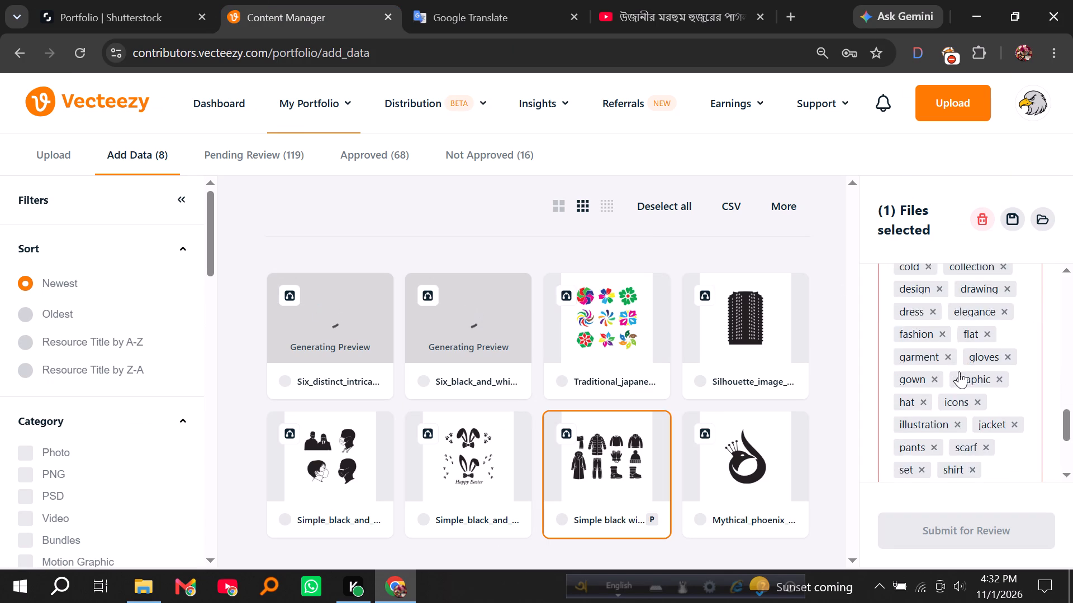
pyautogui.scroll(-1, 959, 371)
pyautogui.click(1003, 367)
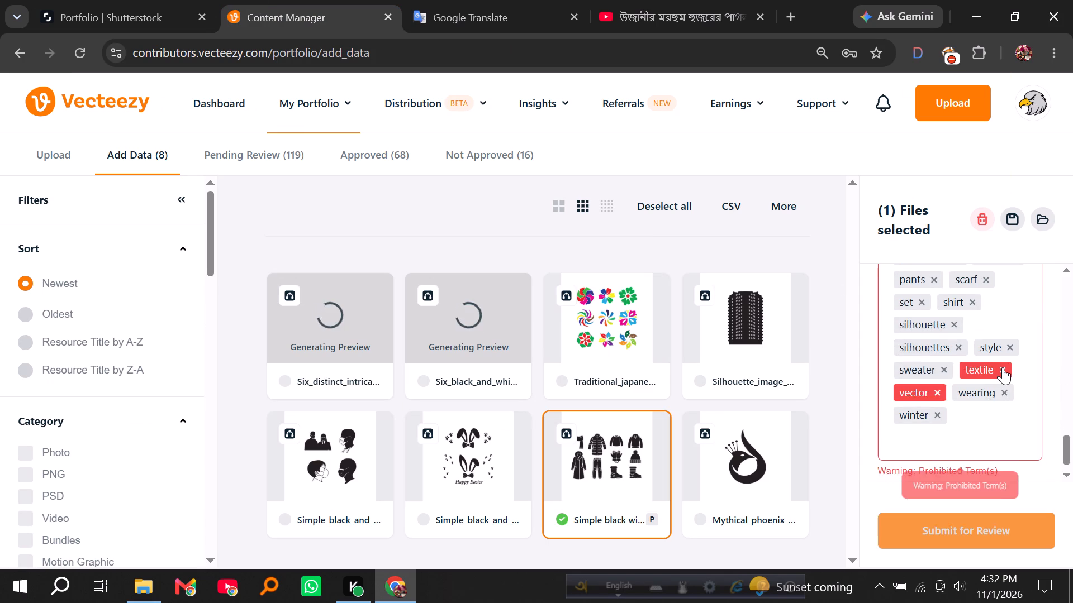
pyautogui.click(1003, 367)
pyautogui.click(1005, 383)
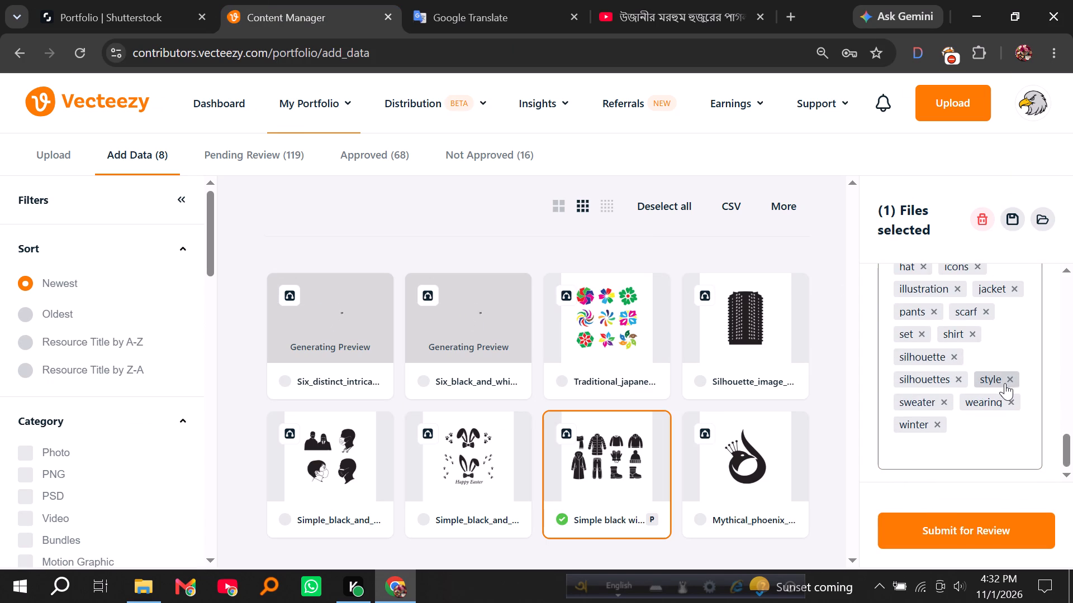
pyautogui.click(1010, 227)
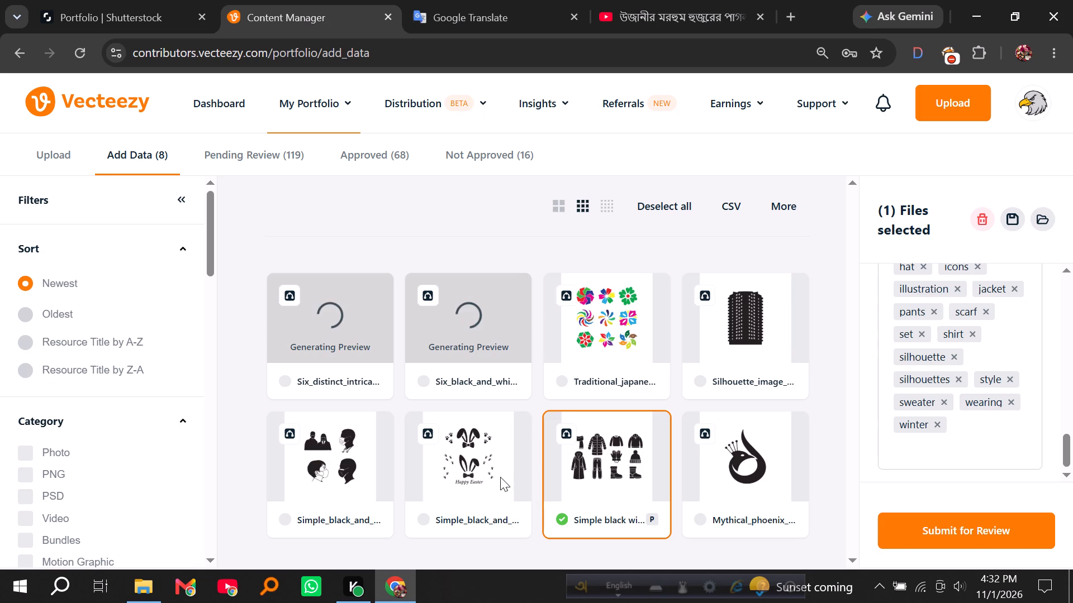
# Find the Happy Easter bunny design matching the Vecteezy file in the Shutterstock catalog and copy its description.
pyautogui.click(143, 0)
pyautogui.scroll(-3, 336, 440)
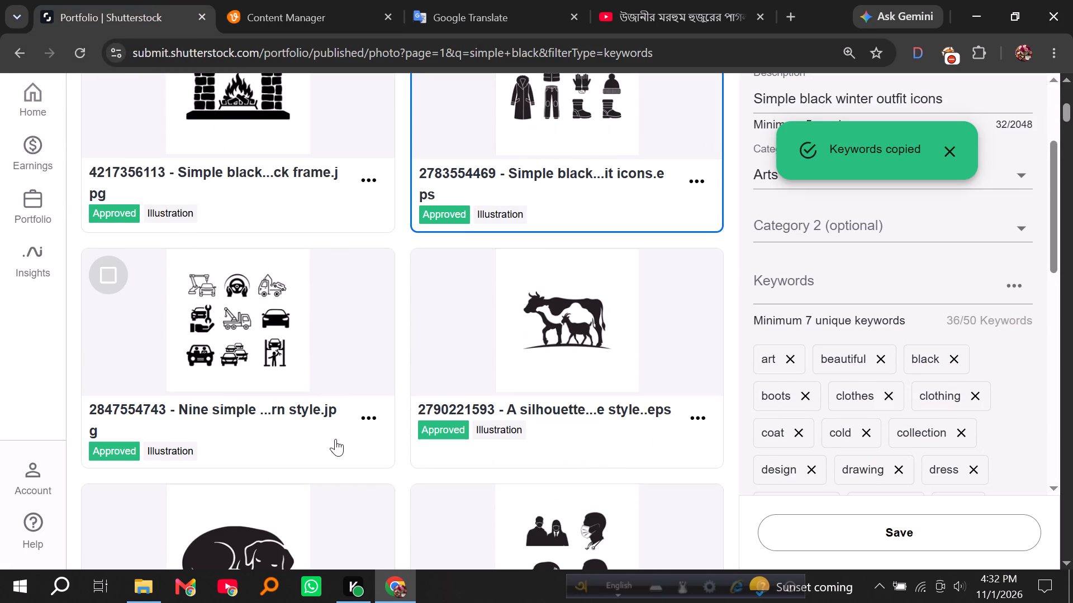
pyautogui.click(312, 0)
pyautogui.scroll(-3, 494, 417)
pyautogui.scroll(2, 496, 424)
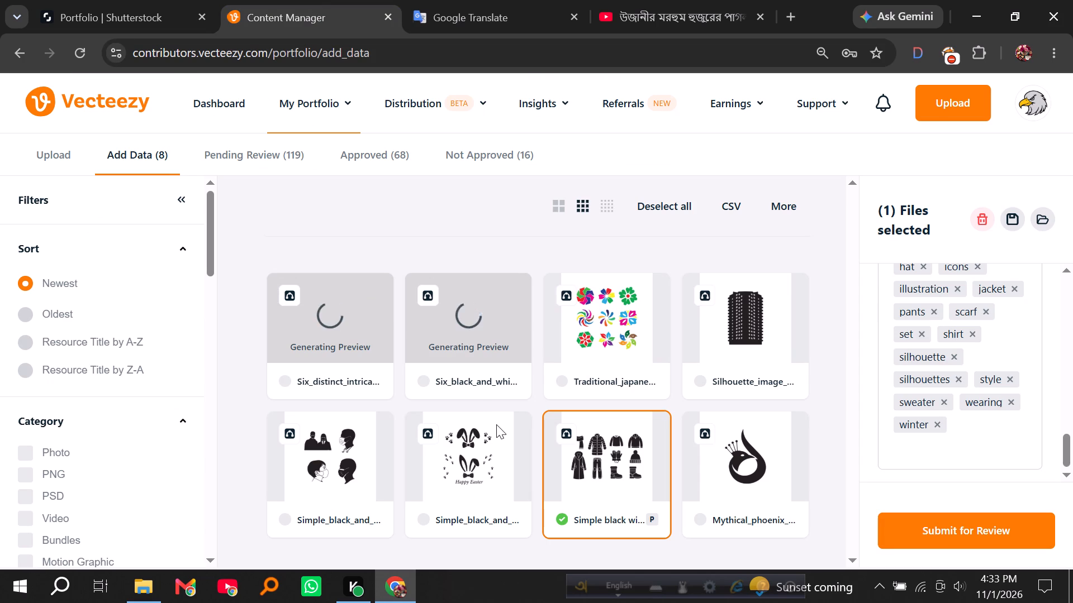
pyautogui.scroll(1, 496, 424)
pyautogui.click(102, 0)
pyautogui.scroll(-1, 454, 388)
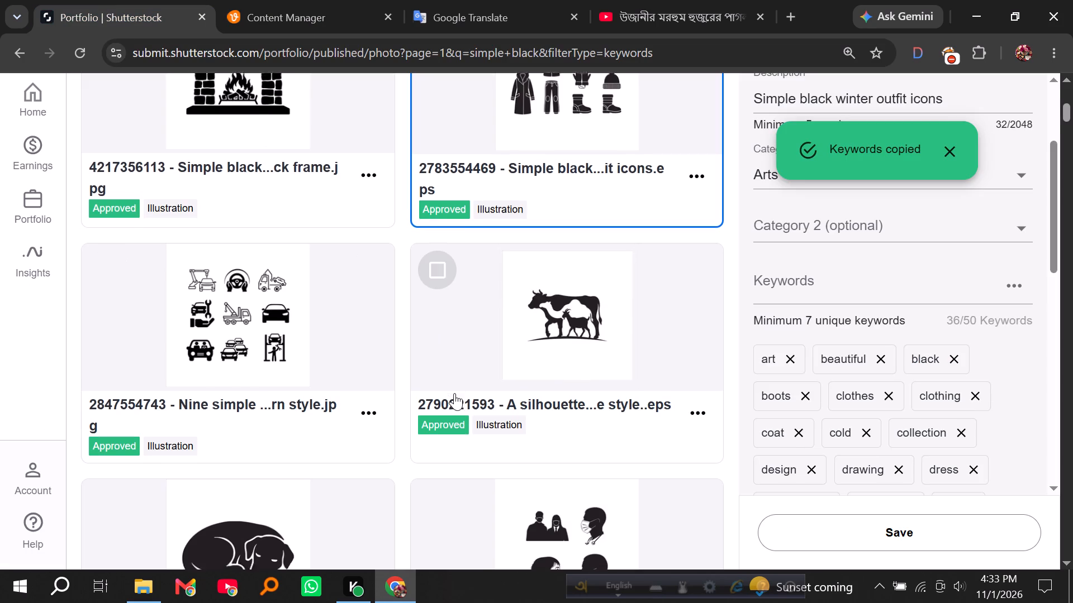
pyautogui.scroll(-3, 454, 393)
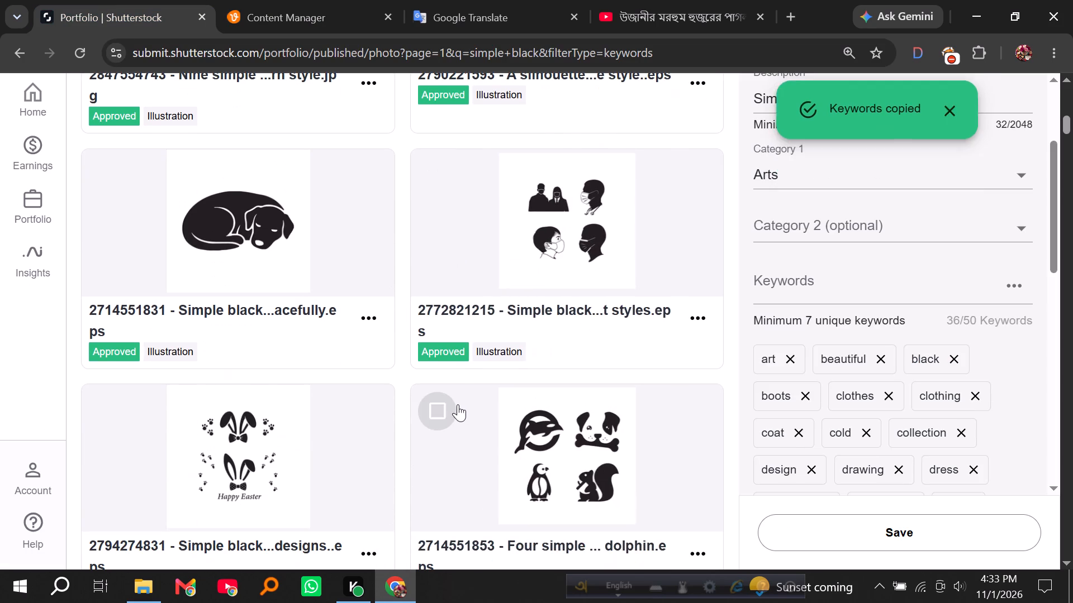
pyautogui.click(296, 444)
pyautogui.scroll(1, 817, 266)
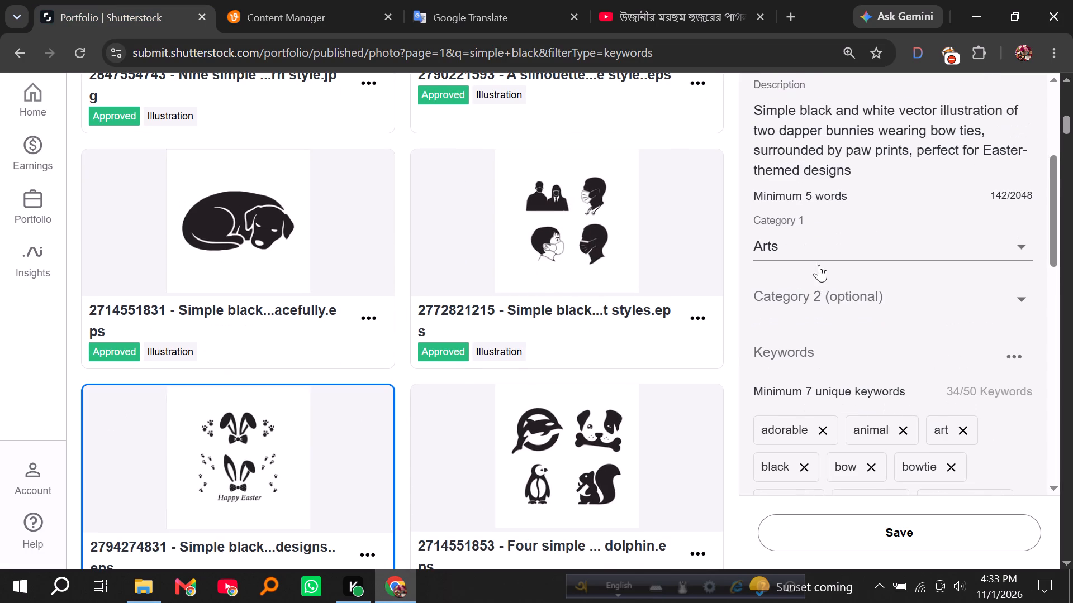
pyautogui.tripleClick(842, 197)
pyautogui.hotkey('ctrl', 'c')
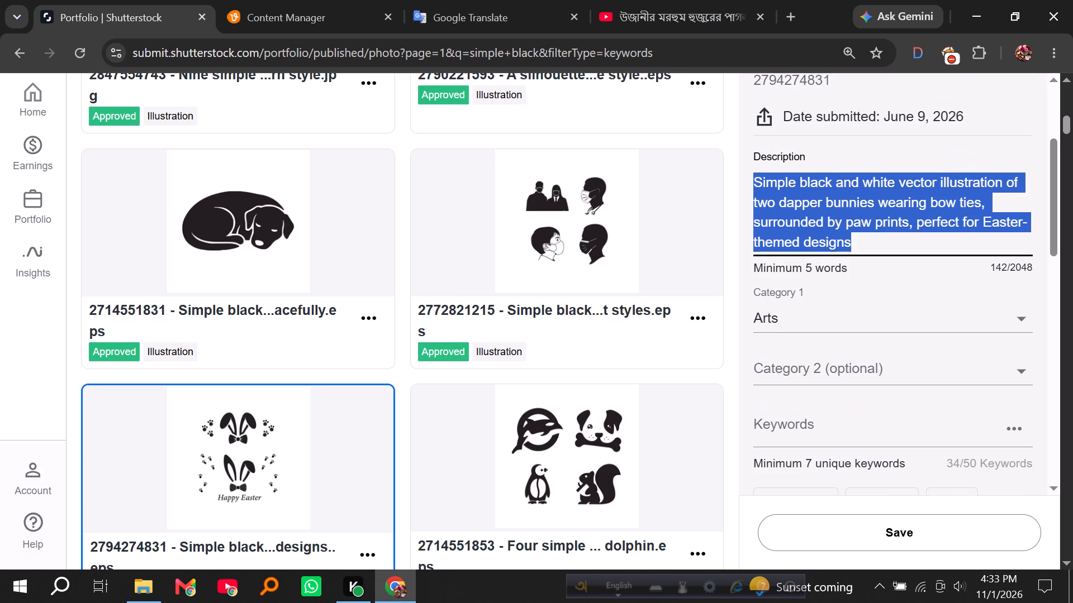
pyautogui.scroll(6, 364, 277)
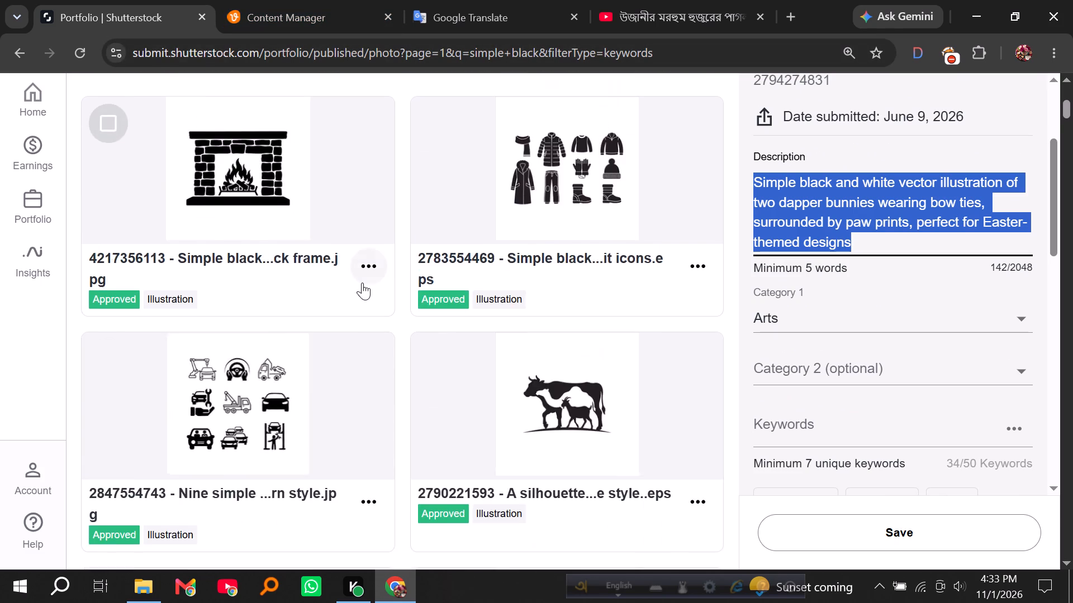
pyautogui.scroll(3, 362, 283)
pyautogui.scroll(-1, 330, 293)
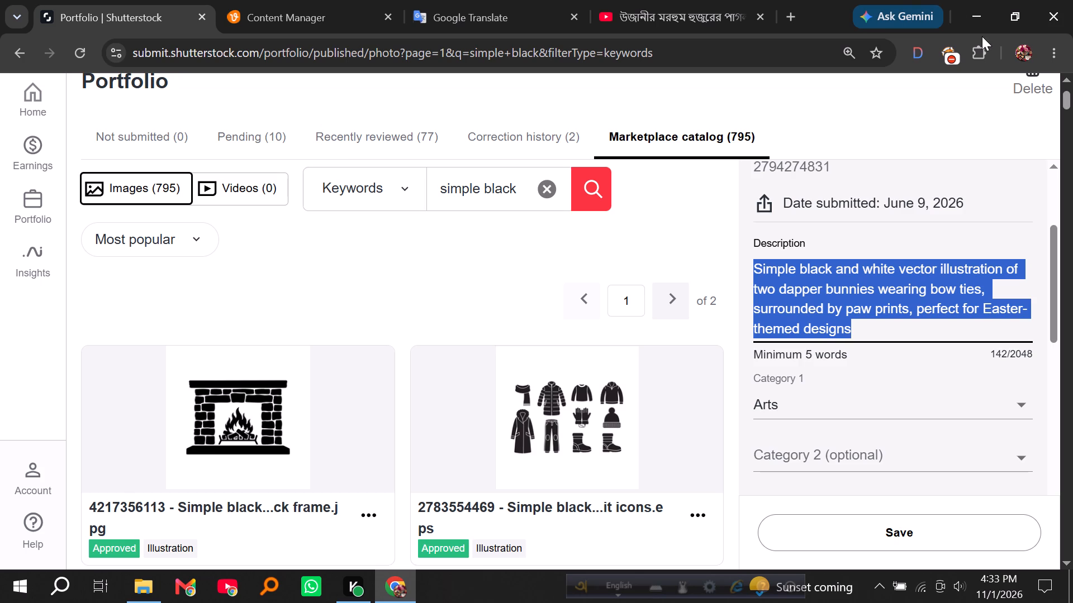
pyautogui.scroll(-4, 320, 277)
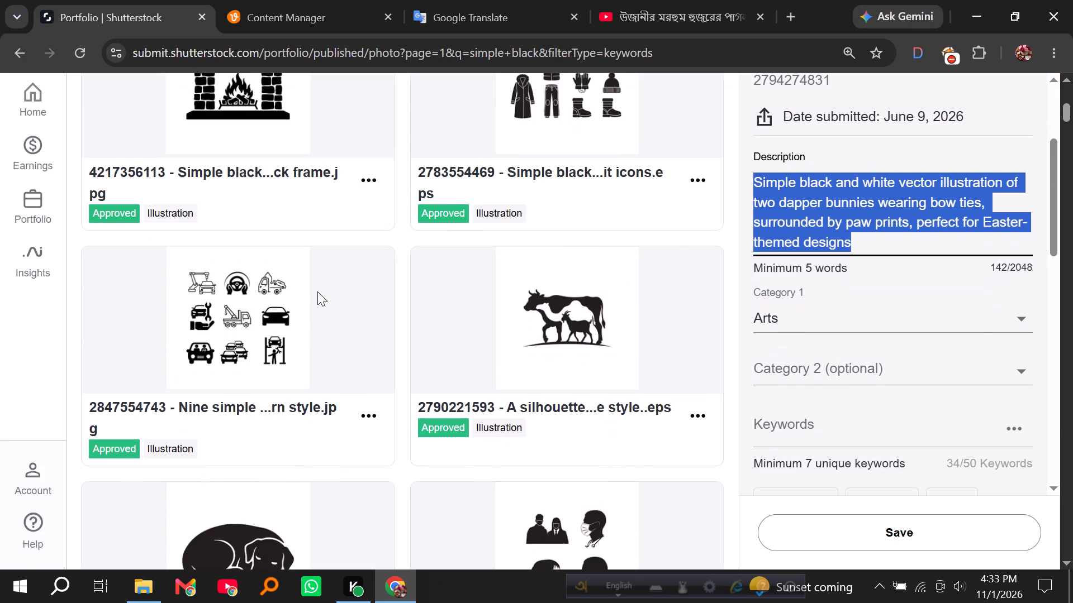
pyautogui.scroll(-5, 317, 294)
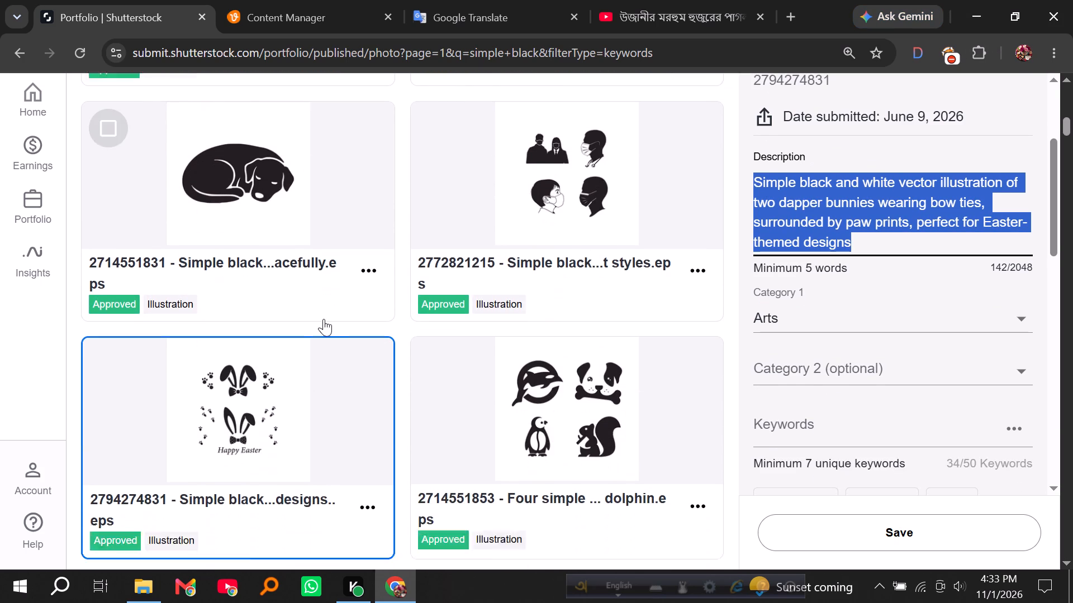
# Replace the title of the Happy Easter bunny file in Vecteezy with the copied Shutterstock description.
pyautogui.click(312, 0)
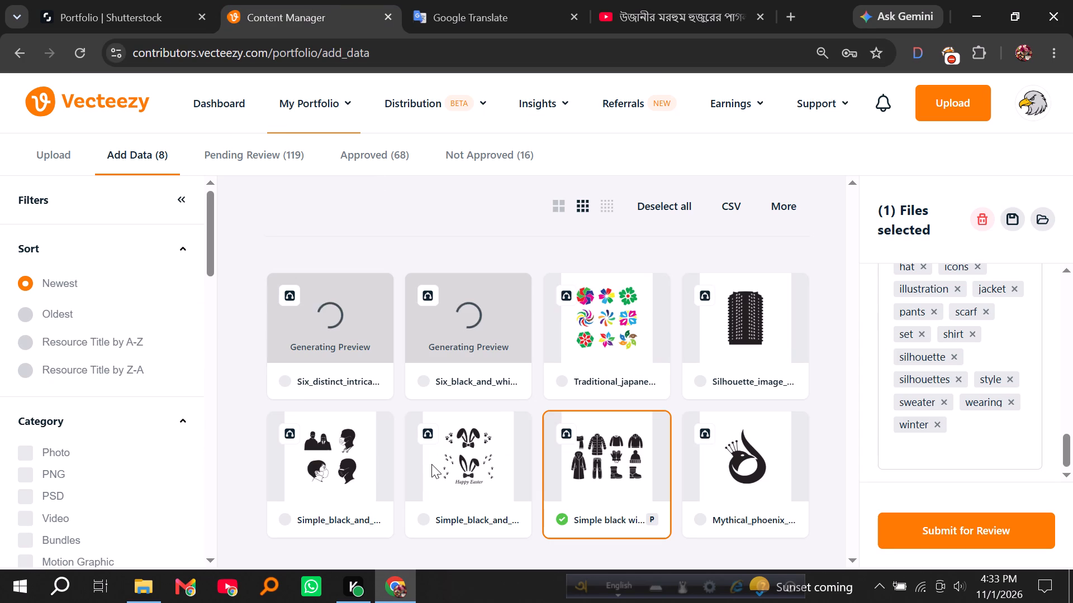
pyautogui.click(441, 461)
pyautogui.moveTo(927, 312); pyautogui.dragTo(863, 302)
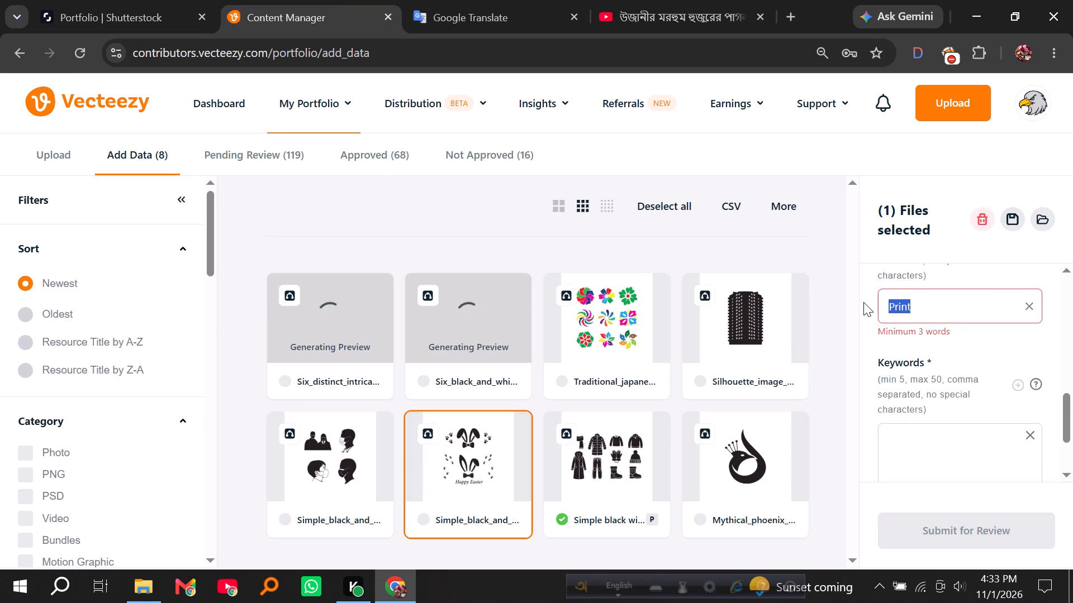
pyautogui.hotkey('ctrl', 'v')
# Remove the word vector from the bunny file's title so it begins Simple black and white illustration.
pyautogui.press('Up')
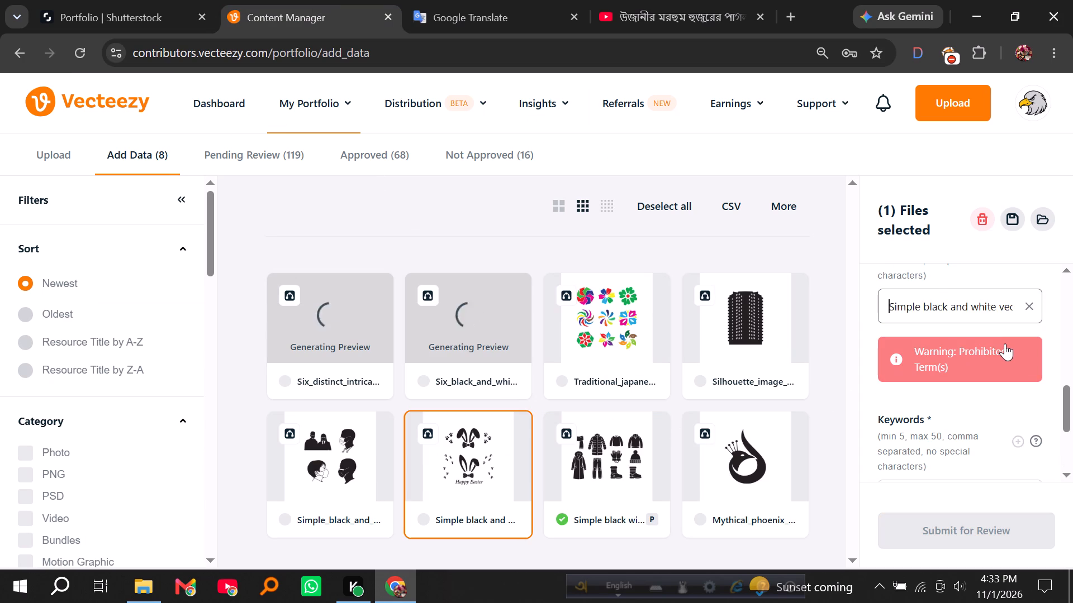
pyautogui.press('Right')
pyautogui.press('Right')
pyautogui.press('Right')
pyautogui.press('Right')
pyautogui.press('Right')
pyautogui.press('Right')
pyautogui.press('Right')
pyautogui.press('Right')
pyautogui.press('Right')
pyautogui.press('Right')
pyautogui.press('Right')
pyautogui.press('Right')
pyautogui.press('Right')
pyautogui.press('Right')
pyautogui.press('Right')
pyautogui.press('Right')
pyautogui.press('Right')
pyautogui.press('Right')
pyautogui.press('Right')
pyautogui.press('Right')
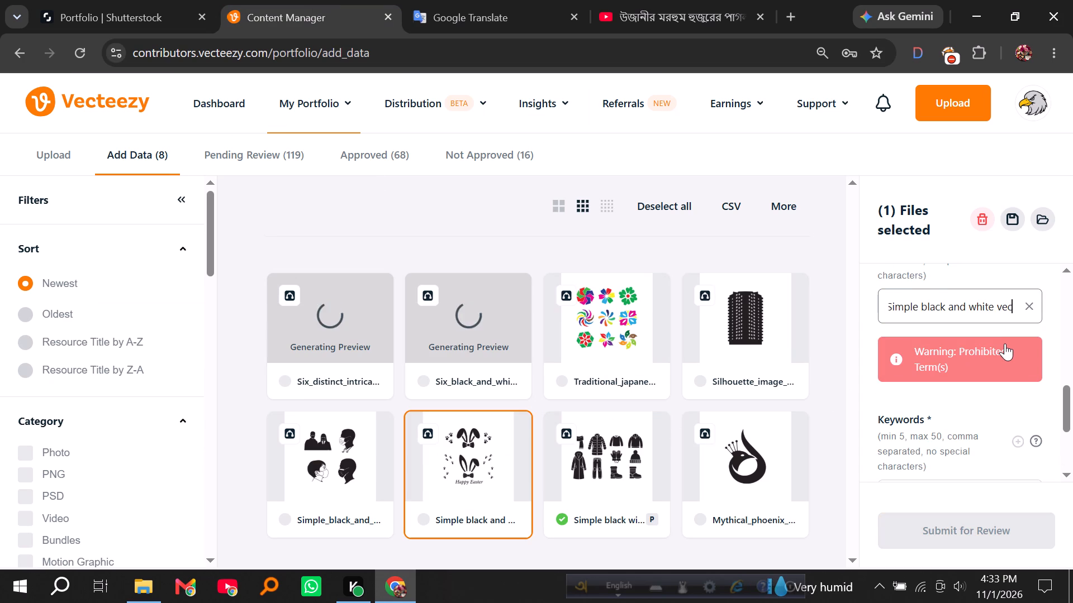
pyautogui.moveTo(986, 305); pyautogui.dragTo(955, 303)
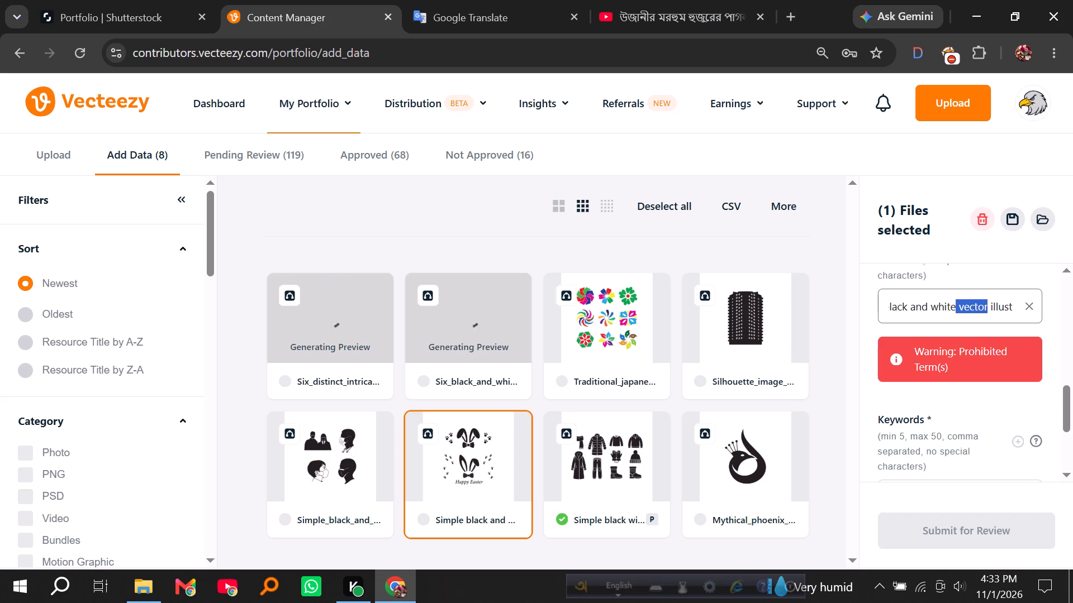
pyautogui.moveTo(955, 303); pyautogui.dragTo(960, 305)
pyautogui.press('BackSpace')
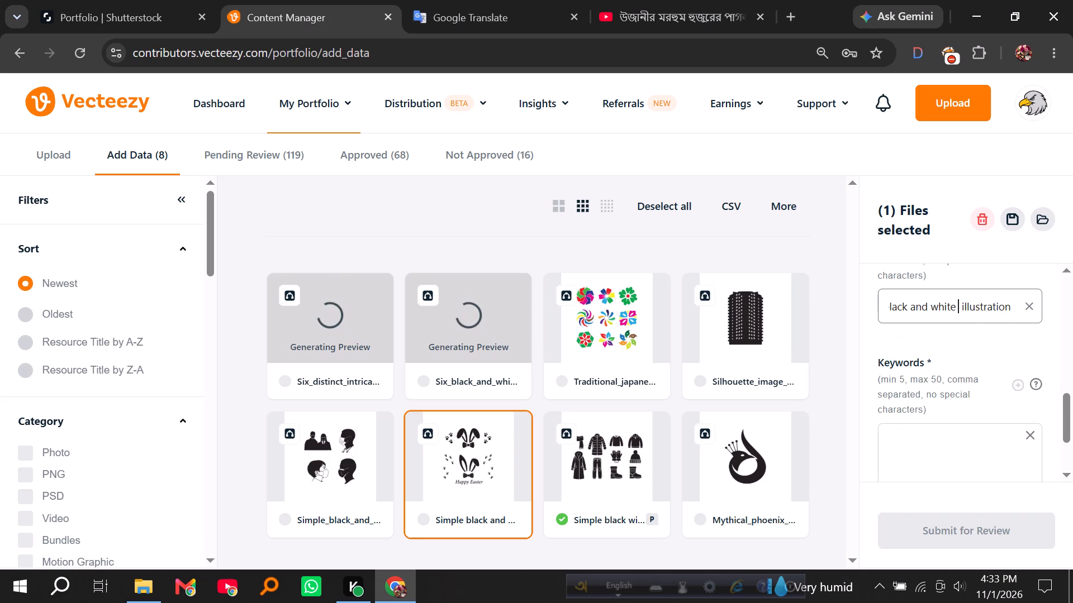
pyautogui.press('BackSpace')
# Copy all keywords of the Happy Easter bunny design in Shutterstock and paste them into the Vecteezy file's keywords.
pyautogui.click(956, 461)
pyautogui.click(115, 0)
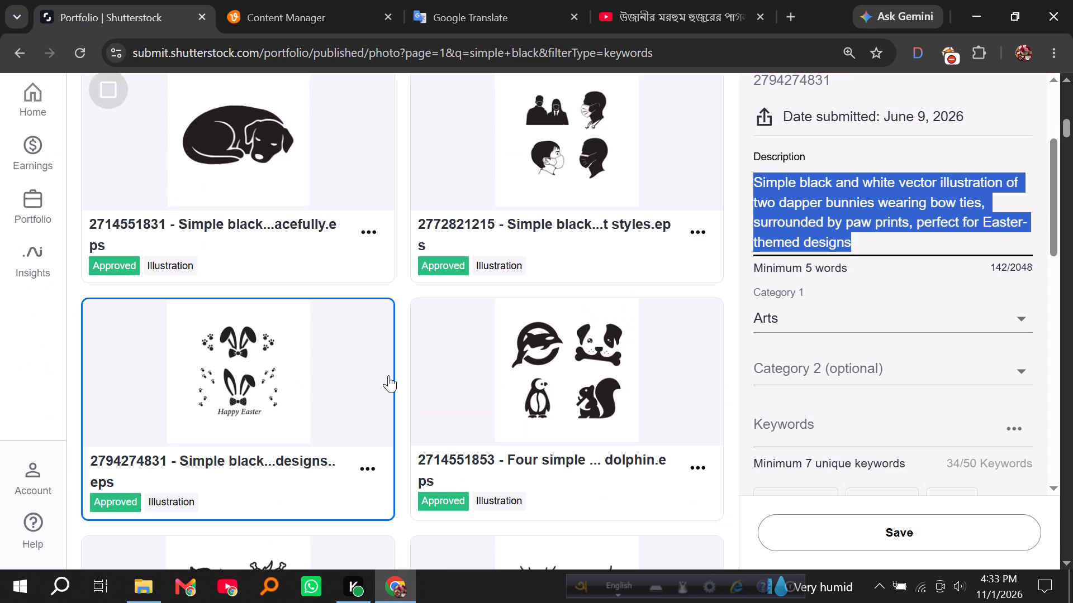
pyautogui.scroll(-1, 996, 450)
pyautogui.click(1012, 341)
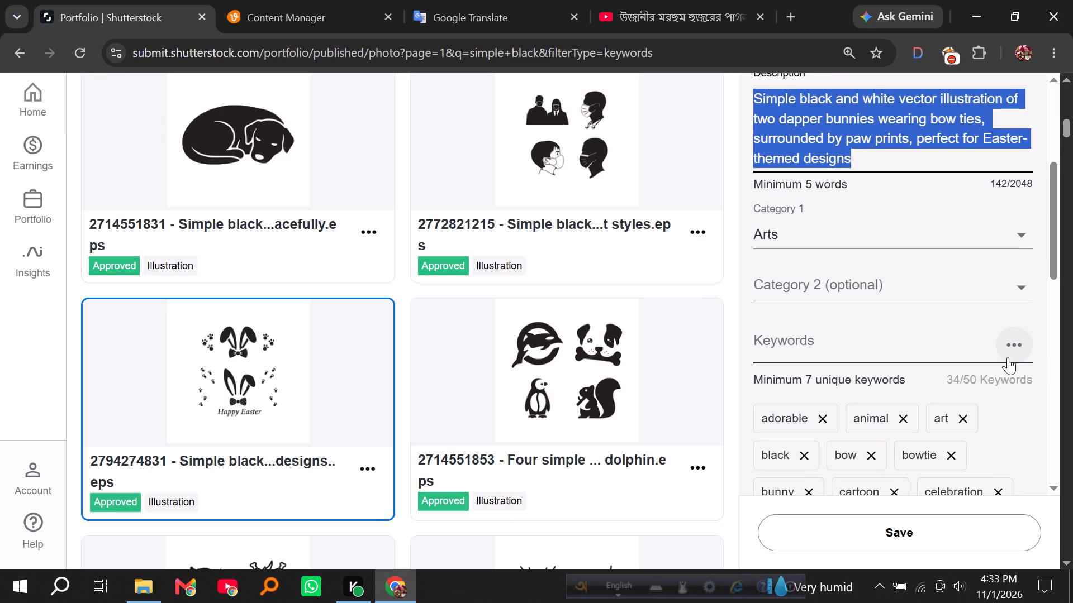
pyautogui.click(980, 382)
pyautogui.click(308, 0)
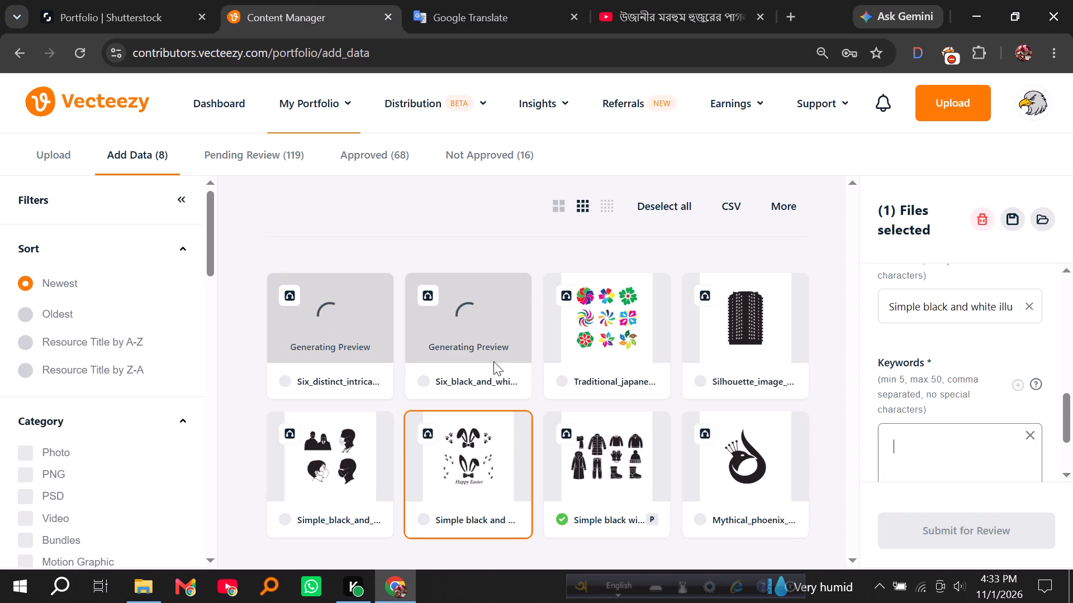
pyautogui.hotkey('ctrl', 'v')
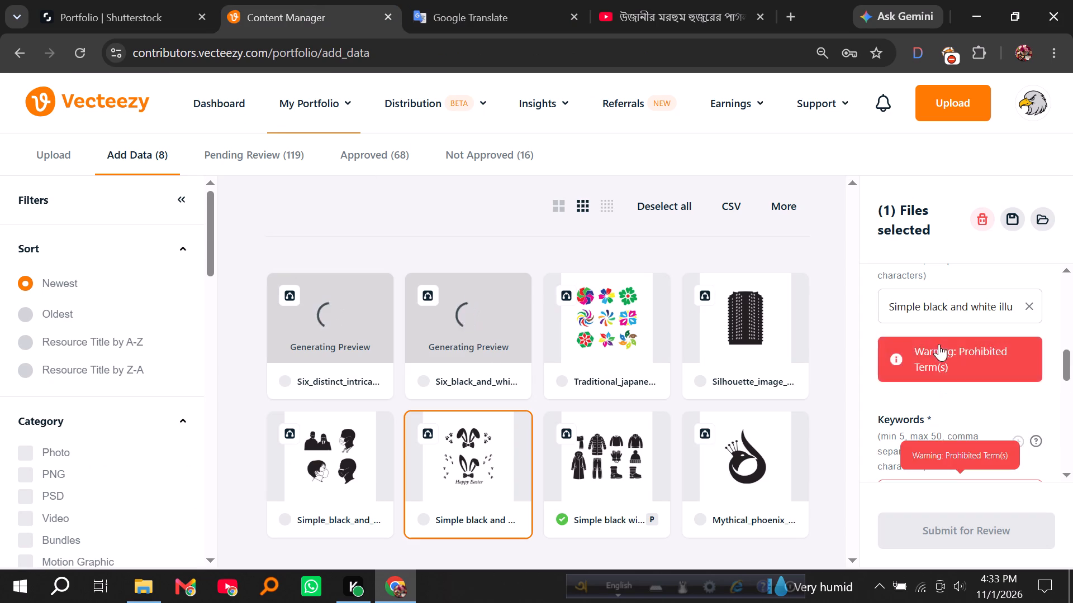
# Remove the keyword vector from the Happy Easter bunny file's keywords.
pyautogui.scroll(-8, 939, 348)
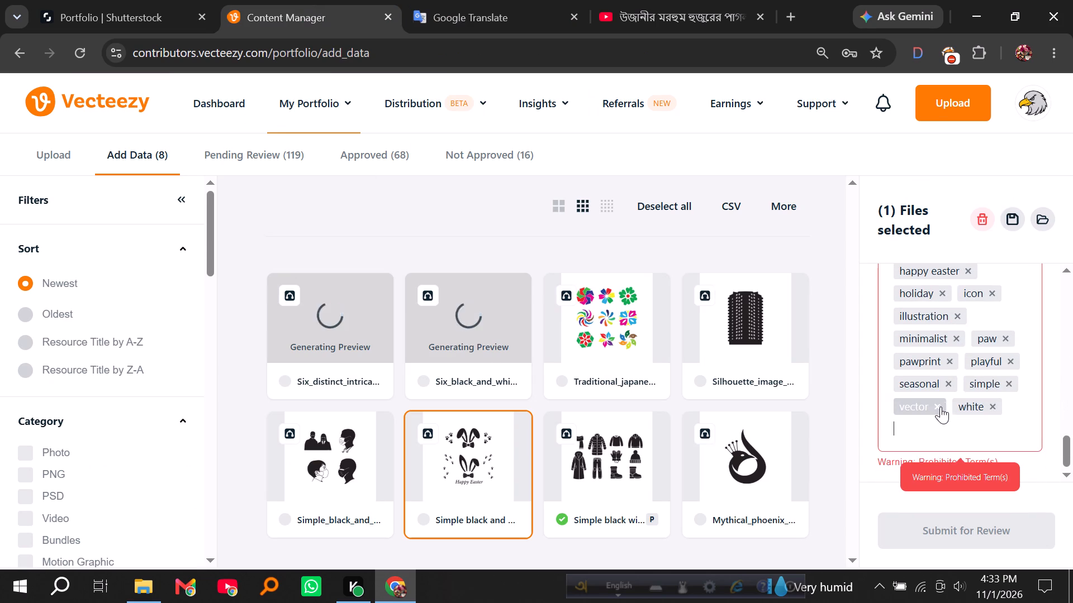
pyautogui.click(938, 405)
# Set the Happy Easter bunny file's license to Free and save its data.
pyautogui.scroll(8, 995, 355)
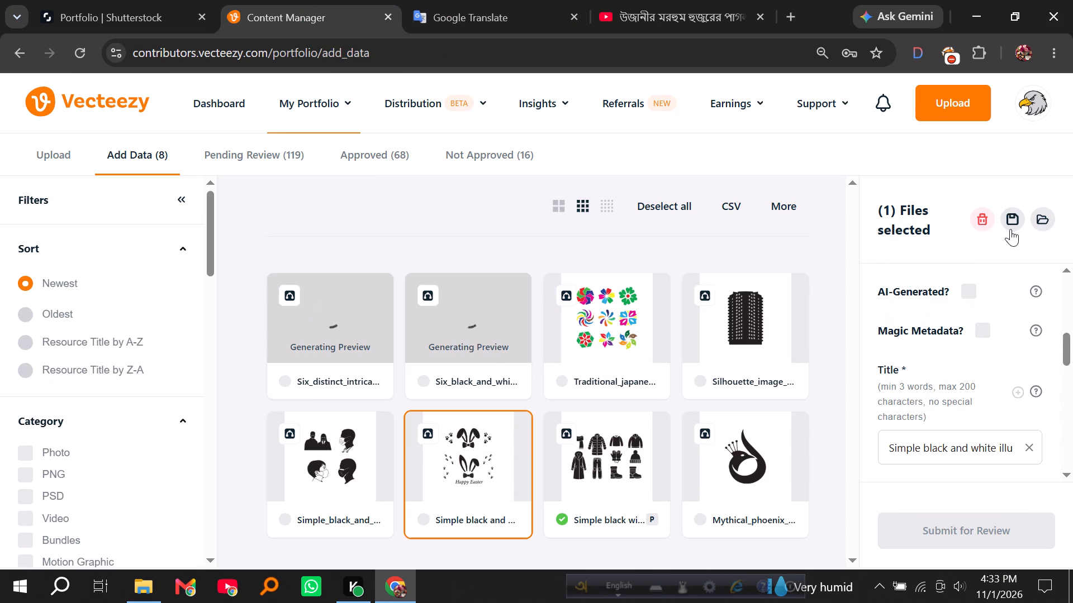
pyautogui.scroll(3, 955, 339)
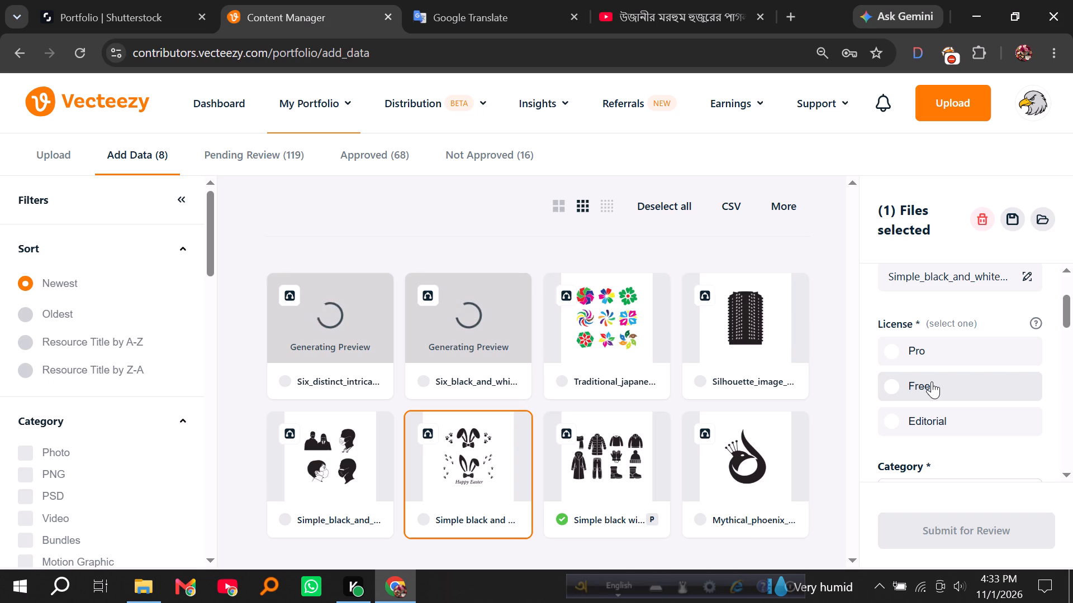
pyautogui.click(932, 381)
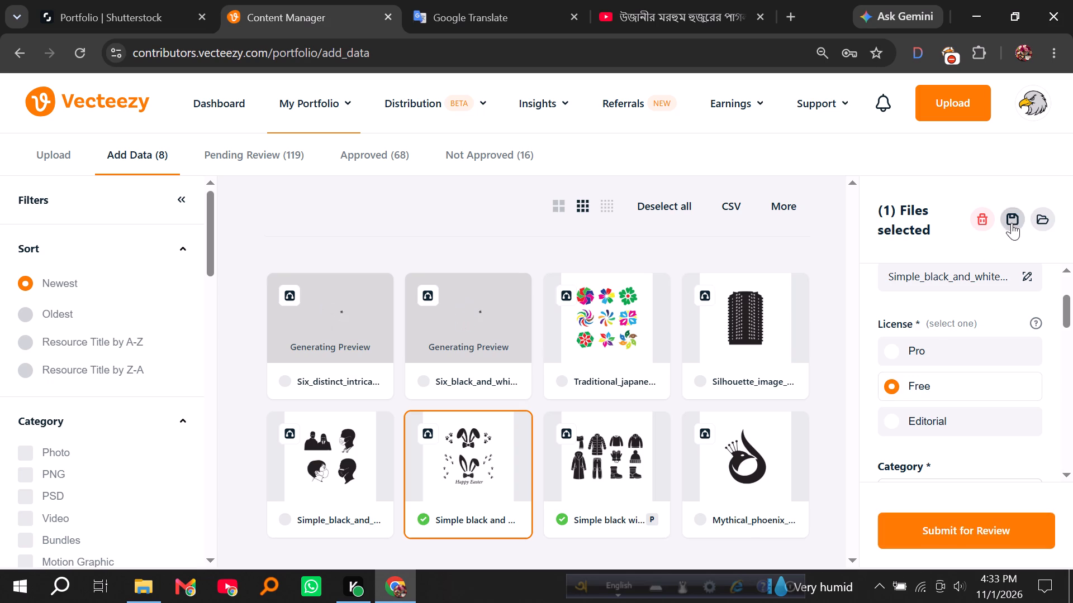
pyautogui.click(1012, 222)
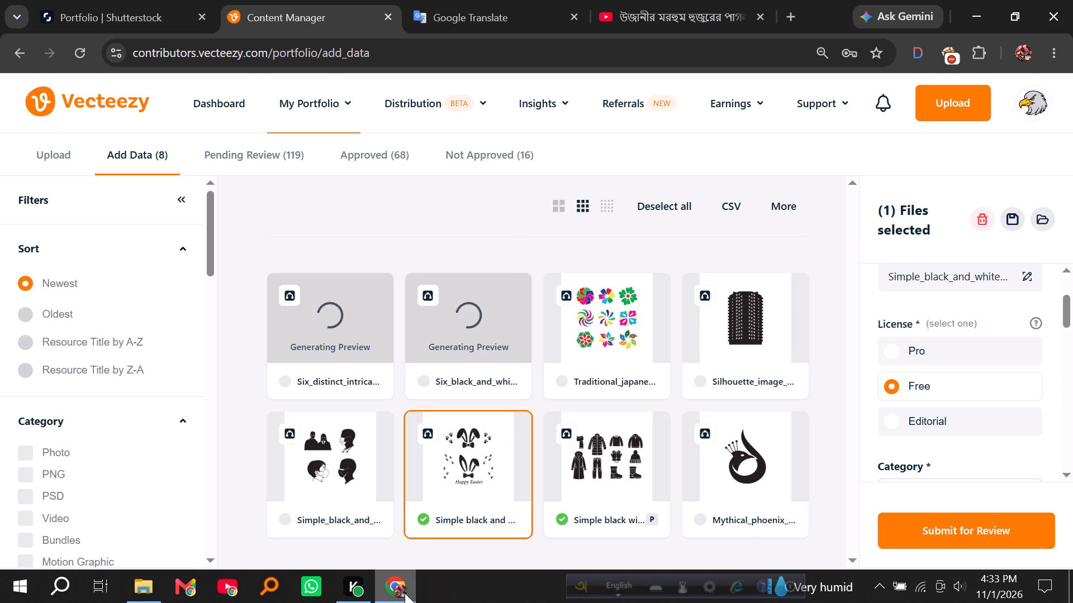
# Switch from the browser to the File Explorer window showing the ভবিষ্যৎ জমা folder in Pictures.
pyautogui.click(401, 591)
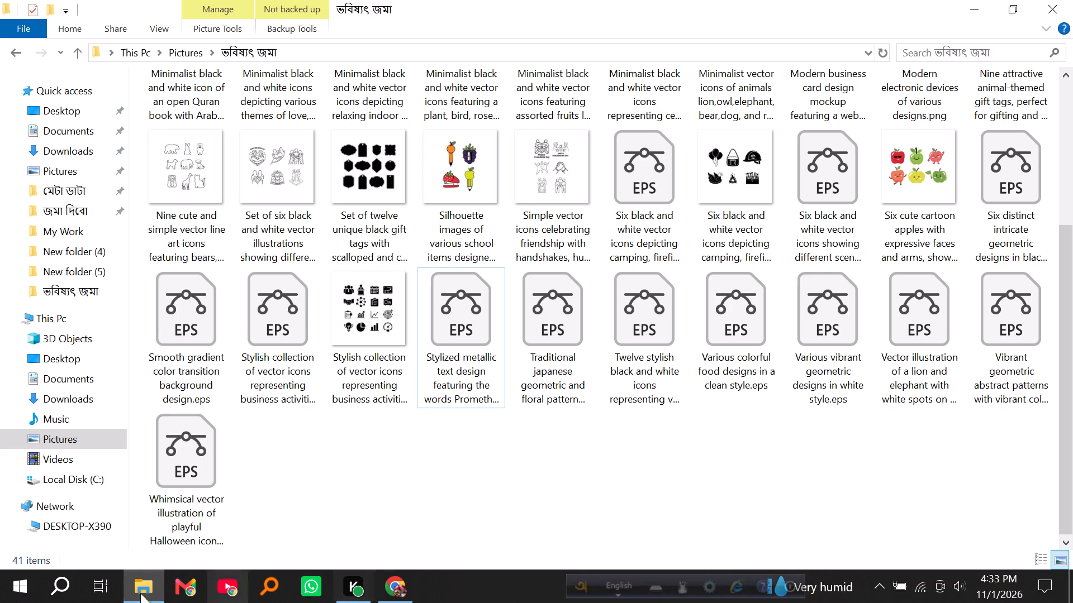
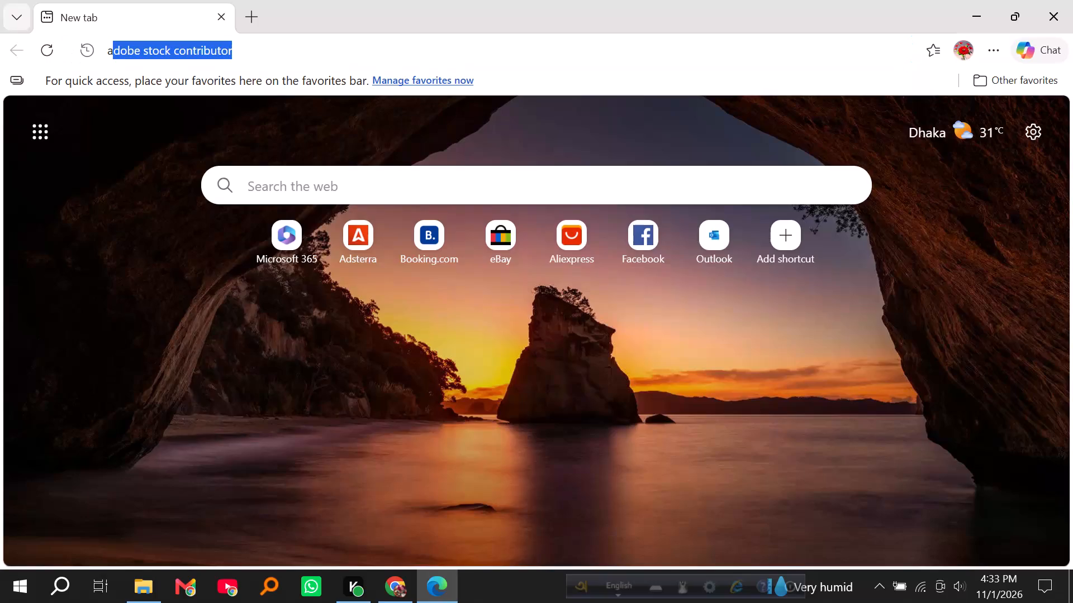
# Search the web in Microsoft Edge for adobe stock contributor and open the Adobe Stock contributor site, contributor.stock.adobe.com.
pyautogui.press('Return')
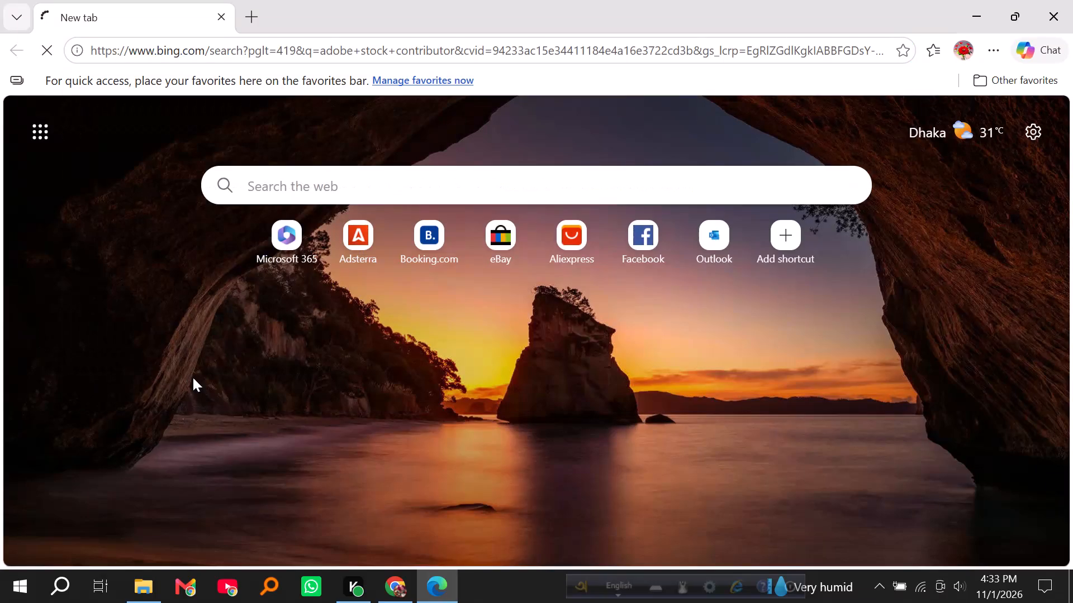
pyautogui.scroll(-2, 287, 353)
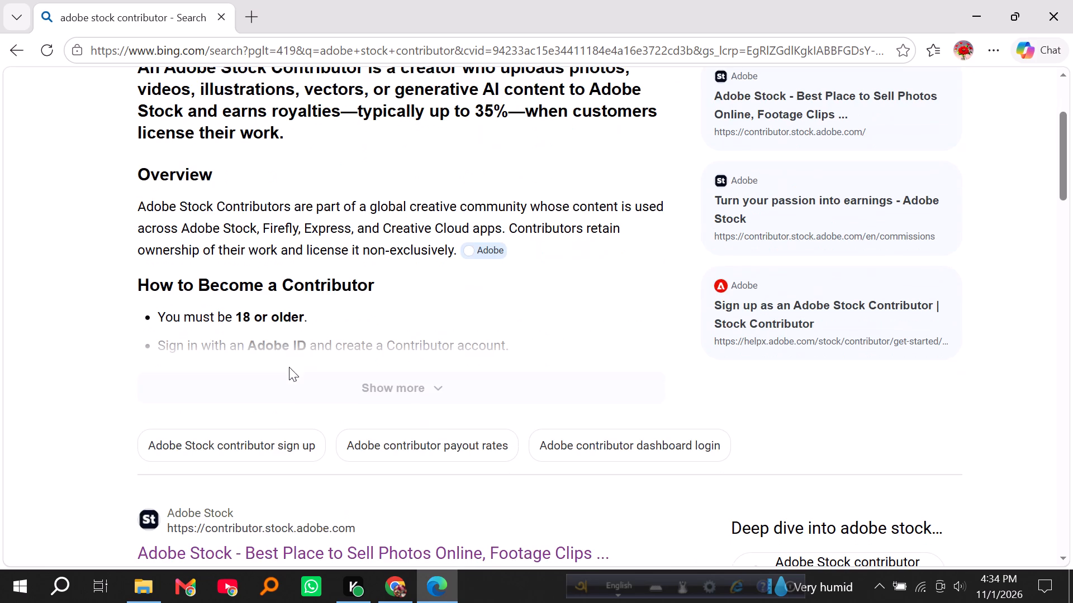
pyautogui.click(303, 550)
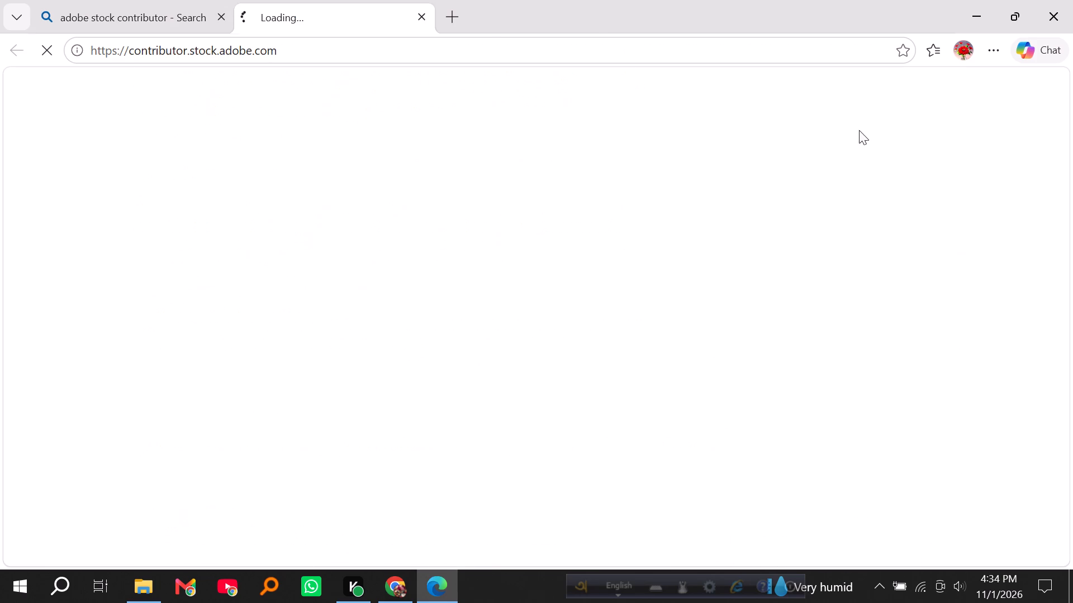
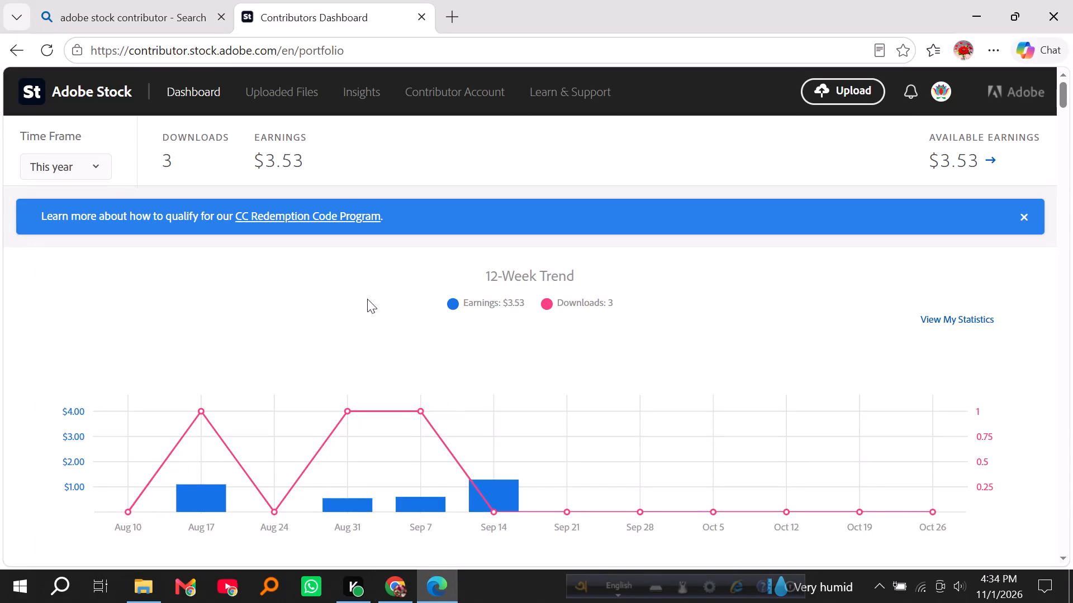
# Look over the contributor dashboard and bring up the portfolio's file search.
pyautogui.scroll(-4, 368, 320)
pyautogui.scroll(5, 367, 344)
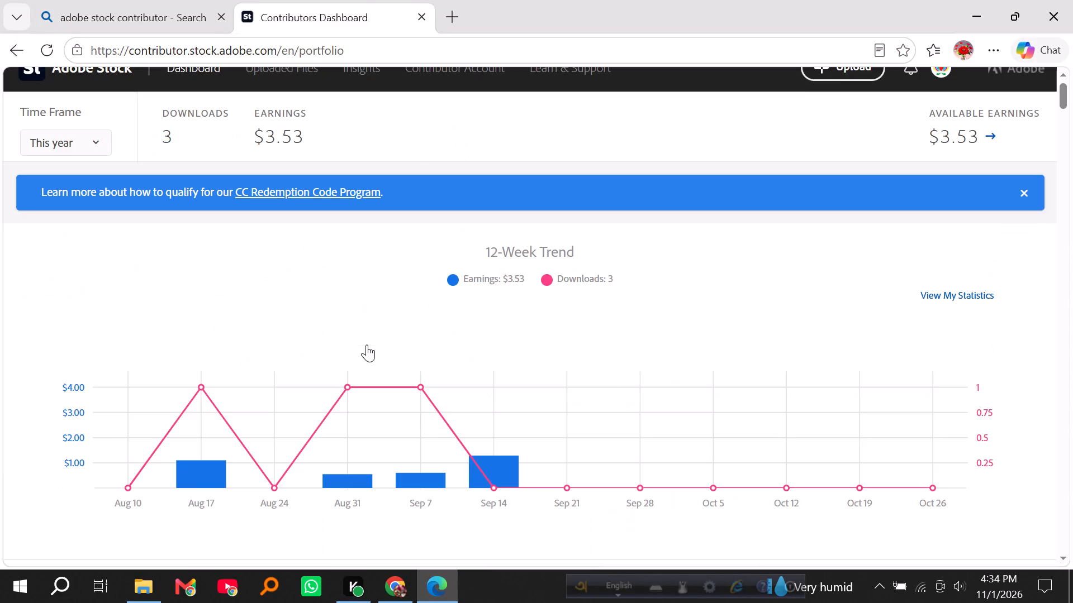
pyautogui.scroll(1, 367, 344)
pyautogui.scroll(-3, 365, 321)
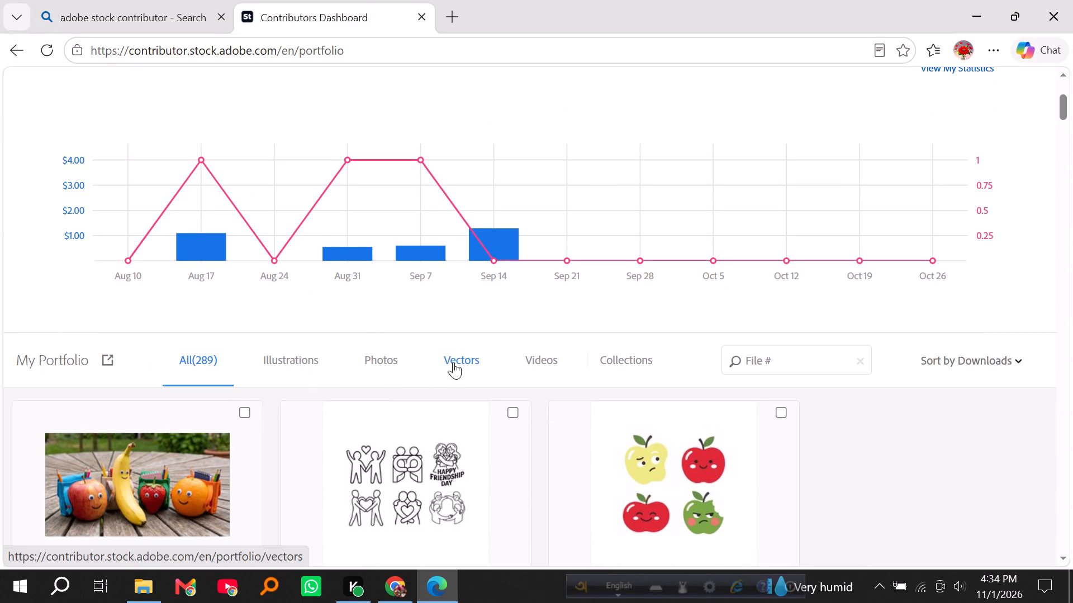
pyautogui.click(784, 361)
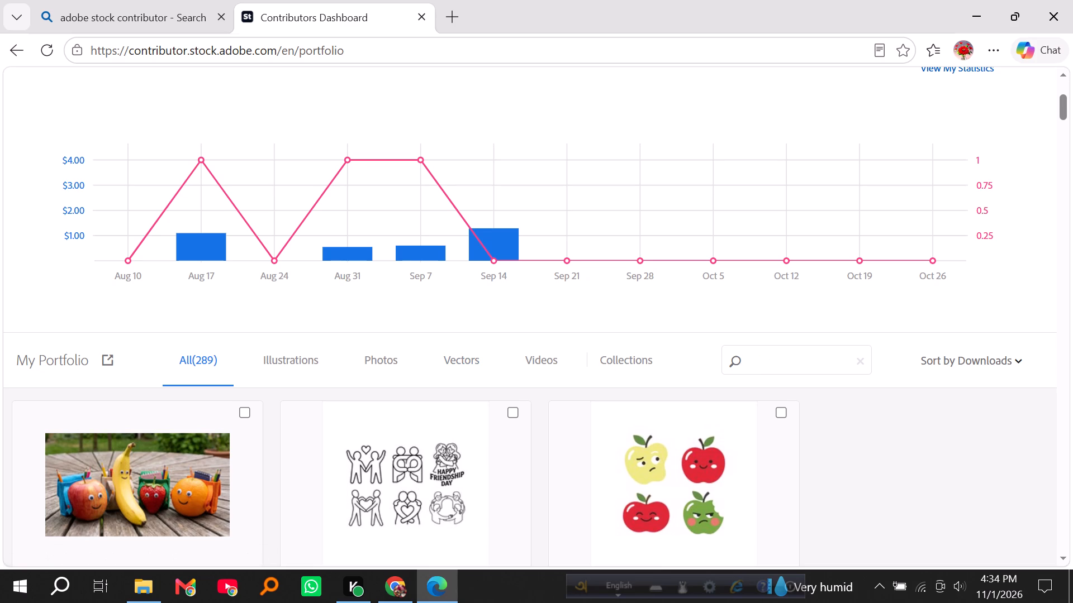
pyautogui.scroll(-1, 785, 361)
# Switch to the Vecteezy Content Manager in Chrome and turn off Bluetooth in the Windows quick settings.
pyautogui.click(400, 586)
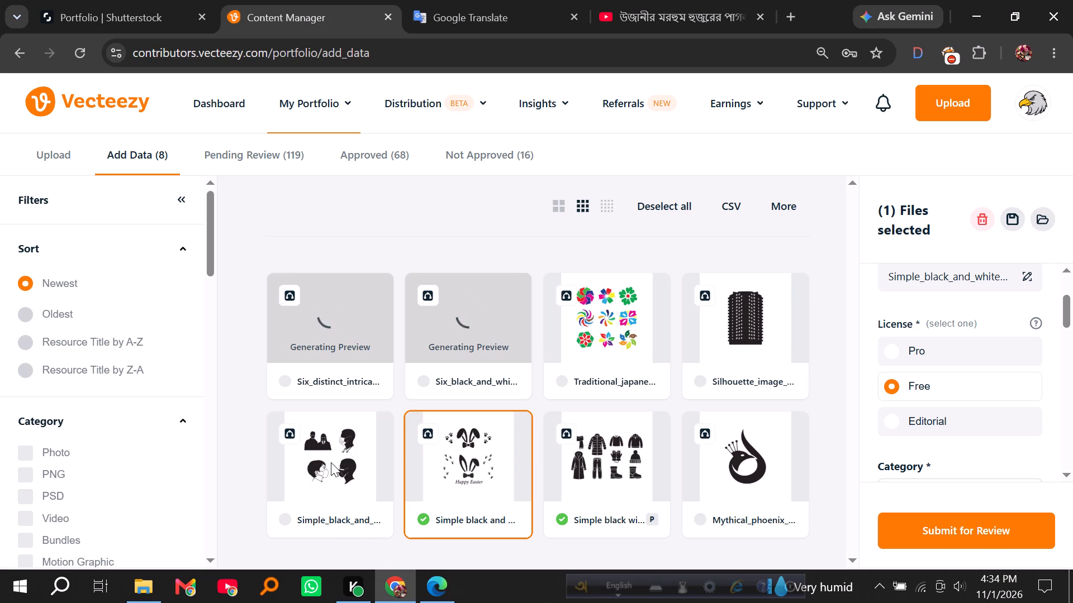
pyautogui.click(872, 586)
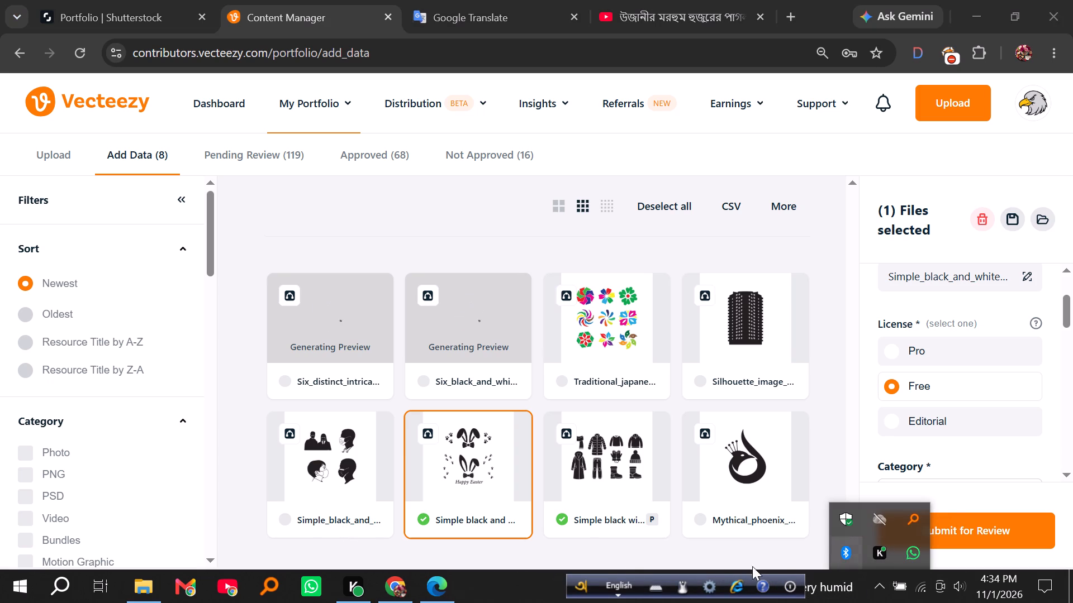
pyautogui.click(531, 581)
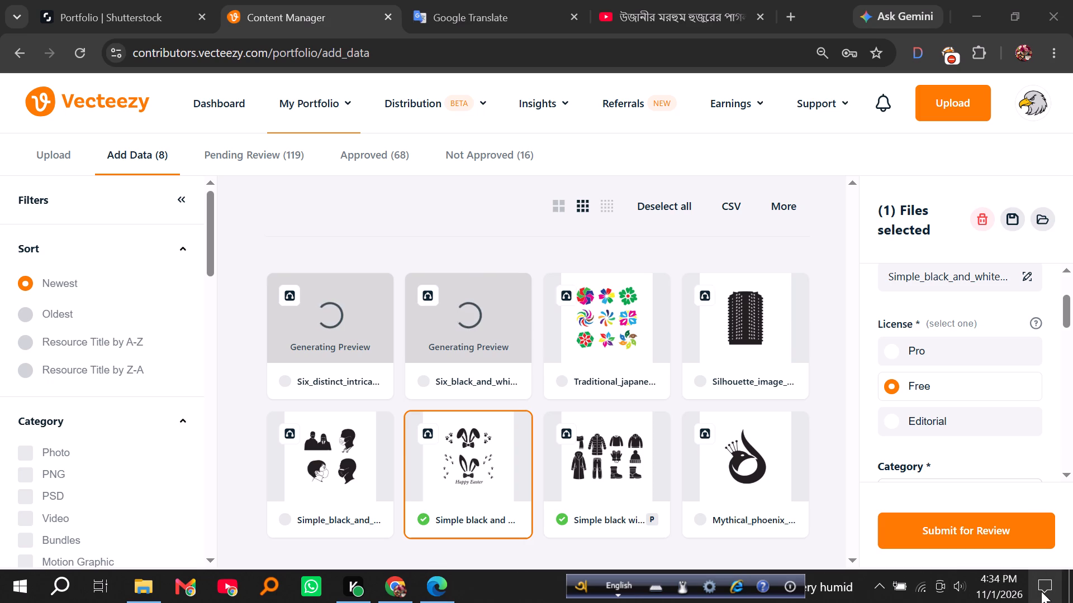
pyautogui.click(1041, 591)
pyautogui.click(934, 296)
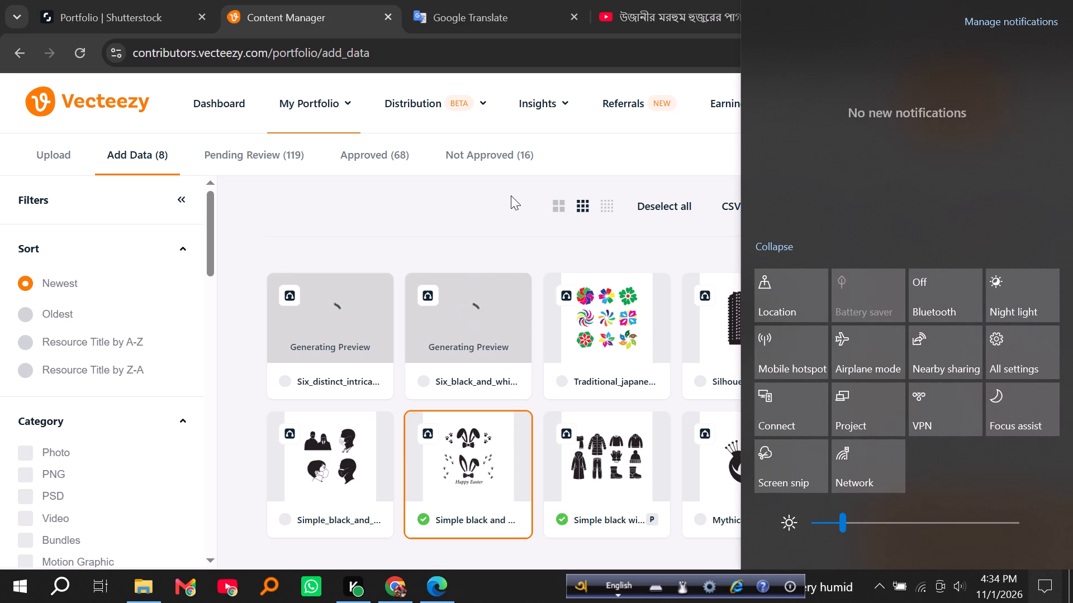
pyautogui.click(492, 209)
# Copy the title of the selected Happy Easter bunny file on Vecteezy and search the Adobe Stock portfolio for it in Edge.
pyautogui.scroll(-2, 467, 385)
pyautogui.scroll(3, 473, 426)
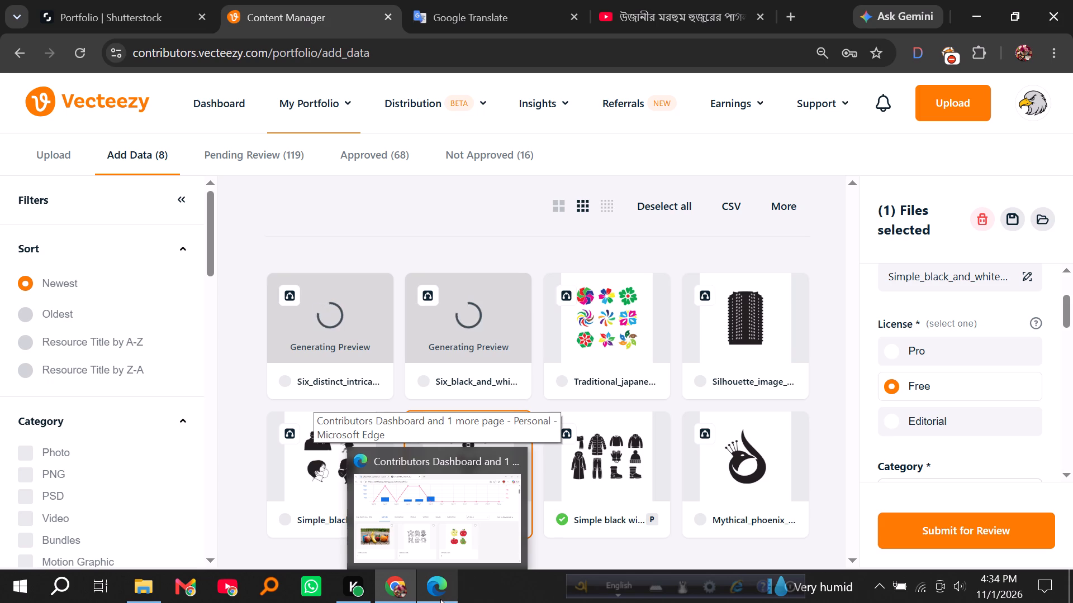
pyautogui.scroll(1, 958, 305)
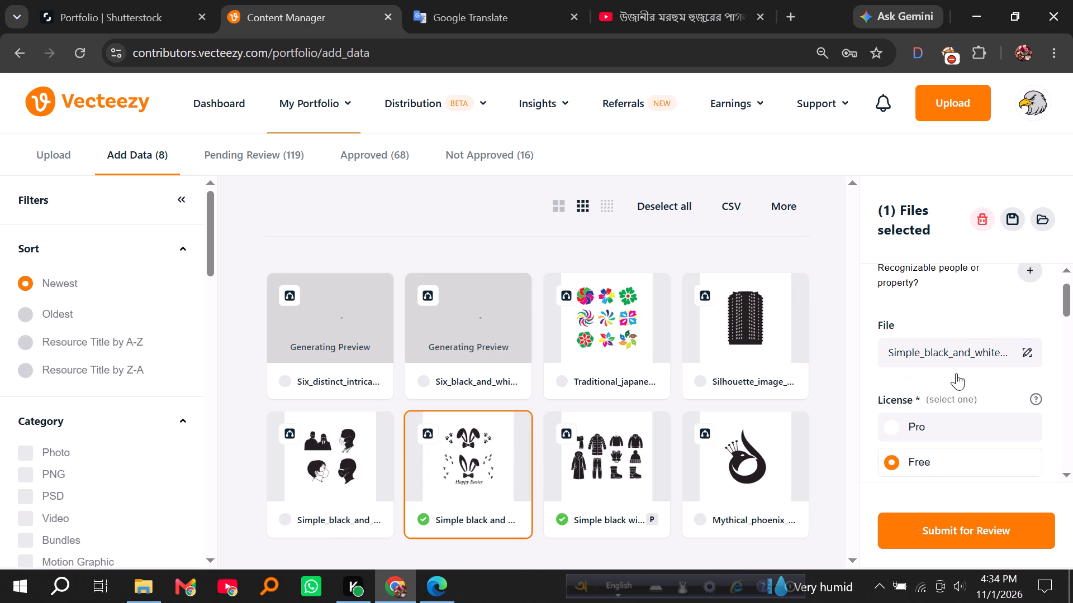
pyautogui.scroll(2, 932, 364)
pyautogui.scroll(-3, 932, 374)
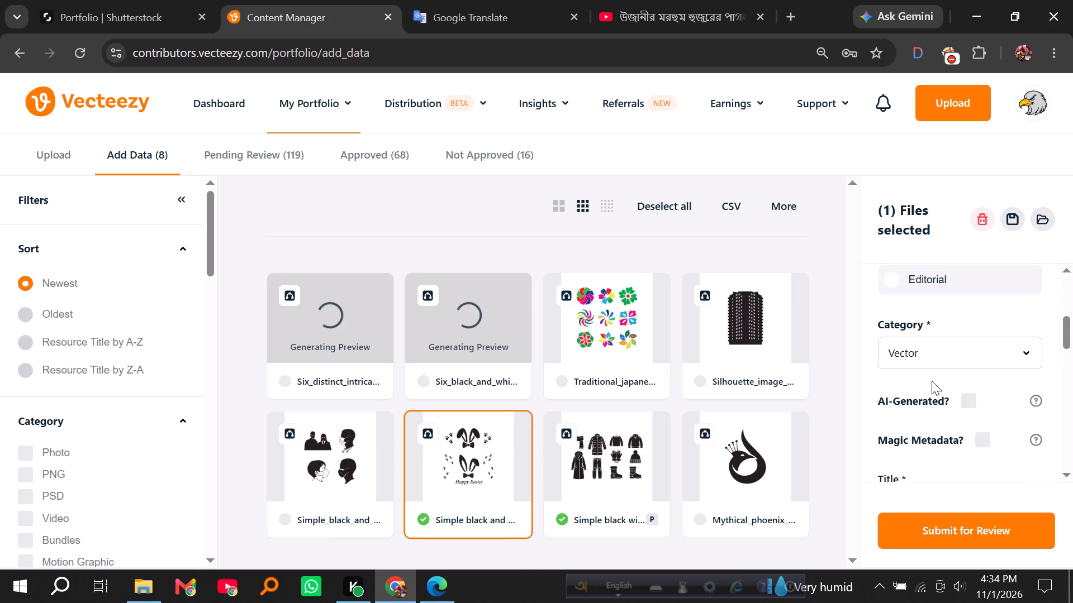
pyautogui.scroll(-2, 932, 376)
pyautogui.tripleClick(933, 386)
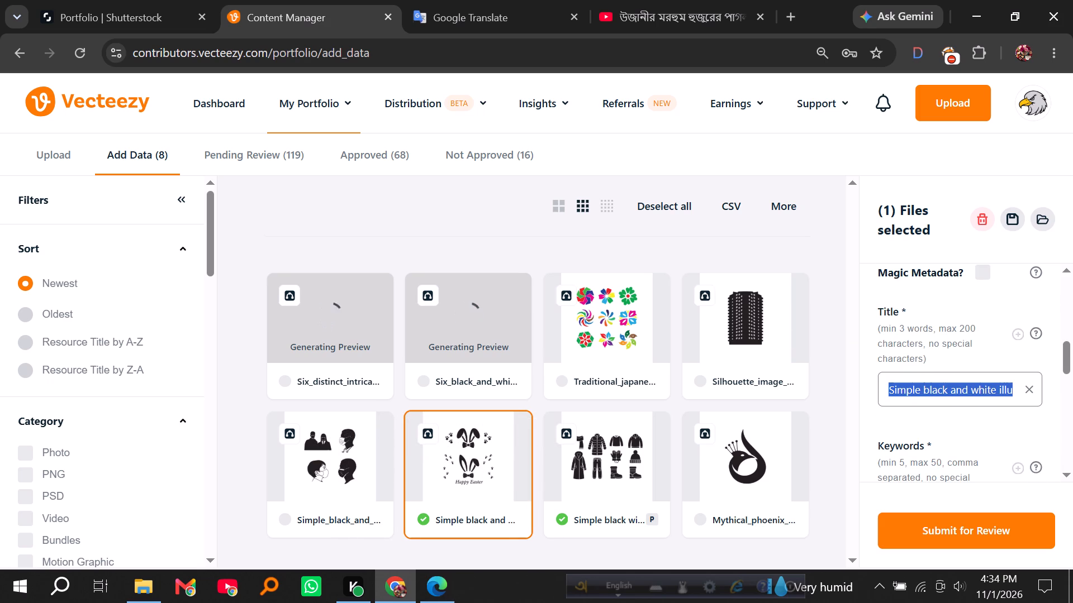
pyautogui.hotkey('ctrl', 'c')
pyautogui.click(436, 588)
pyautogui.scroll(2, 445, 470)
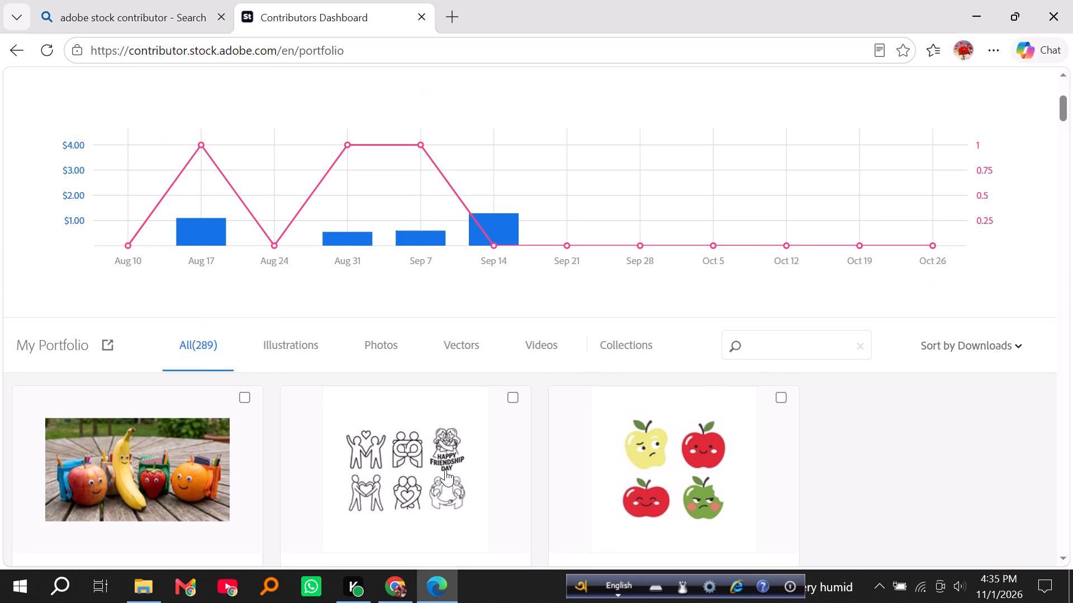
pyautogui.scroll(-1, 843, 460)
pyautogui.click(764, 355)
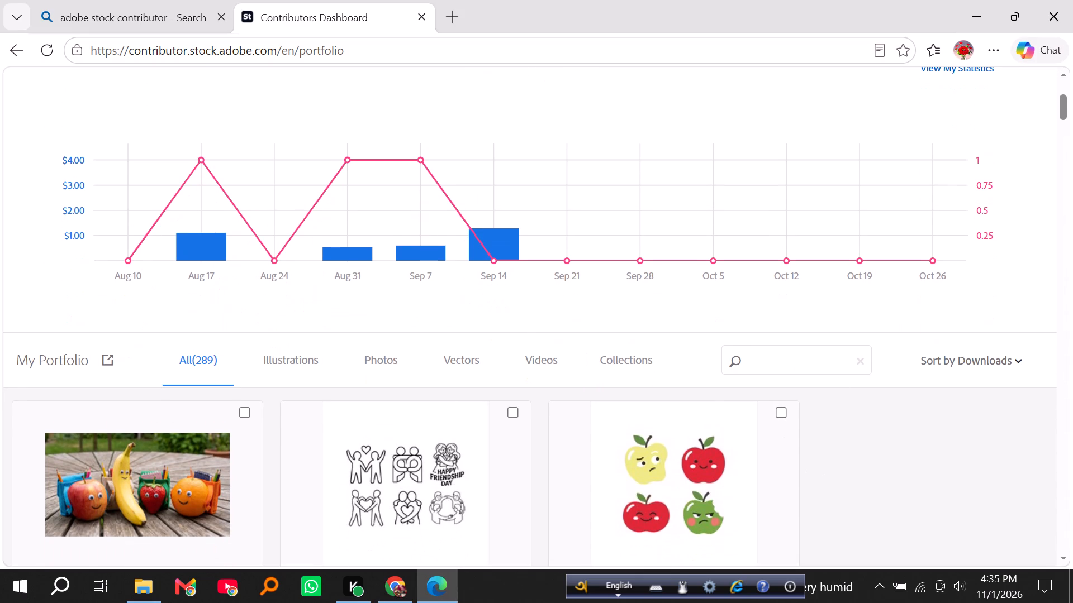
pyautogui.hotkey('ctrl', 'v')
pyautogui.press('Return')
pyautogui.scroll(-2, 754, 370)
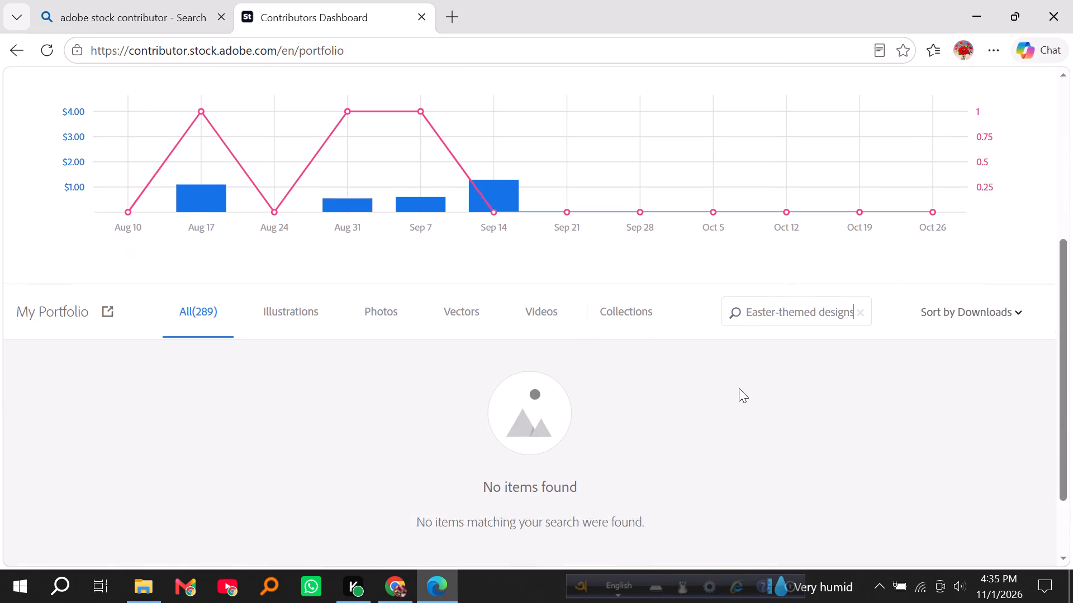
# Clear the entire Easter bunny title from the Adobe Stock portfolio search.
pyautogui.press('BackSpace')
pyautogui.press('BackSpace')
pyautogui.press('BackSpace')
pyautogui.press('BackSpace')
pyautogui.press('BackSpace')
pyautogui.press('BackSpace')
pyautogui.press('BackSpace')
pyautogui.press('BackSpace')
pyautogui.press('BackSpace')
pyautogui.press('BackSpace')
pyautogui.press('BackSpace')
pyautogui.press('BackSpace')
pyautogui.press('BackSpace')
pyautogui.press('BackSpace')
pyautogui.press('BackSpace')
pyautogui.press('BackSpace')
pyautogui.press('BackSpace')
pyautogui.press('BackSpace')
pyautogui.press('BackSpace')
pyautogui.press('BackSpace')
pyautogui.press('BackSpace')
pyautogui.press('BackSpace')
pyautogui.press('BackSpace')
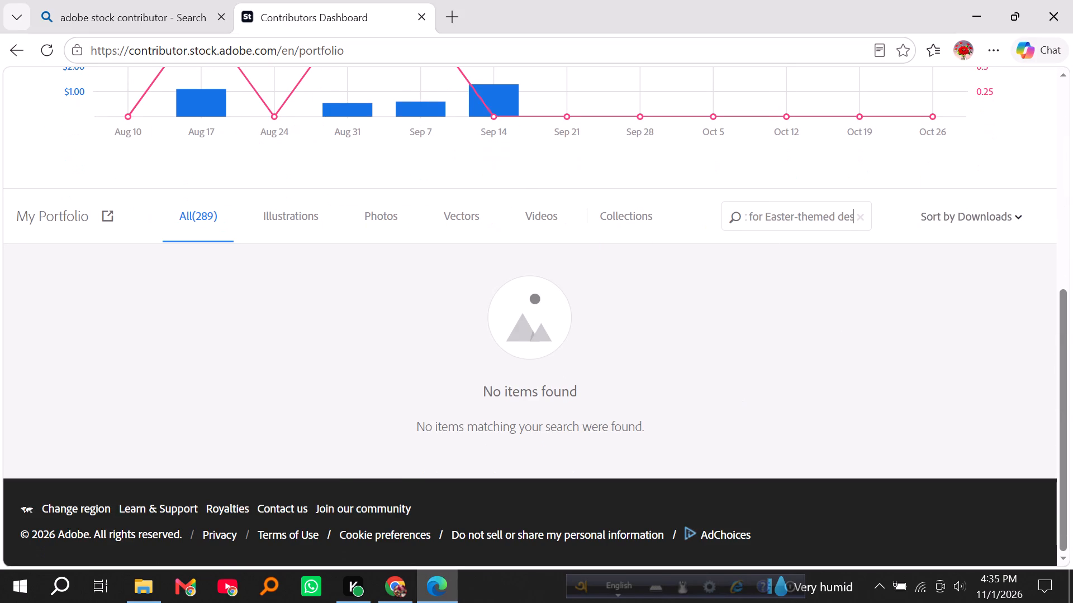
pyautogui.press('BackSpace')
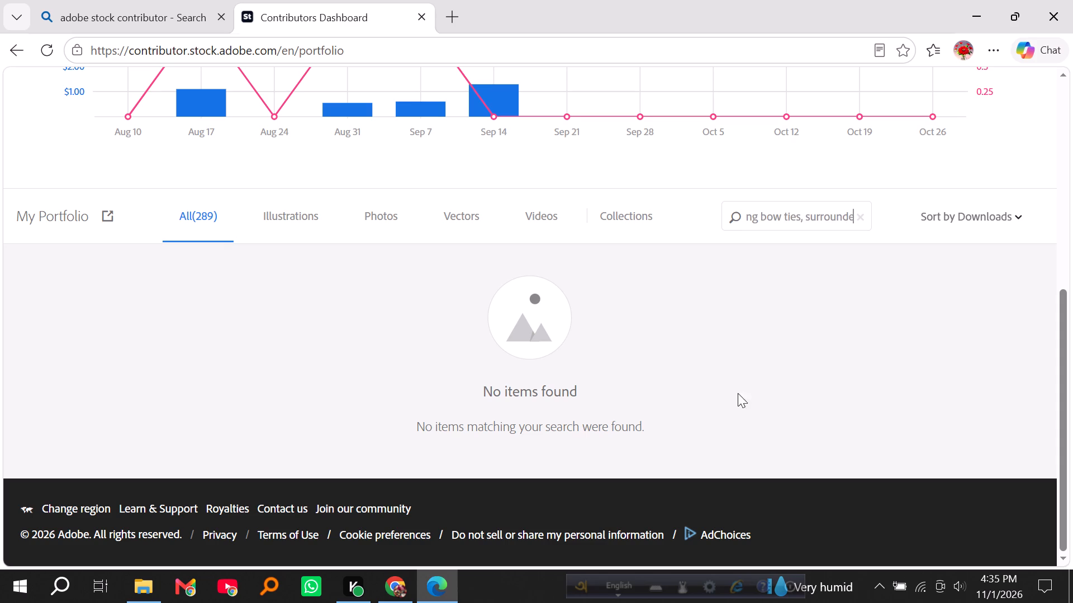
pyautogui.press('BackSpace')
pyautogui.press('BackSpace')
pyautogui.press('BackSpace')
pyautogui.press('BackSpace')
pyautogui.press('BackSpace')
pyautogui.press('BackSpace')
pyautogui.press('BackSpace')
pyautogui.press('BackSpace')
pyautogui.press('BackSpace')
pyautogui.press('BackSpace')
pyautogui.press('BackSpace')
pyautogui.press('BackSpace')
pyautogui.press('BackSpace')
pyautogui.press('BackSpace')
pyautogui.press('BackSpace')
pyautogui.press('BackSpace')
pyautogui.press('BackSpace')
pyautogui.press('BackSpace')
pyautogui.press('BackSpace')
pyautogui.press('BackSpace')
pyautogui.press('BackSpace')
pyautogui.press('BackSpace')
pyautogui.press('BackSpace')
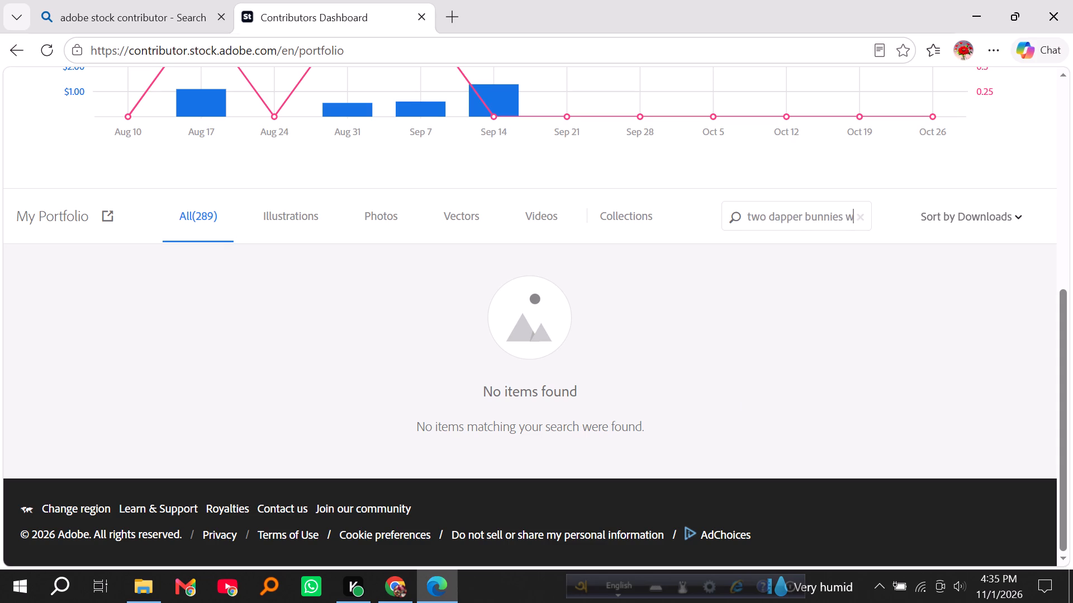
pyautogui.press('BackSpace')
pyautogui.press('BackSpace')
pyautogui.press('BackSpace')
pyautogui.press('BackSpace')
pyautogui.press('BackSpace')
pyautogui.press('BackSpace')
pyautogui.press('BackSpace')
pyautogui.press('BackSpace')
pyautogui.press('BackSpace')
pyautogui.press('BackSpace')
pyautogui.press('BackSpace')
pyautogui.press('BackSpace')
pyautogui.press('BackSpace')
pyautogui.press('BackSpace')
pyautogui.press('BackSpace')
pyautogui.press('BackSpace')
pyautogui.press('BackSpace')
pyautogui.press('BackSpace')
pyautogui.press('BackSpace')
pyautogui.press('BackSpace')
pyautogui.press('BackSpace')
pyautogui.press('BackSpace')
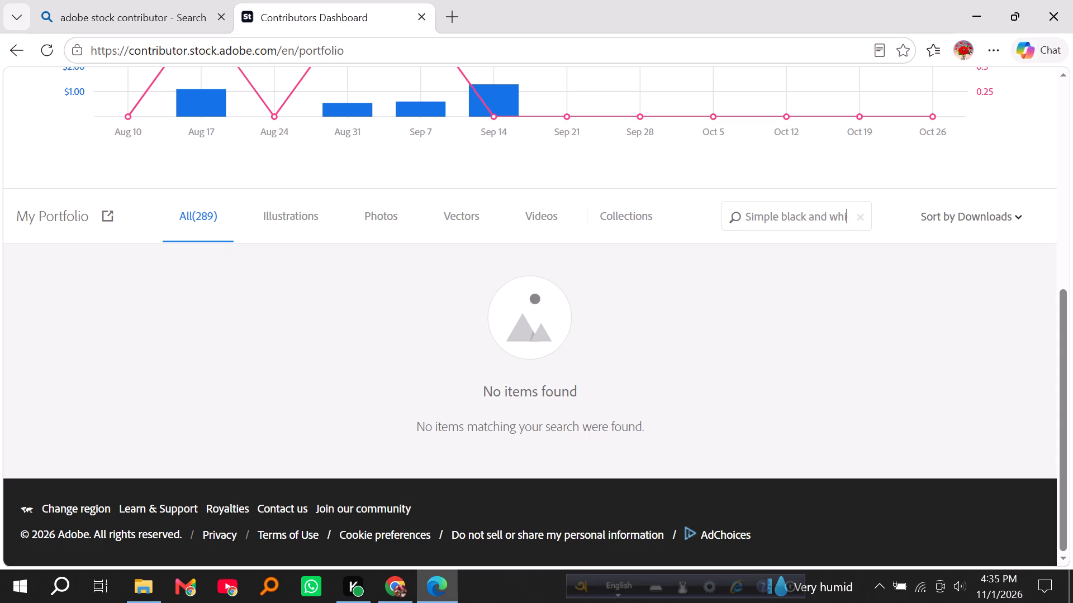
# Copy the black winter outfit icons file's title from Vecteezy in Chrome and search the Adobe Stock portfolio for it in Edge.
pyautogui.click(390, 590)
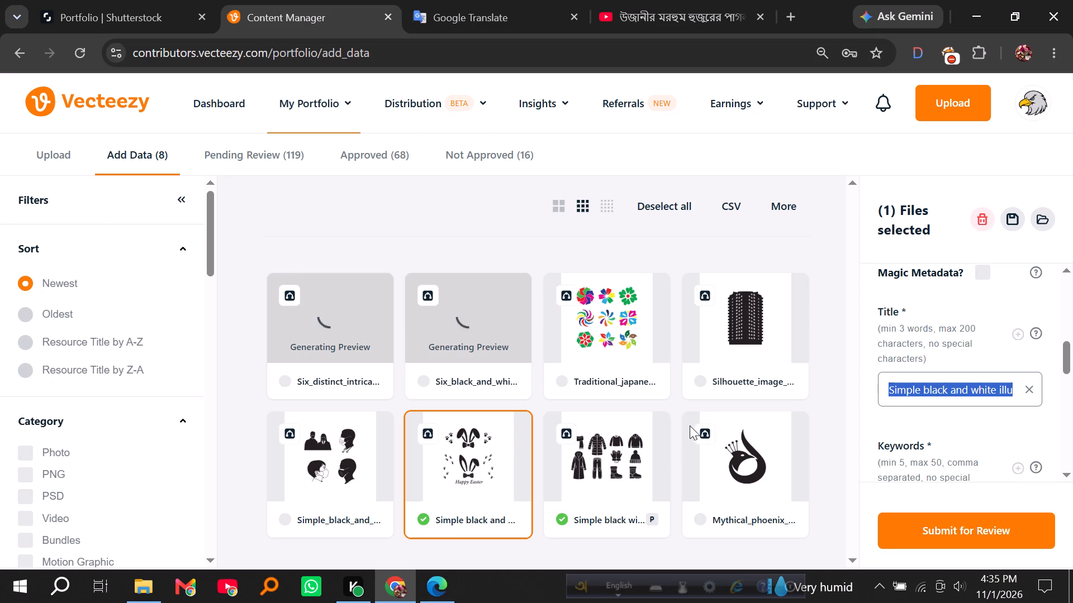
pyautogui.click(606, 462)
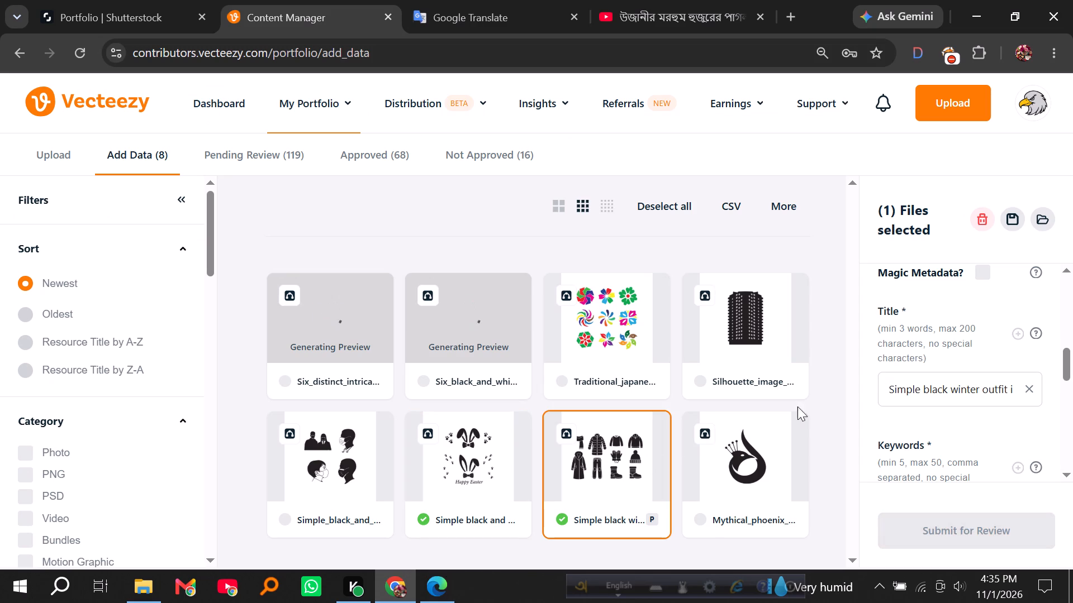
pyautogui.tripleClick(929, 393)
pyautogui.click(929, 392)
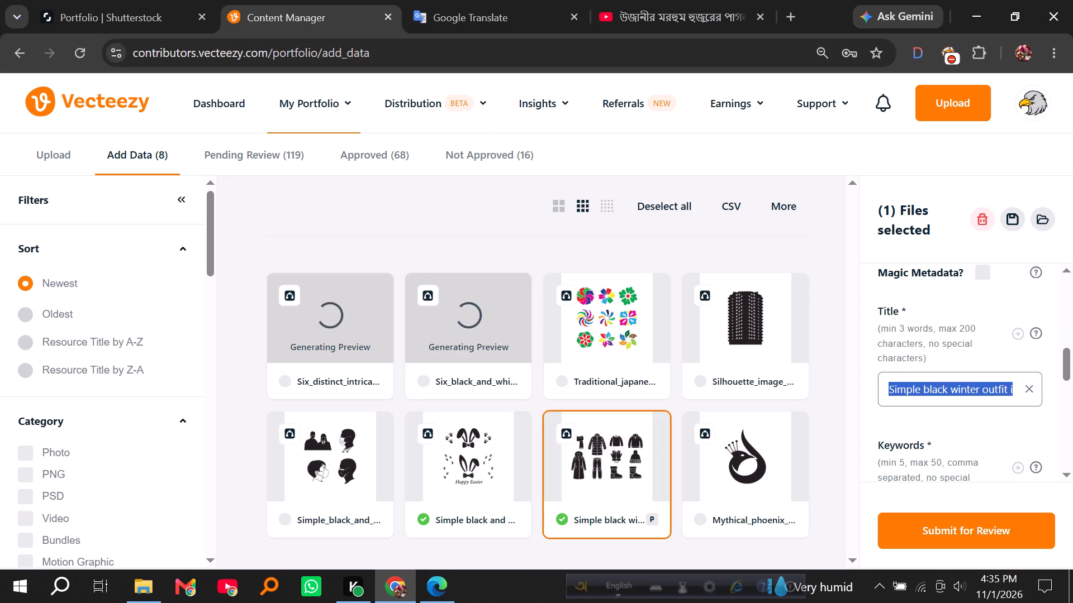
pyautogui.hotkey('ctrl', 'c')
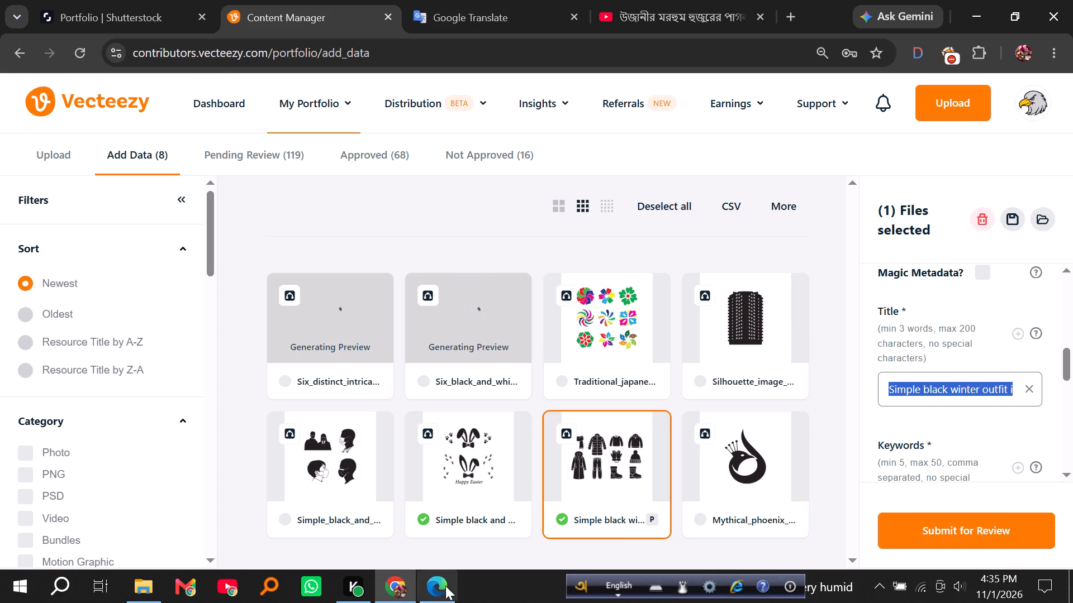
pyautogui.click(445, 582)
pyautogui.scroll(5, 561, 331)
pyautogui.scroll(-2, 724, 357)
pyautogui.click(747, 448)
pyautogui.hotkey('ctrl', 'v')
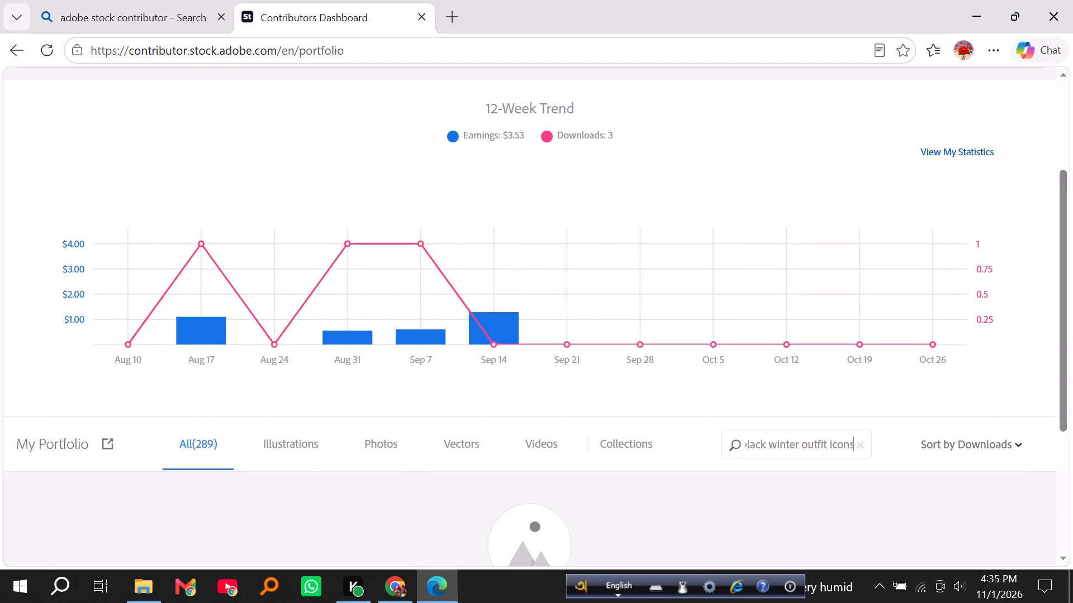
pyautogui.press('Return')
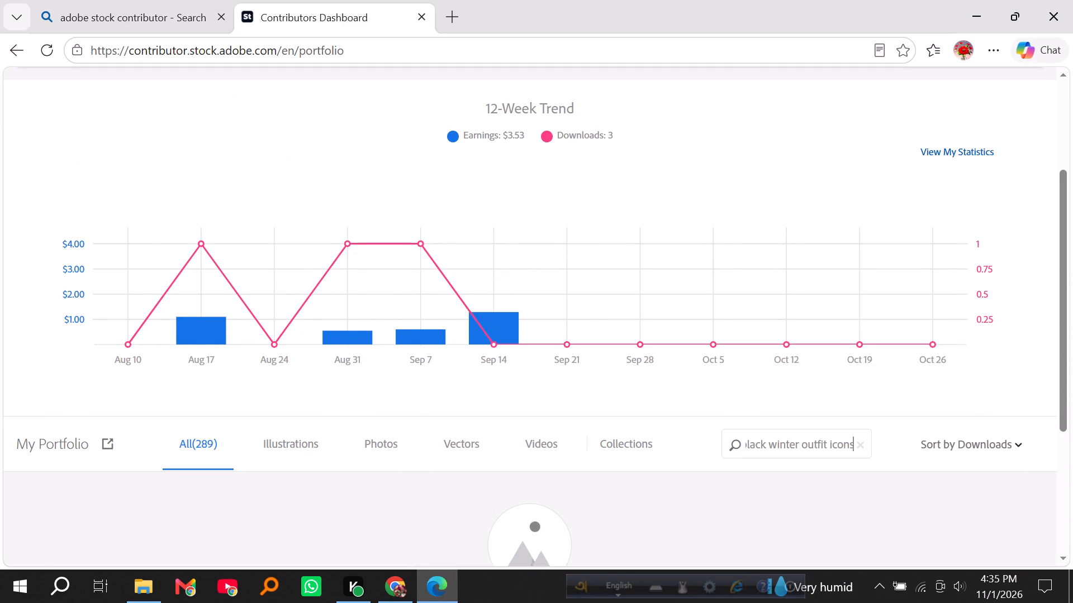
pyautogui.press('Return')
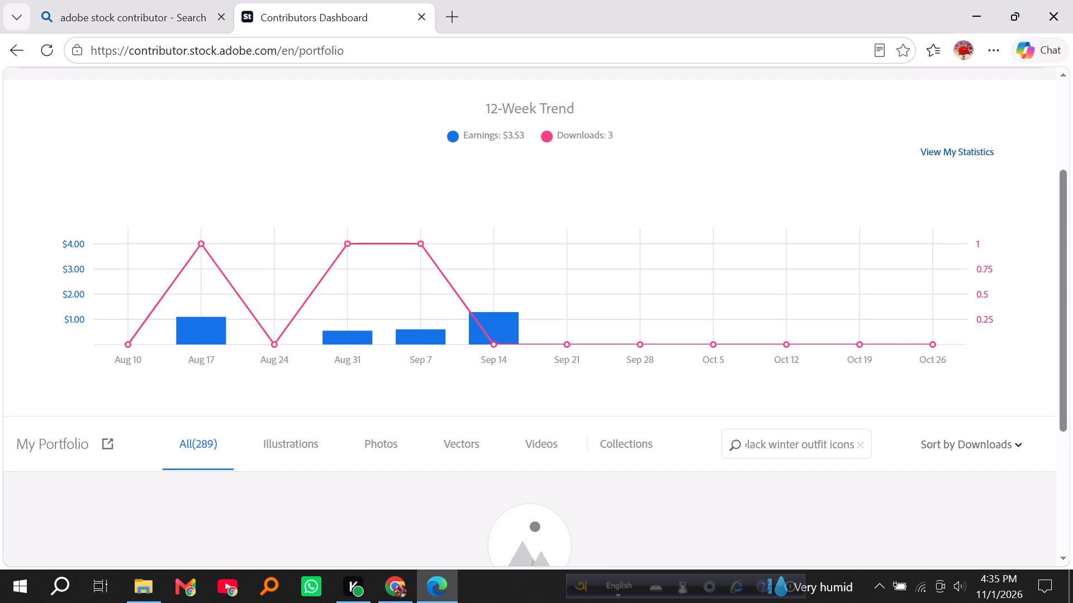
pyautogui.click(793, 437)
pyautogui.press('Return')
# Filter the Adobe Stock portfolio to Illustrations and look through the thumbnails for the black winter outfit icons design.
pyautogui.scroll(2, 797, 440)
pyautogui.scroll(1, 403, 348)
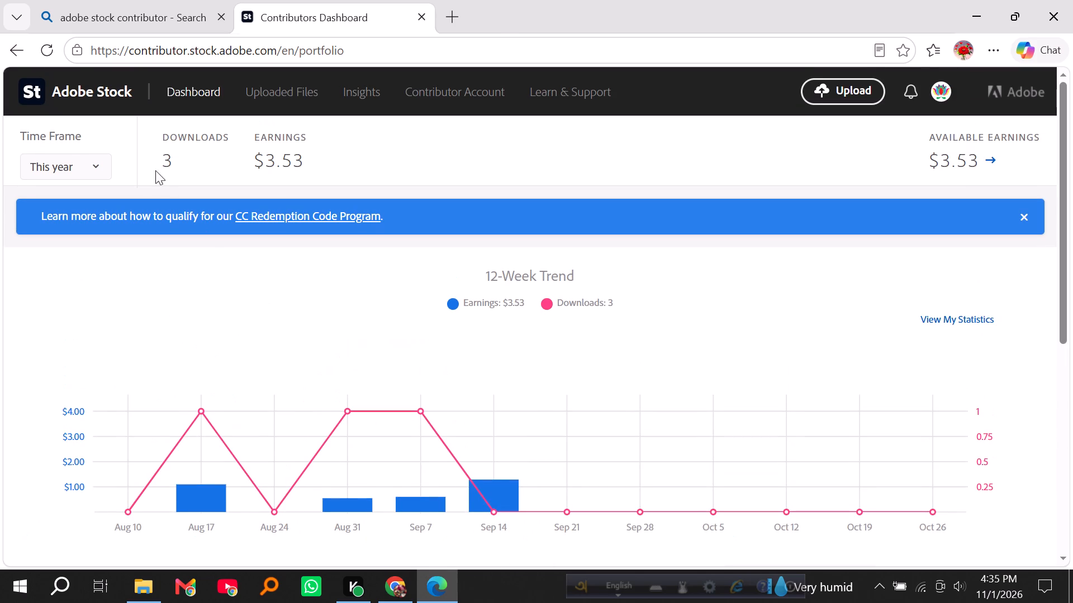
pyautogui.scroll(-3, 329, 389)
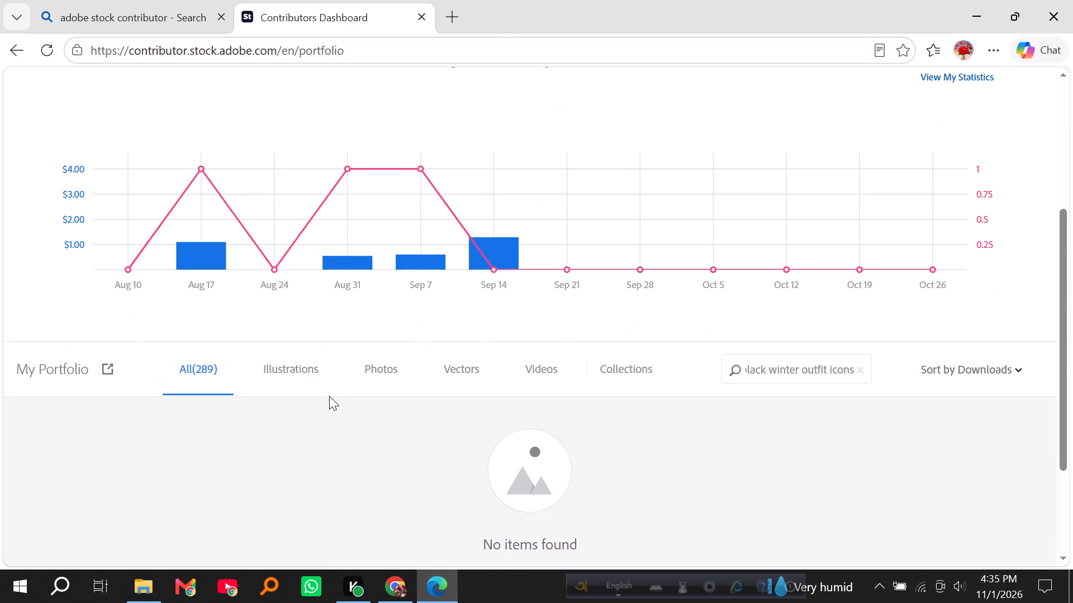
pyautogui.click(272, 362)
pyautogui.scroll(-2, 521, 303)
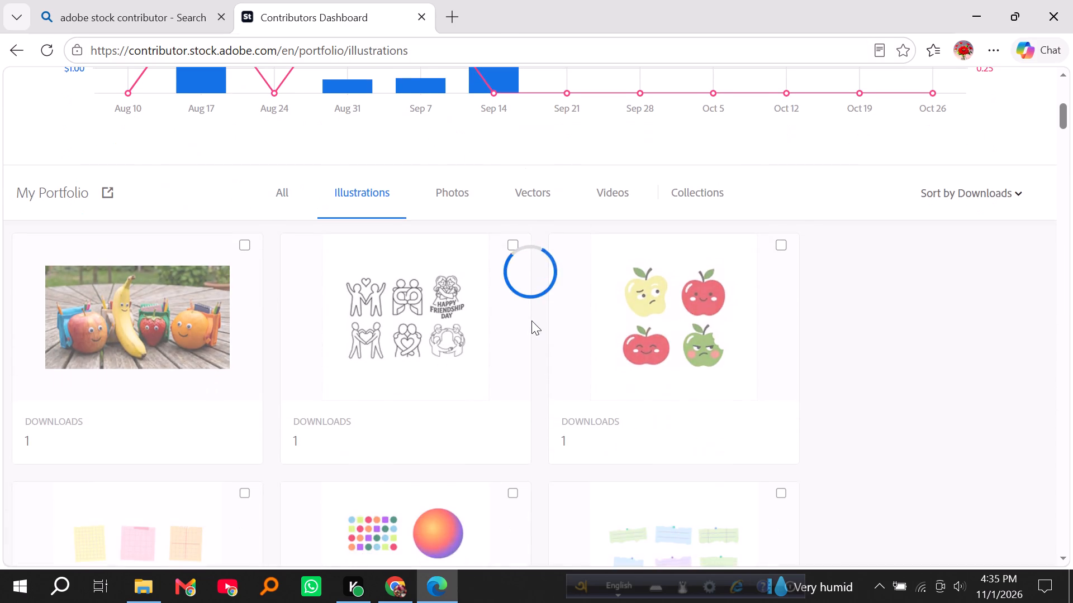
pyautogui.scroll(2, 531, 320)
pyautogui.scroll(-2, 643, 357)
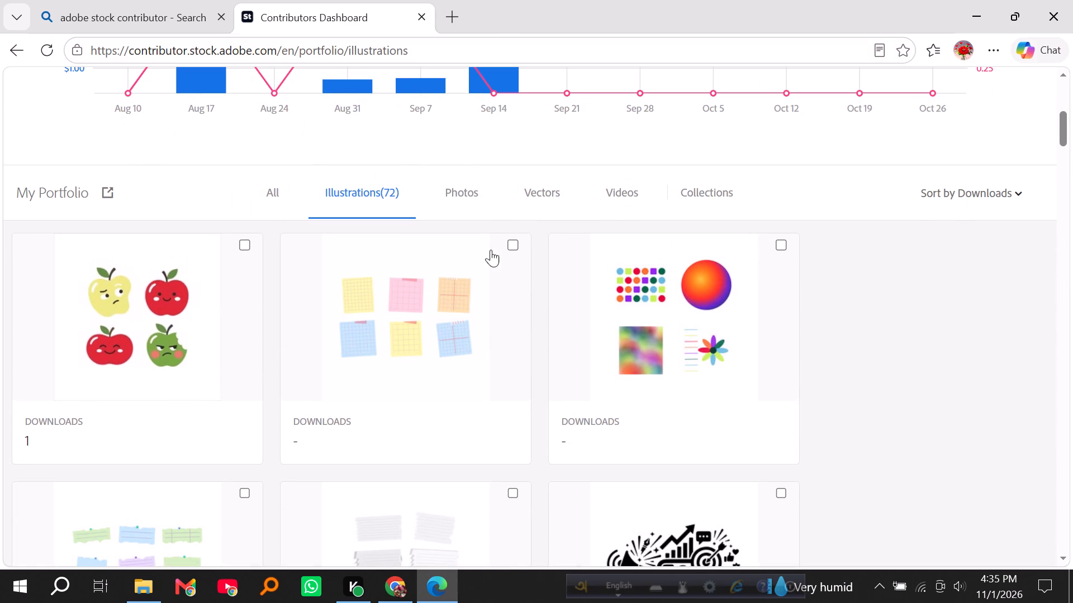
pyautogui.scroll(-4, 533, 317)
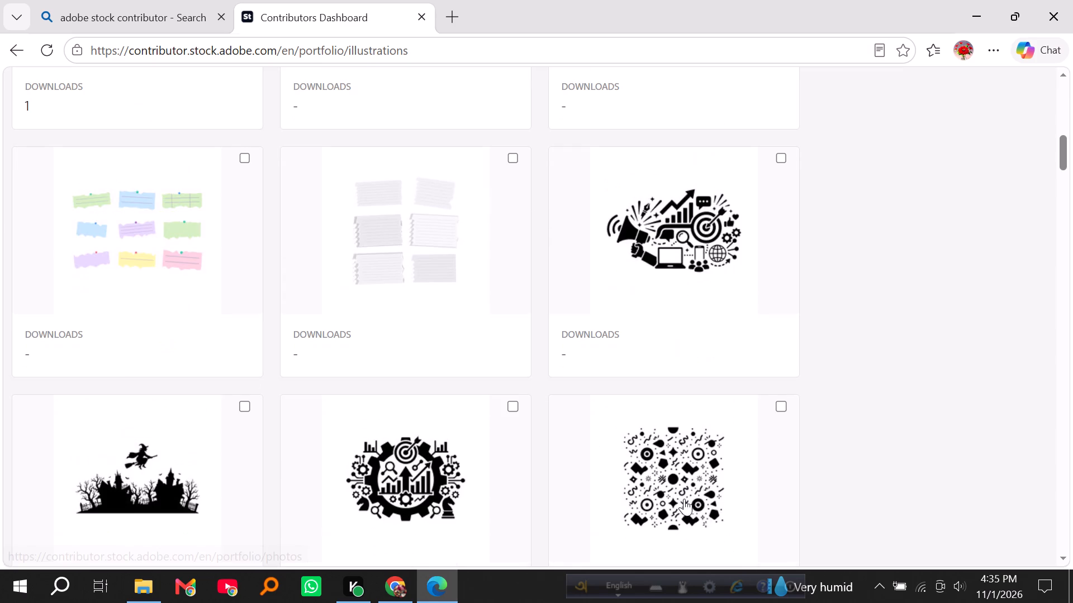
pyautogui.scroll(-14, 720, 480)
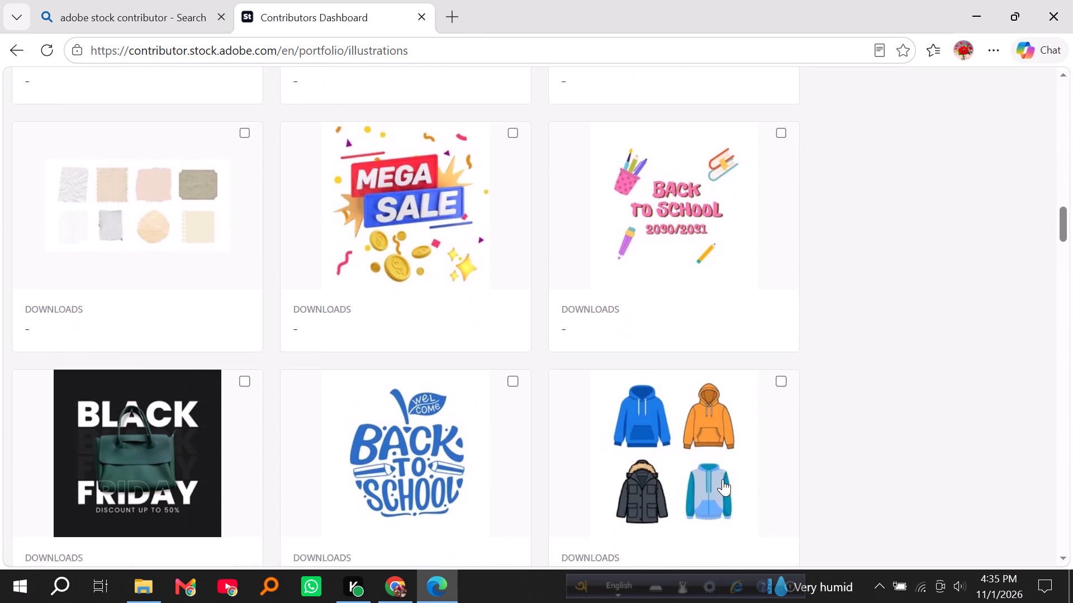
pyautogui.scroll(-9, 723, 479)
pyautogui.scroll(8, 724, 479)
pyautogui.scroll(-5, 724, 479)
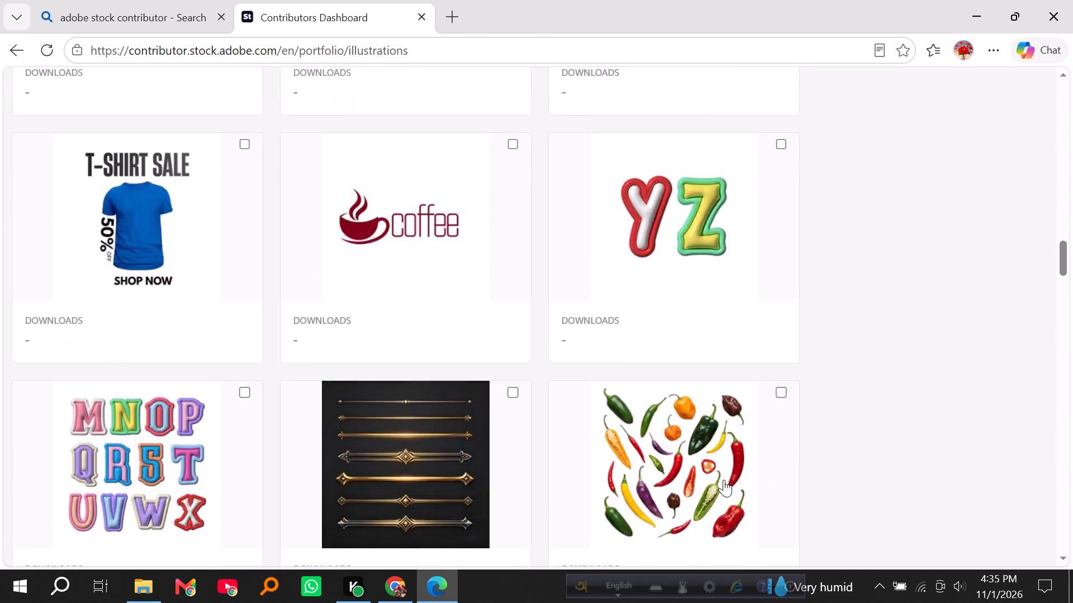
pyautogui.scroll(-20, 724, 480)
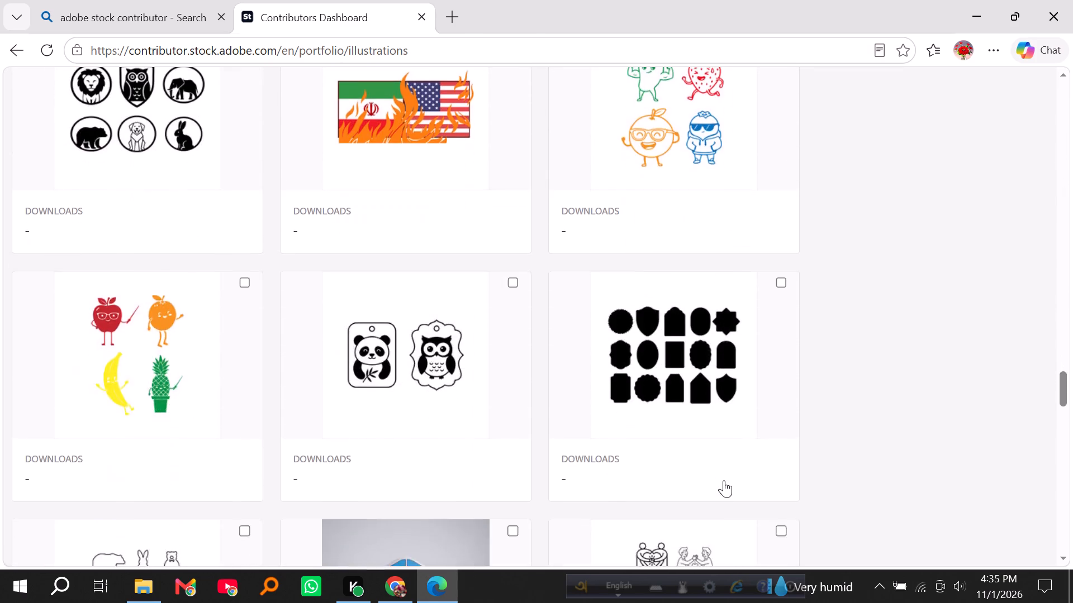
pyautogui.scroll(6, 724, 480)
pyautogui.scroll(-7, 724, 480)
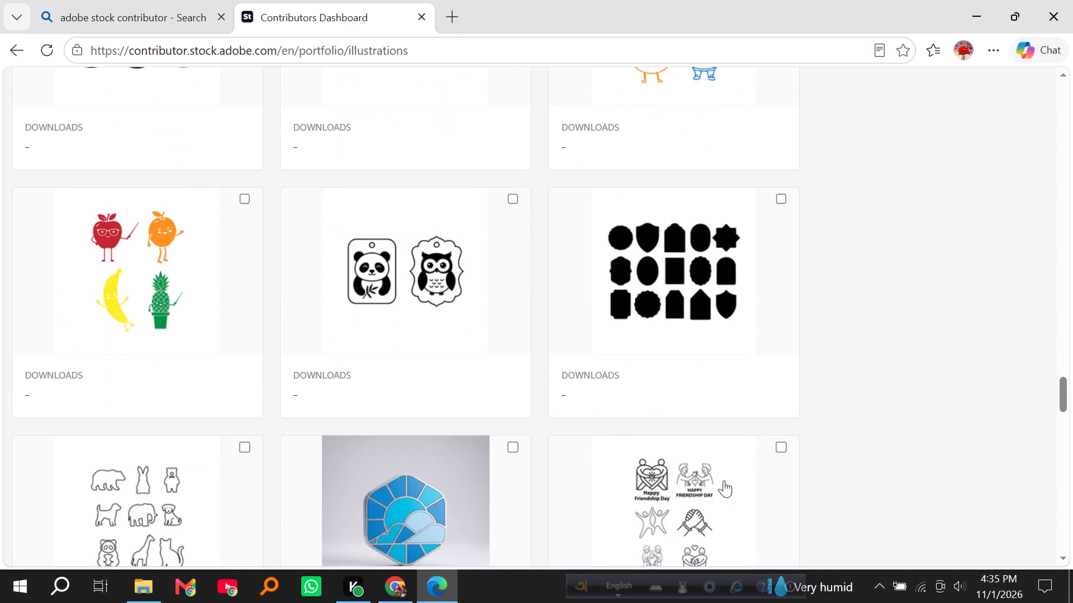
pyautogui.scroll(2, 724, 480)
pyautogui.scroll(-3, 724, 480)
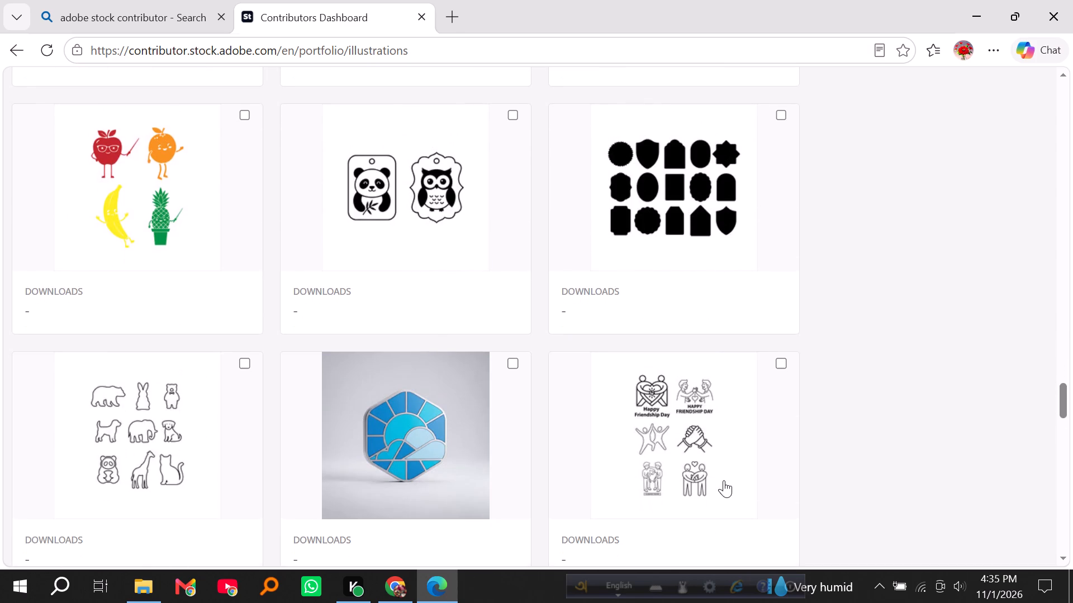
pyautogui.scroll(-5, 724, 480)
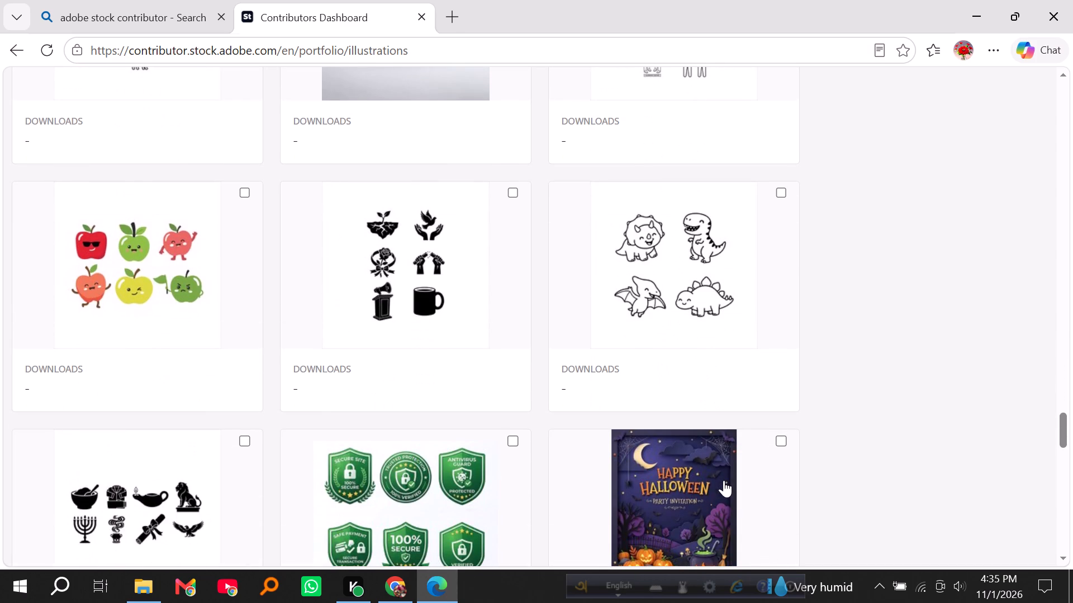
pyautogui.scroll(-1, 724, 480)
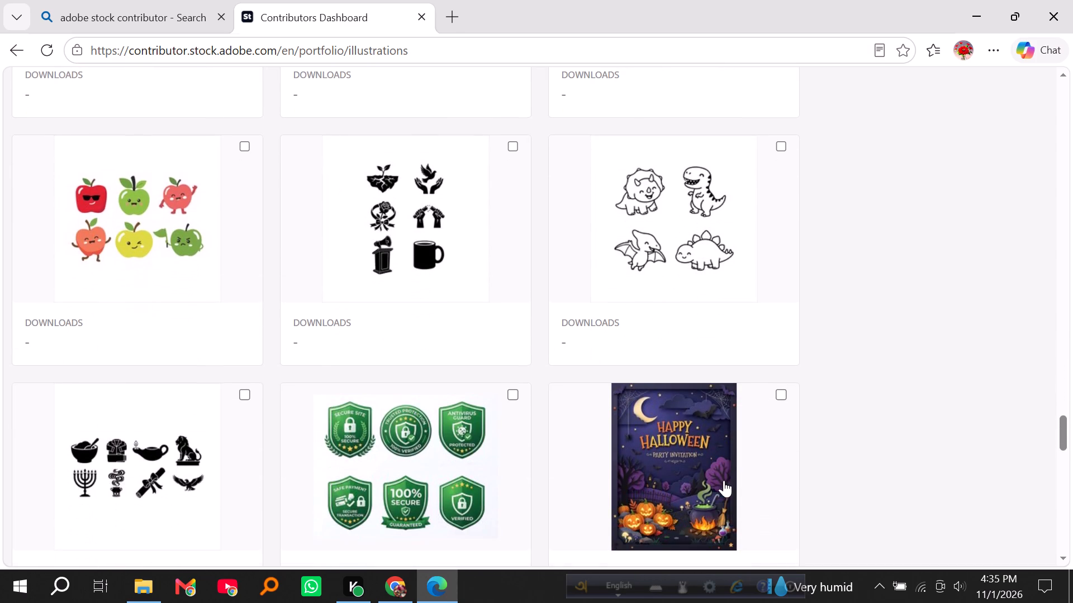
pyautogui.scroll(-9, 724, 480)
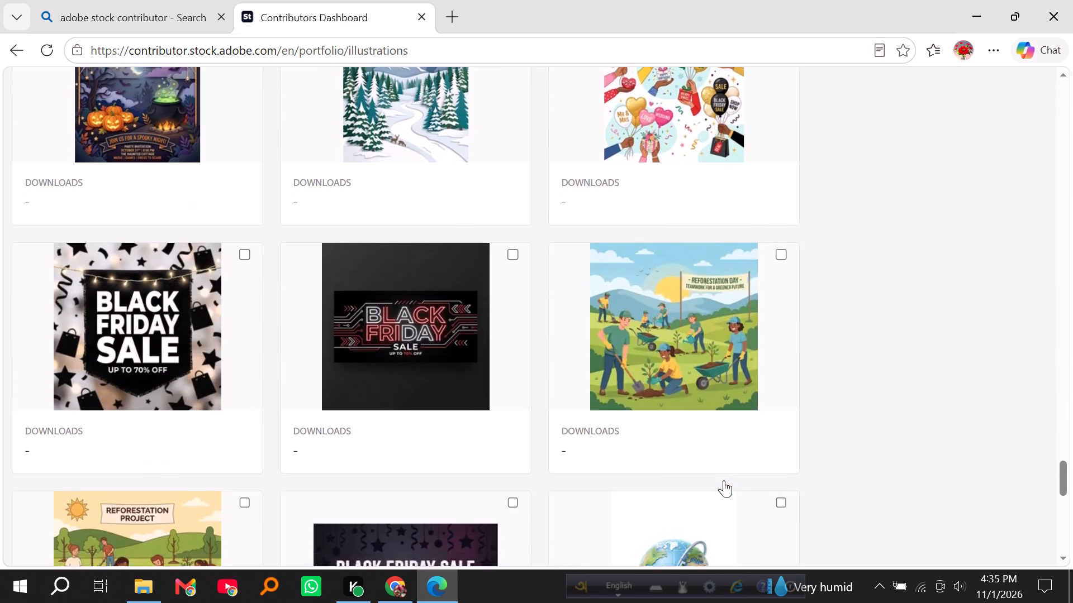
pyautogui.scroll(-10, 724, 480)
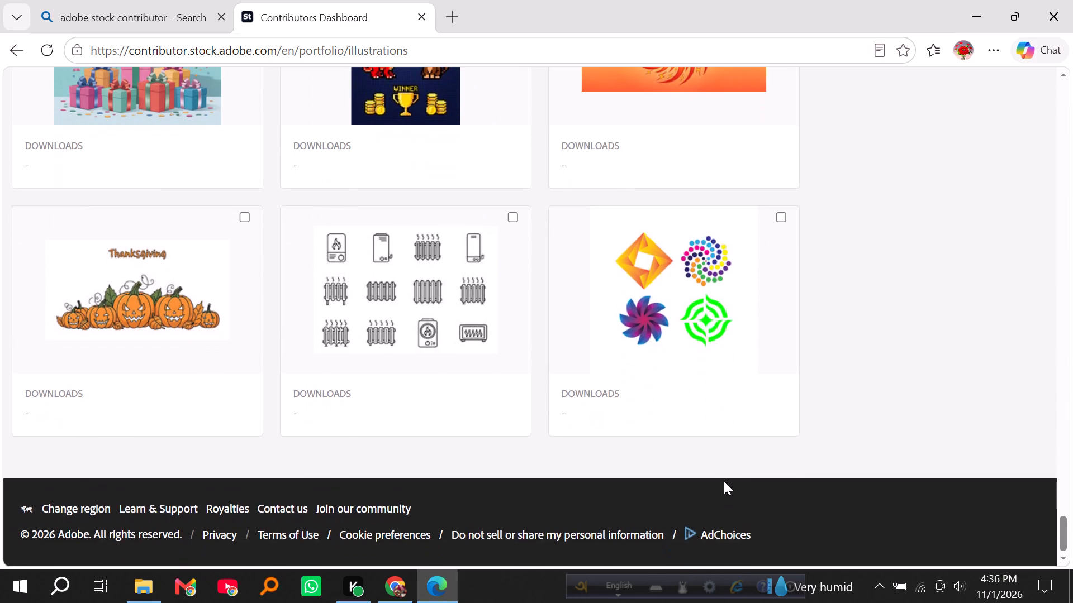
# Filter the Adobe Stock portfolio to Vectors and look through the thumbnails for the black winter outfit icons design.
pyautogui.scroll(14, 724, 482)
pyautogui.moveTo(1062, 444); pyautogui.dragTo(1069, 399)
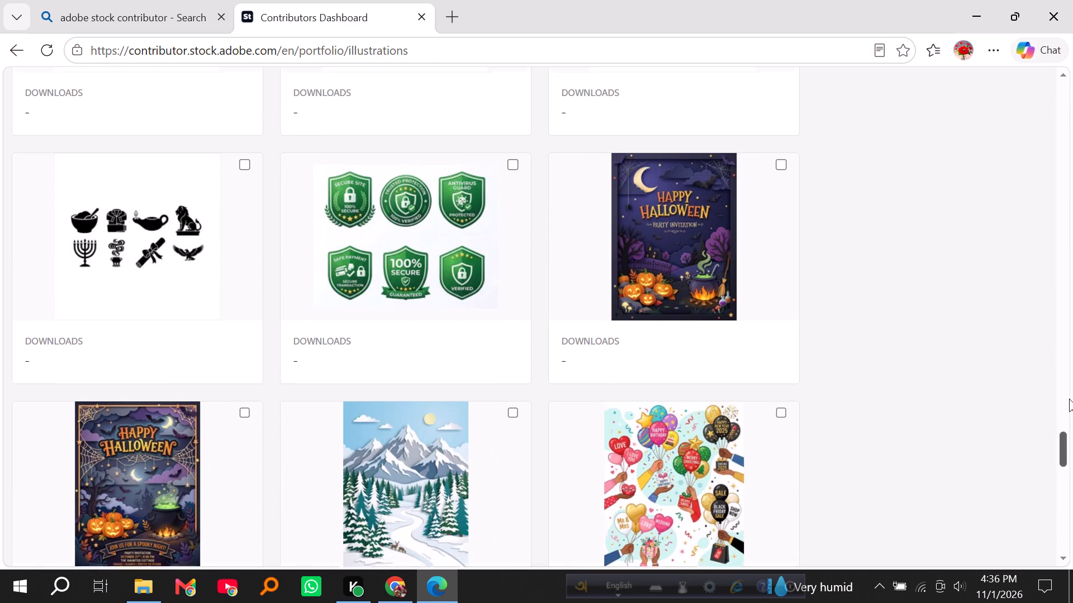
pyautogui.moveTo(1069, 399); pyautogui.dragTo(1071, 68)
pyautogui.scroll(2, 550, 338)
pyautogui.scroll(-3, 444, 423)
pyautogui.click(547, 360)
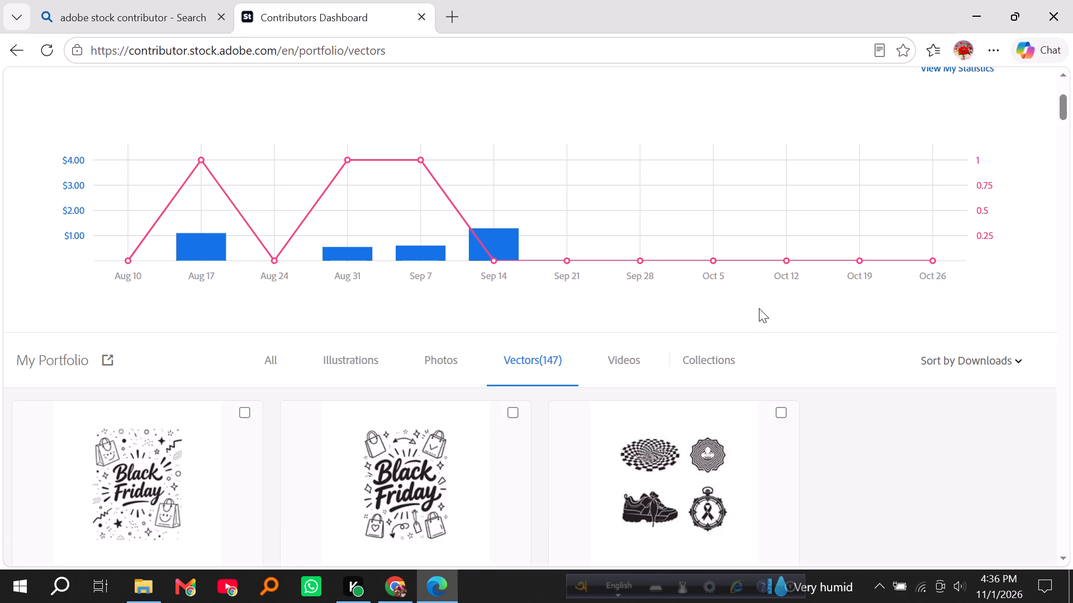
pyautogui.scroll(-4, 760, 310)
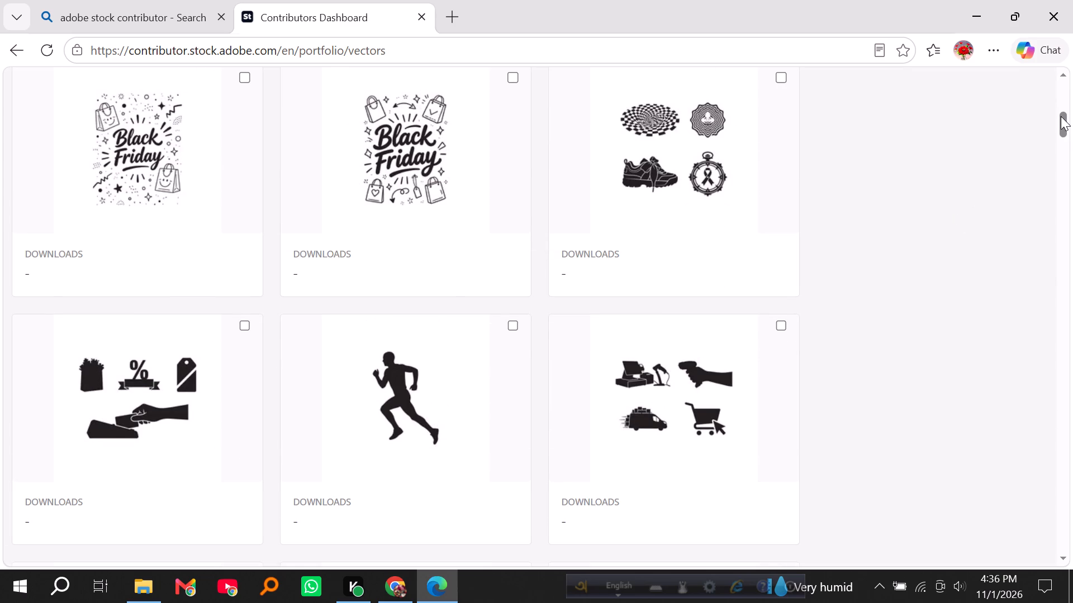
pyautogui.moveTo(1065, 125); pyautogui.dragTo(1069, 138)
pyautogui.scroll(-3, 854, 263)
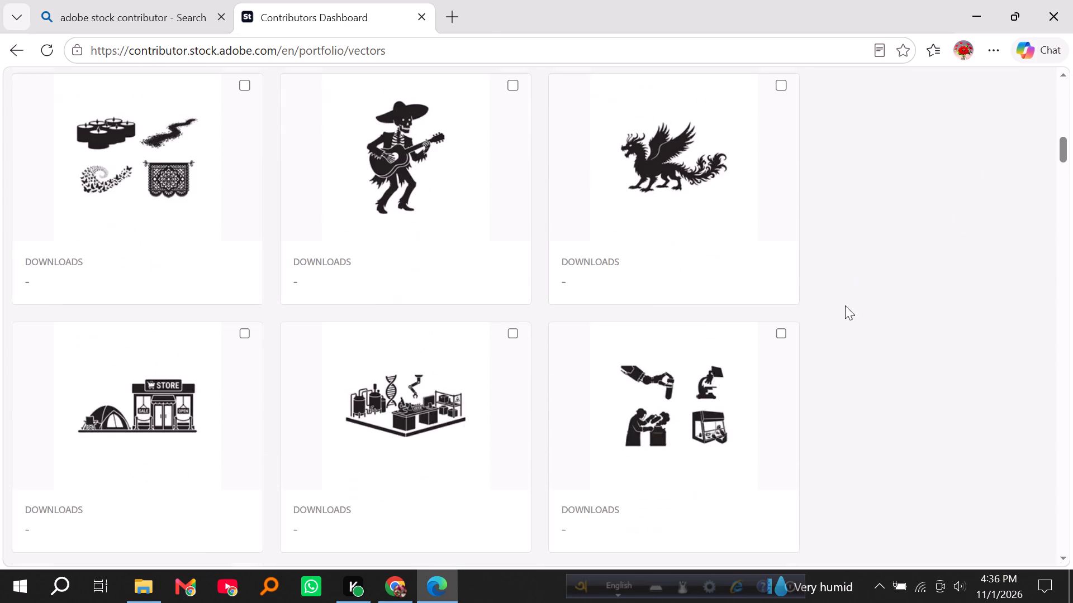
pyautogui.scroll(-8, 847, 301)
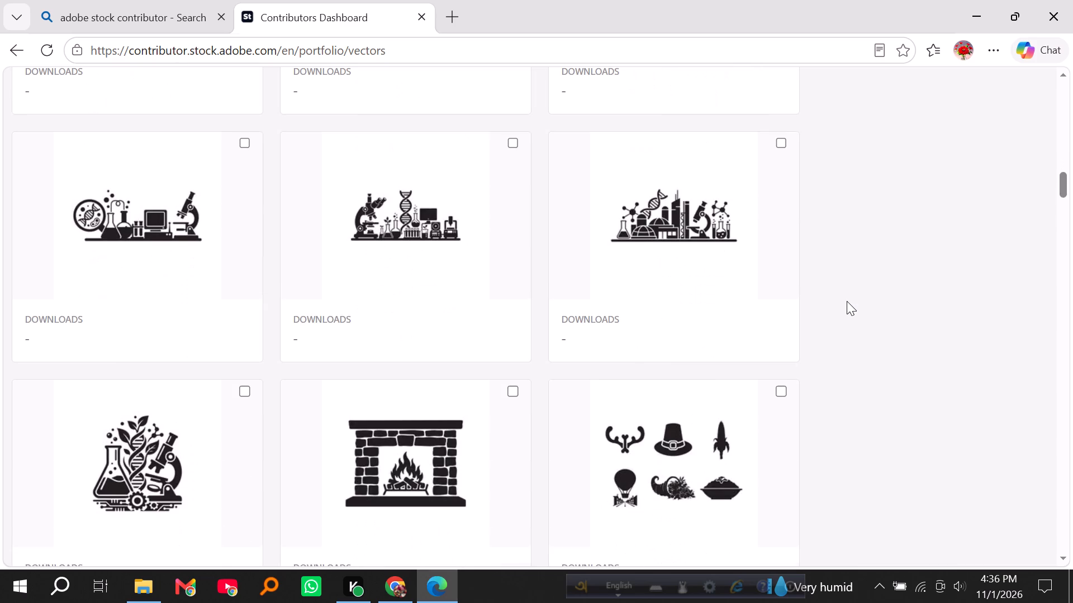
pyautogui.scroll(-7, 847, 303)
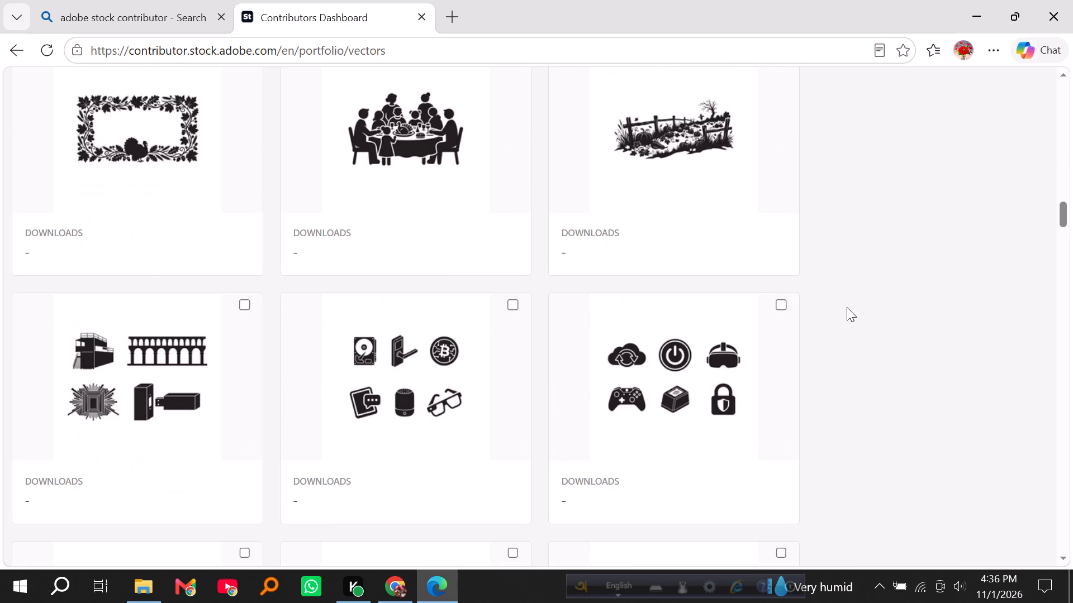
pyautogui.scroll(-4, 847, 307)
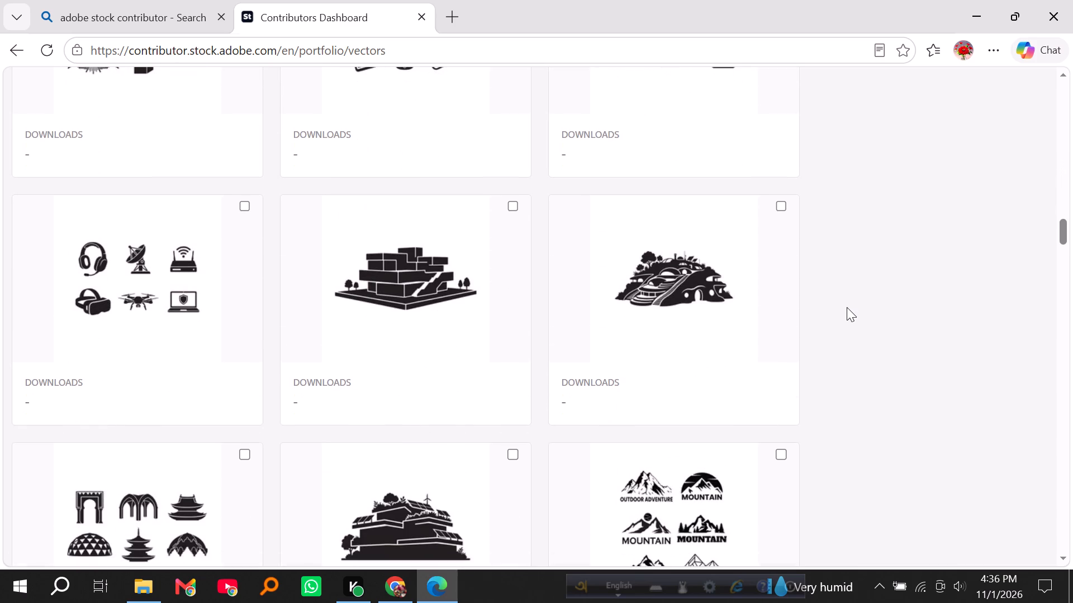
pyautogui.scroll(-1, 847, 307)
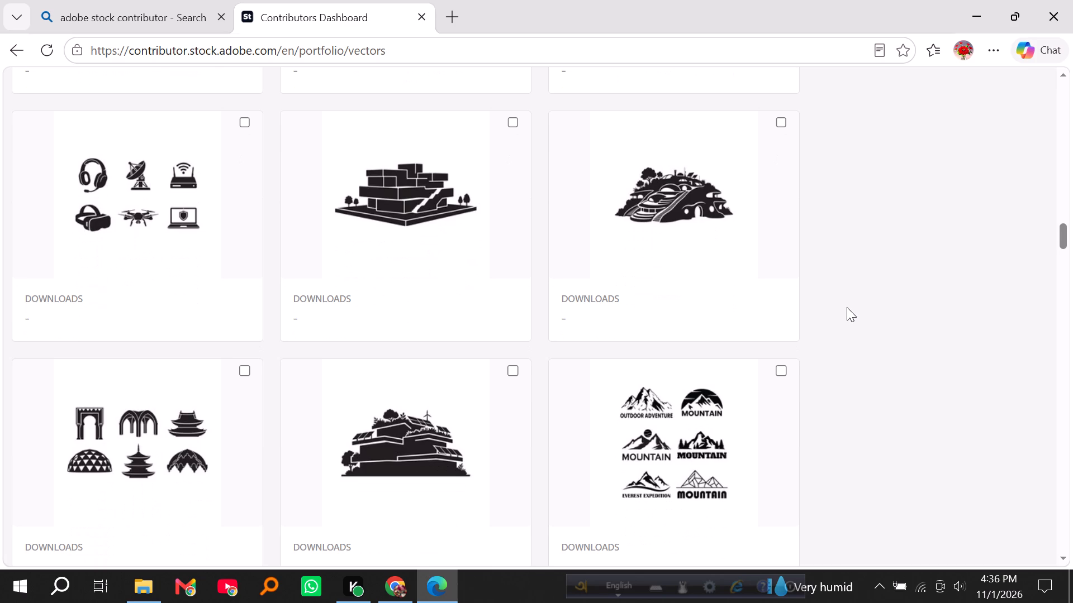
pyautogui.scroll(-2, 847, 307)
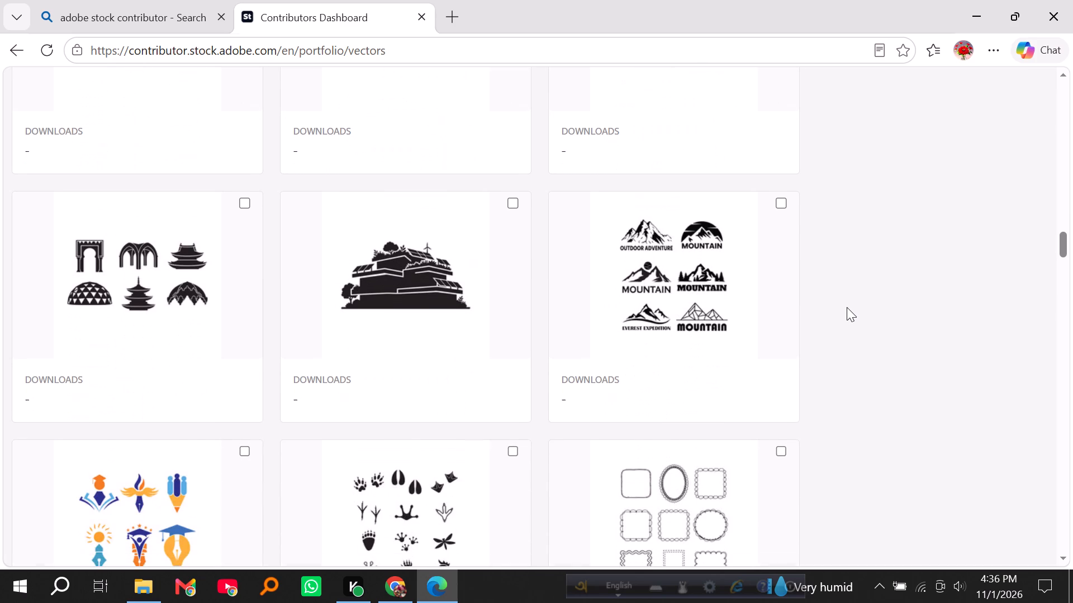
pyautogui.scroll(-2, 847, 308)
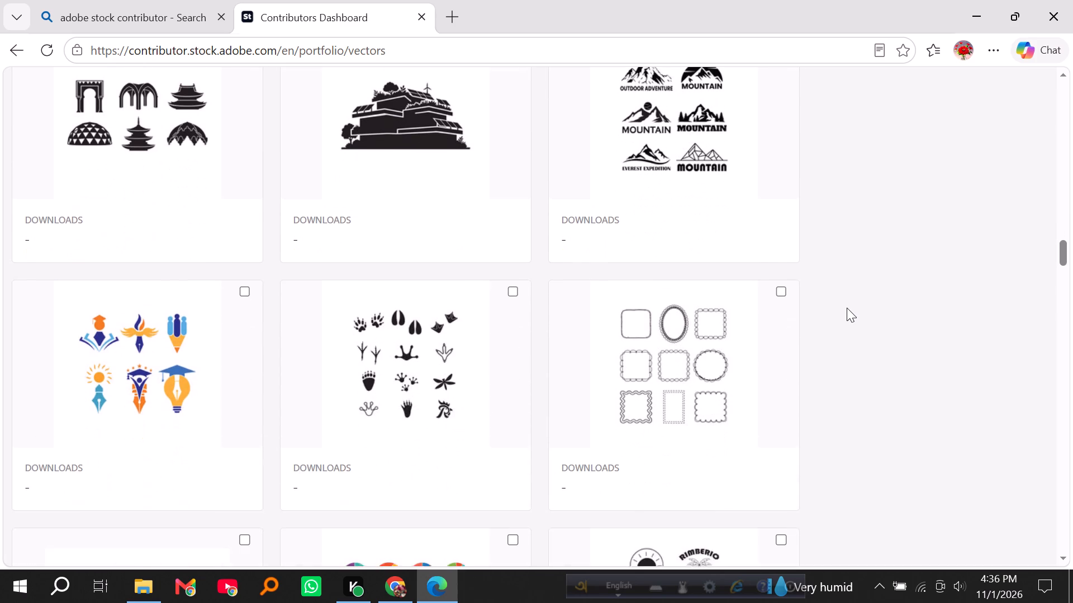
pyautogui.scroll(-5, 847, 308)
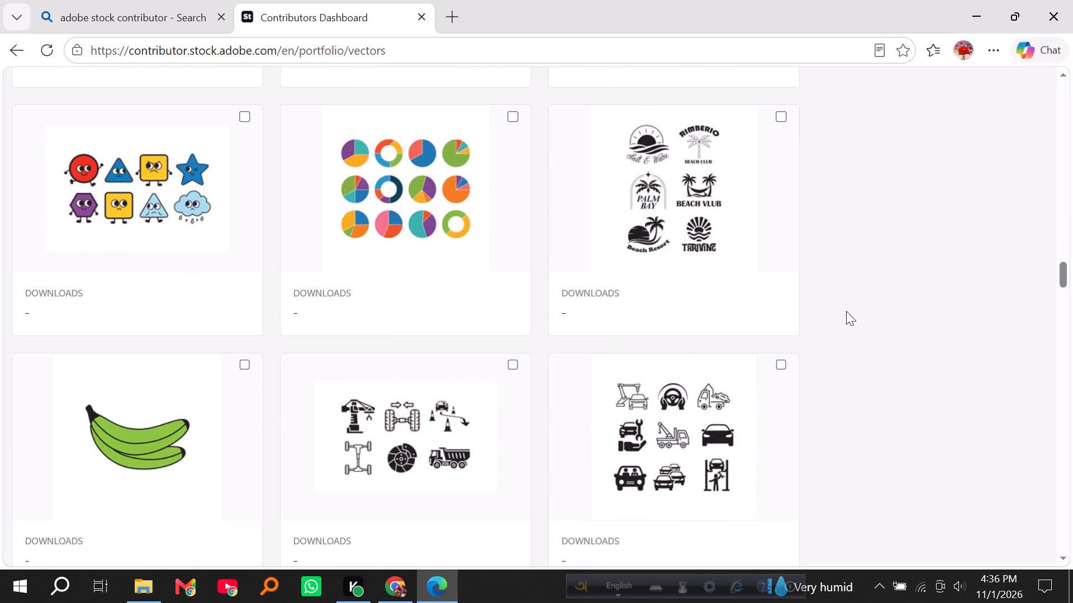
pyautogui.scroll(-2, 846, 311)
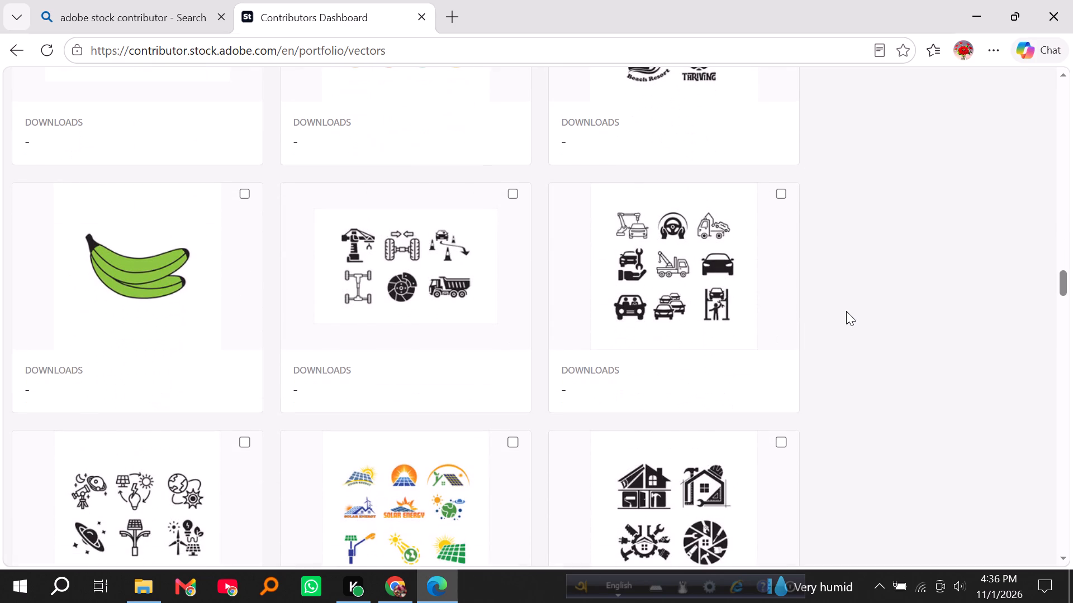
pyautogui.scroll(-7, 846, 311)
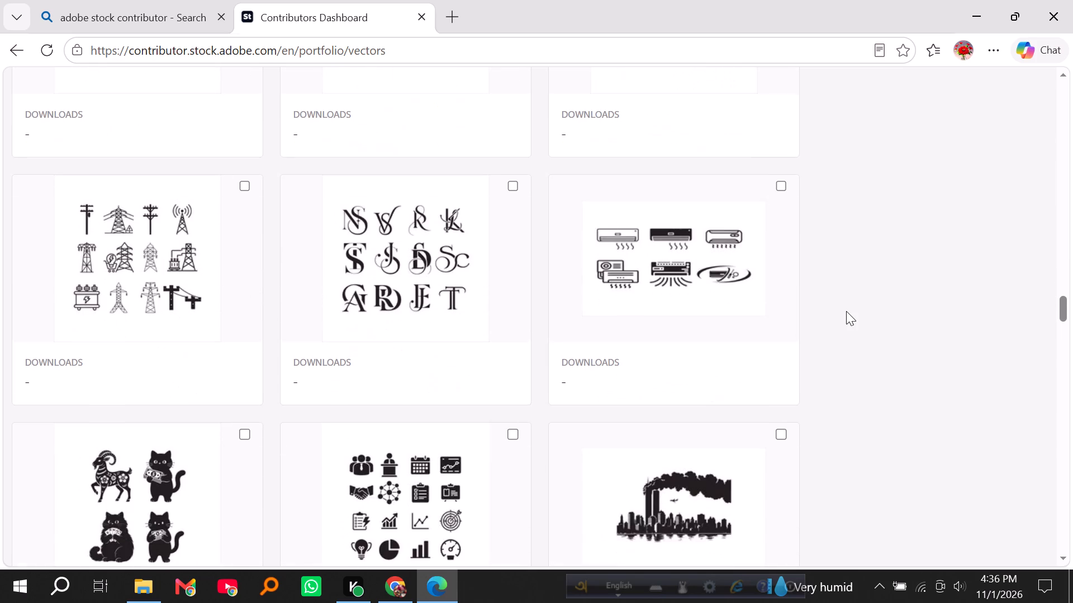
pyautogui.scroll(-10, 846, 311)
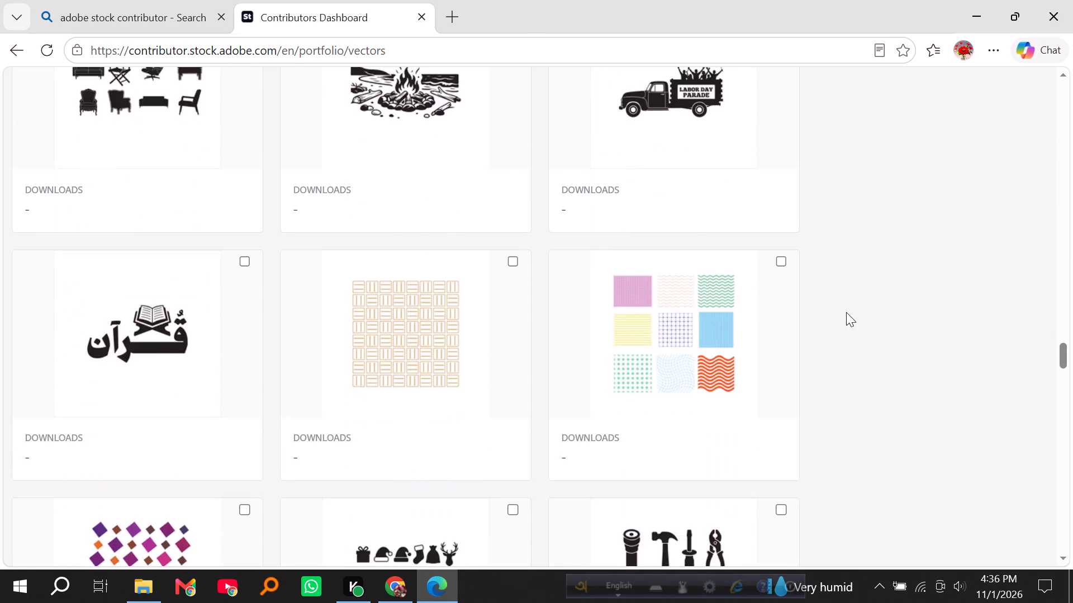
pyautogui.scroll(-9, 846, 313)
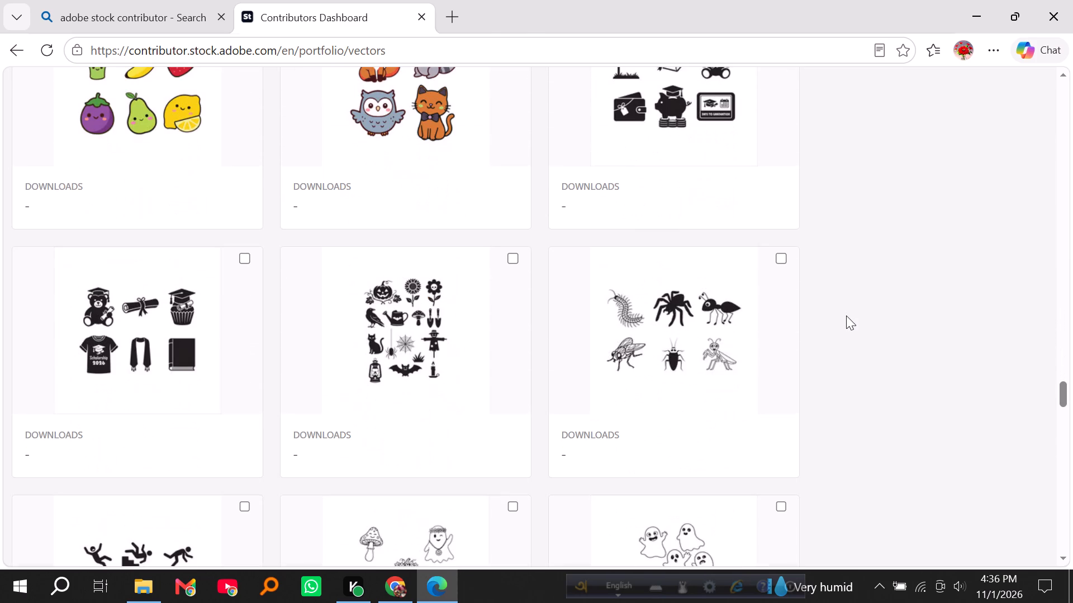
pyautogui.scroll(4, 846, 315)
pyautogui.scroll(-2, 847, 316)
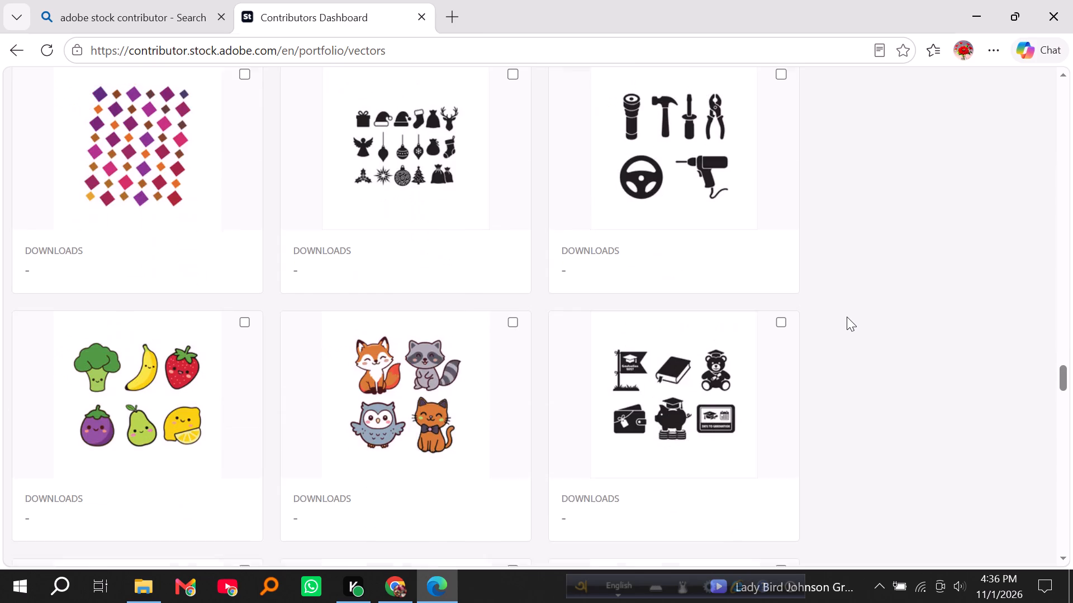
pyautogui.scroll(-9, 847, 317)
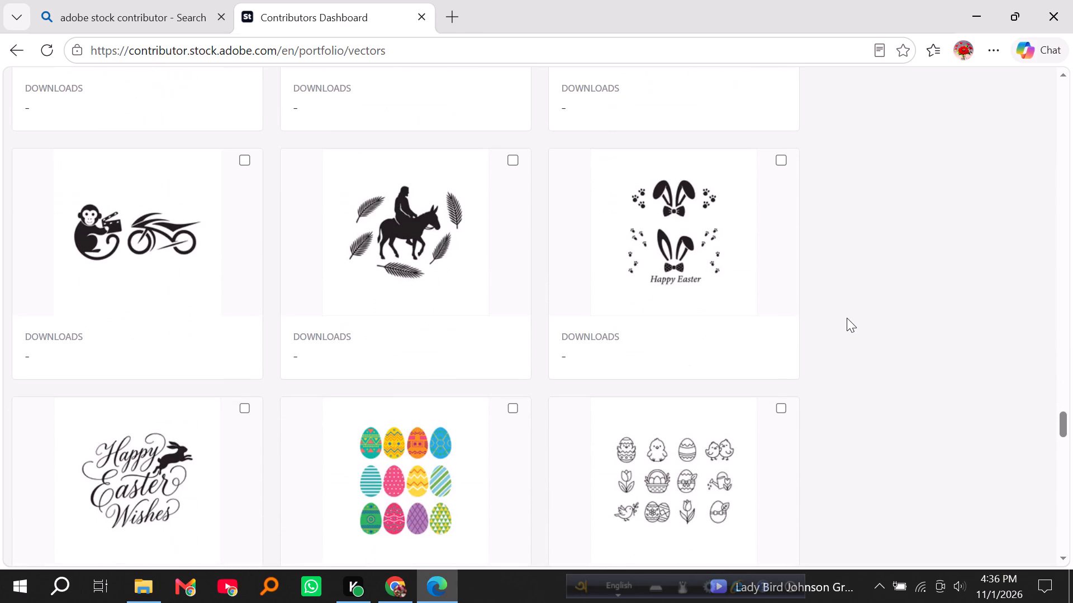
pyautogui.scroll(2, 847, 318)
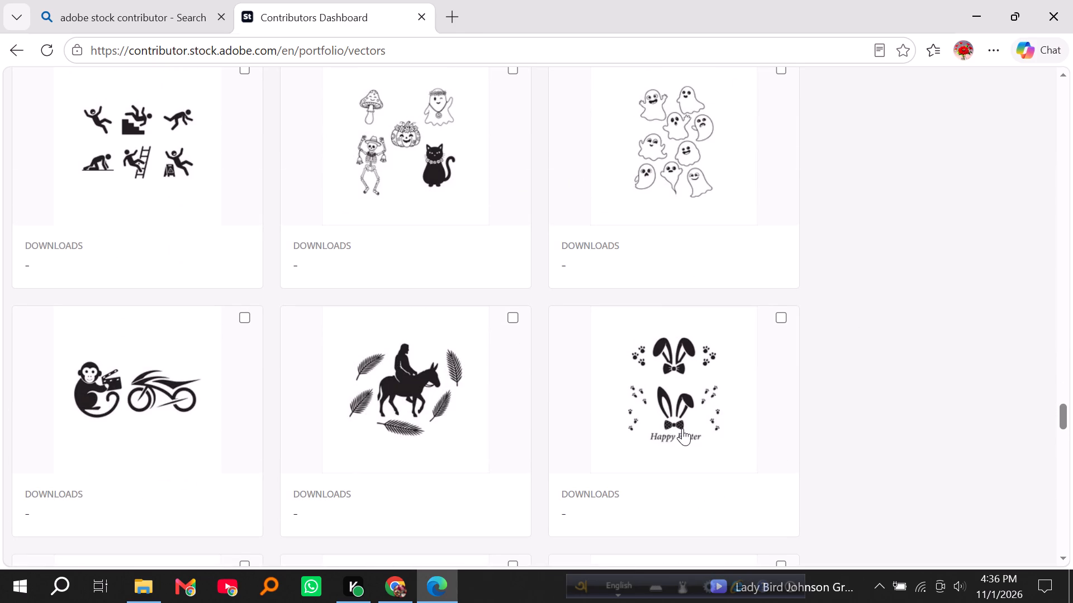
pyautogui.scroll(-8, 682, 428)
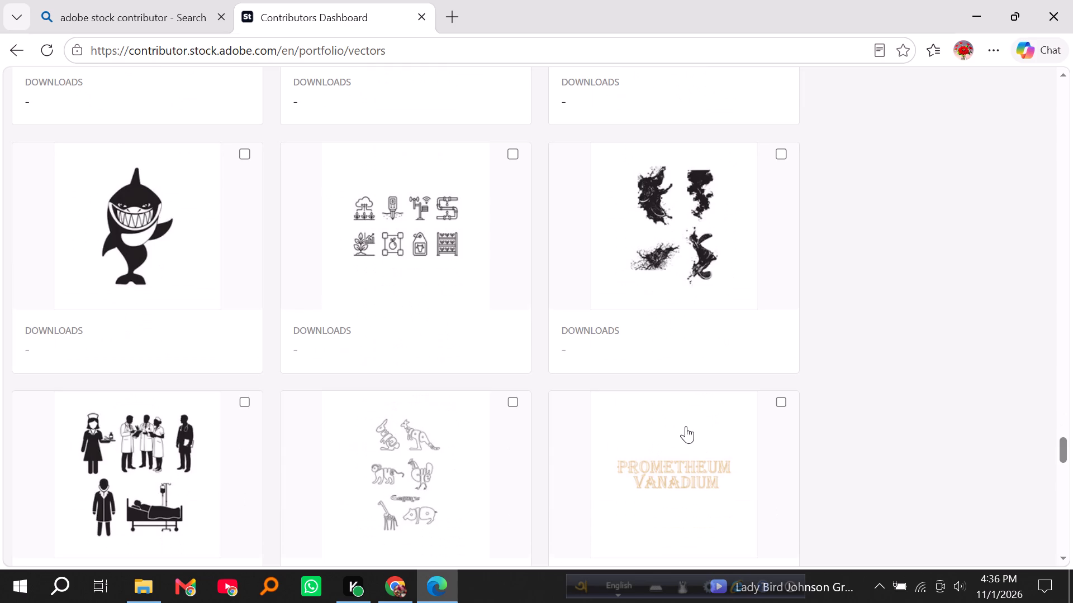
pyautogui.scroll(-7, 686, 426)
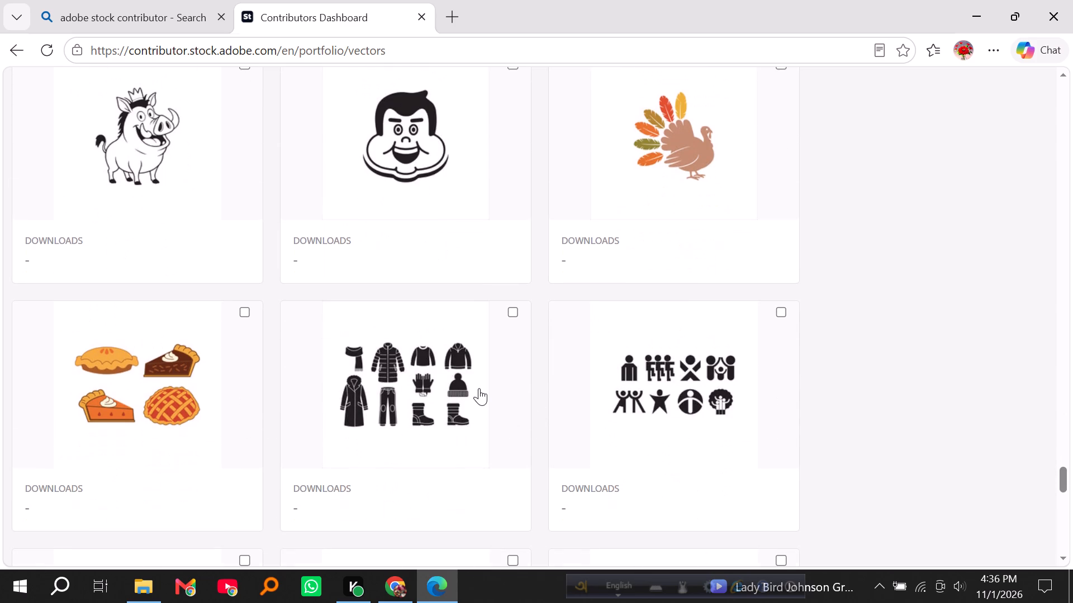
# Open the black winter outfit icons vector in the portfolio and view its file details and title.
pyautogui.click(479, 388)
pyautogui.scroll(-7, 591, 370)
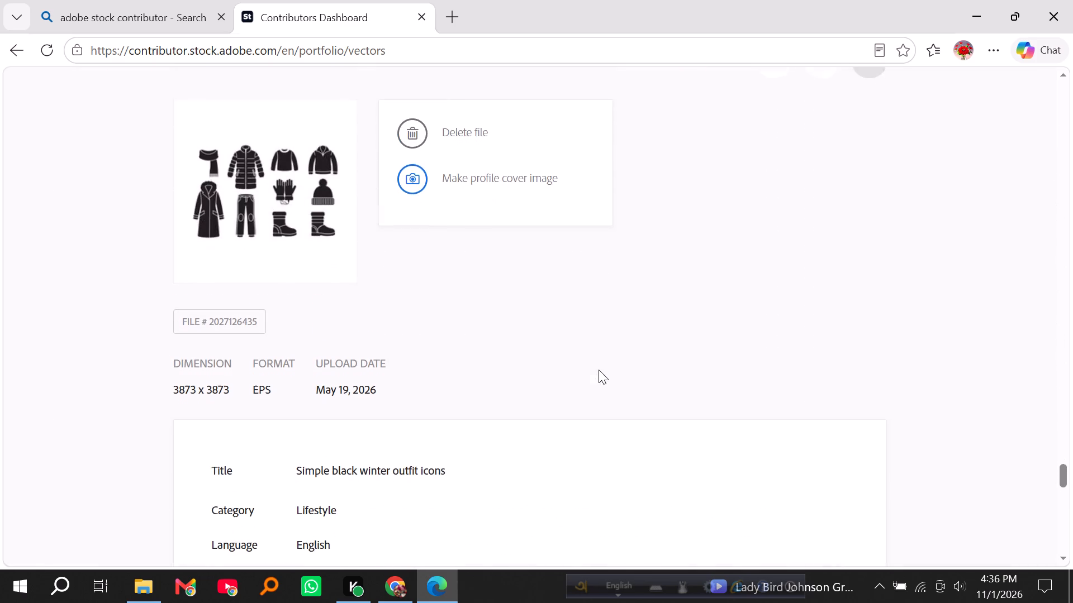
# Review the black winter outfit icons' title and keywords in Adobe Stock and read through the matching file's full title in Vecteezy in Chrome.
pyautogui.scroll(-2, 599, 370)
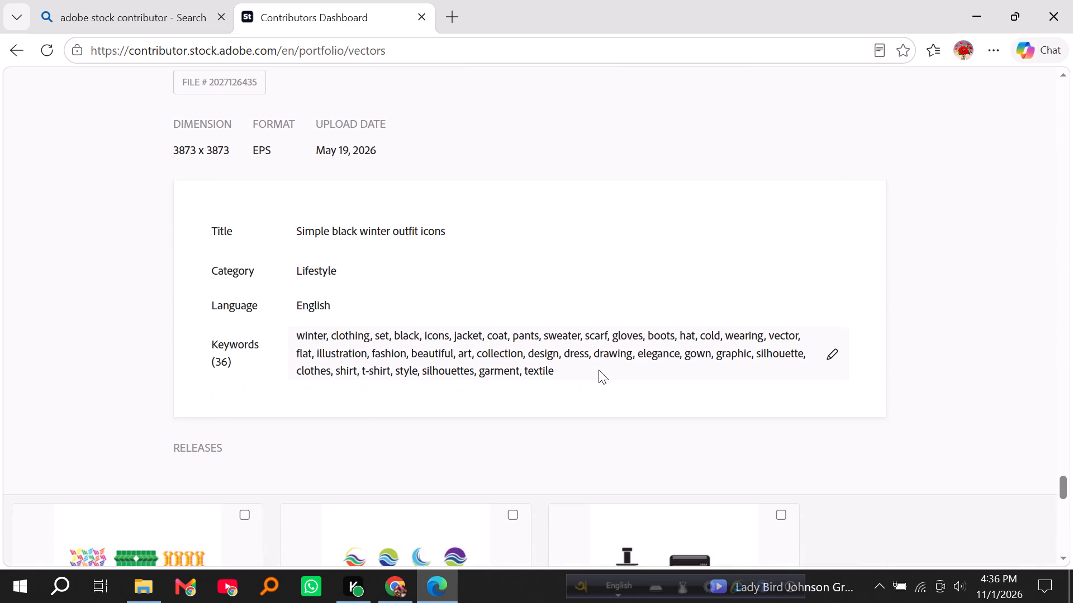
pyautogui.scroll(1, 597, 370)
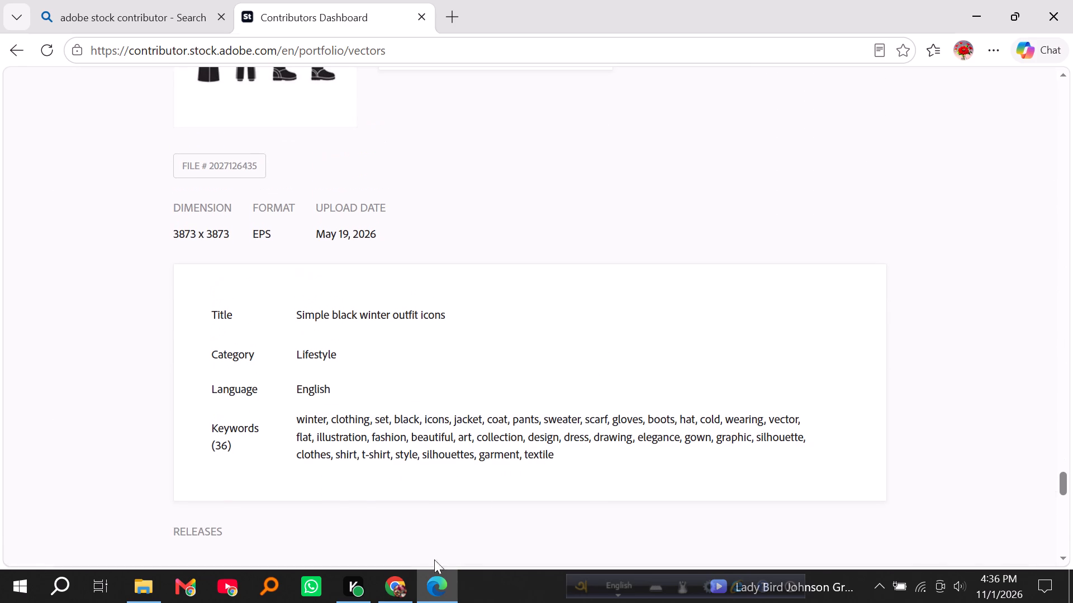
pyautogui.click(396, 585)
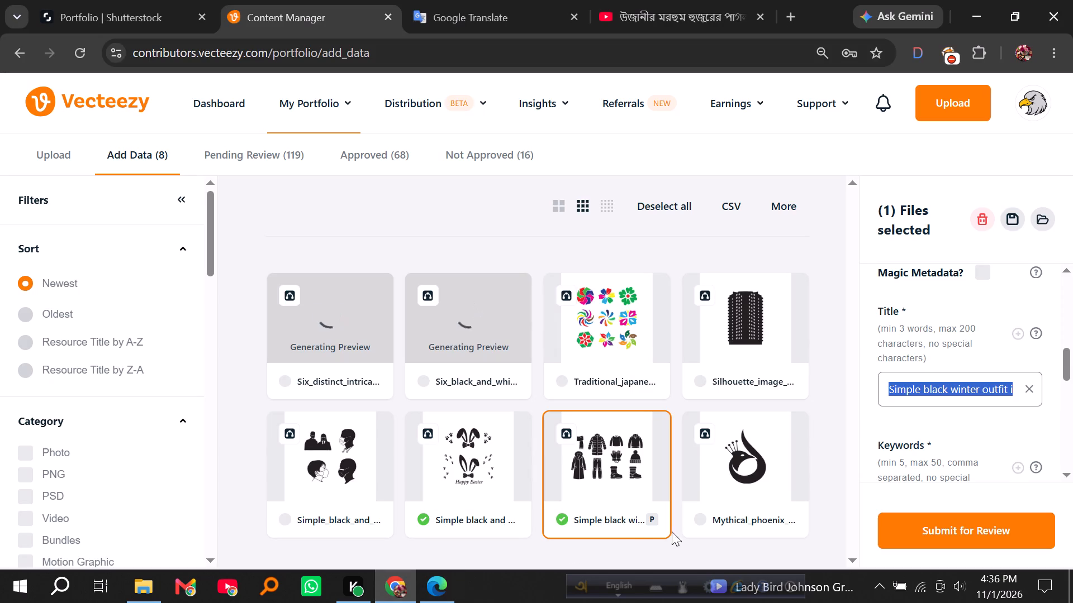
pyautogui.click(957, 389)
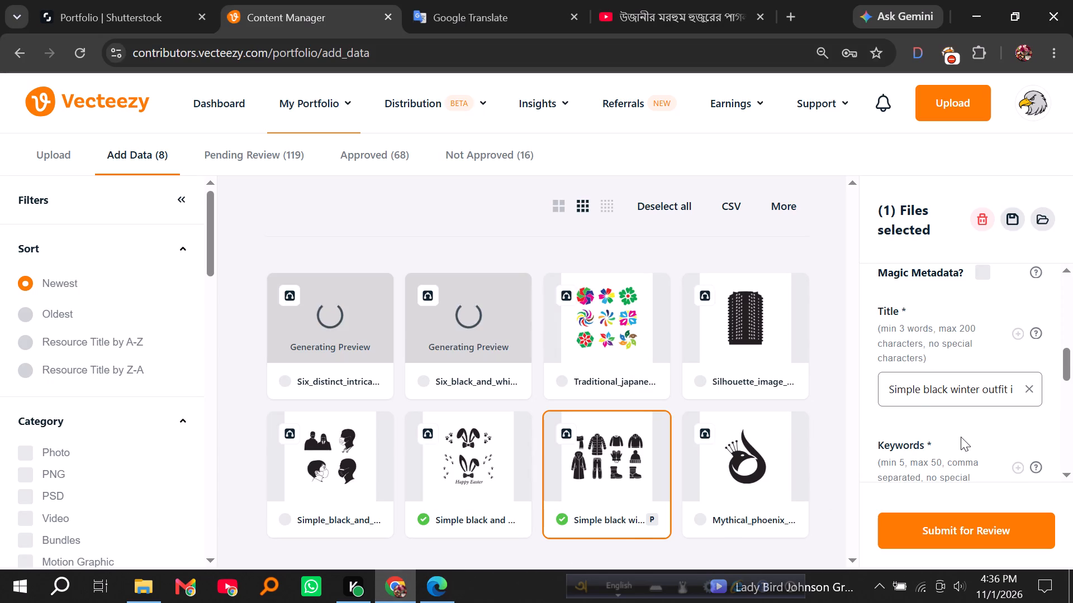
pyautogui.press('Right')
pyautogui.press('Right')
pyautogui.press('Right')
pyautogui.press('Right')
pyautogui.press('Right')
pyautogui.press('Right')
pyautogui.press('Right')
pyautogui.press('Right')
pyautogui.press('Right')
pyautogui.press('Right')
pyautogui.press('Right')
pyautogui.press('Right')
pyautogui.press('Right')
pyautogui.press('Right')
pyautogui.press('Right')
pyautogui.press('Right')
pyautogui.press('Right')
pyautogui.press('Right')
pyautogui.press('Right')
pyautogui.press('Right')
pyautogui.press('Right')
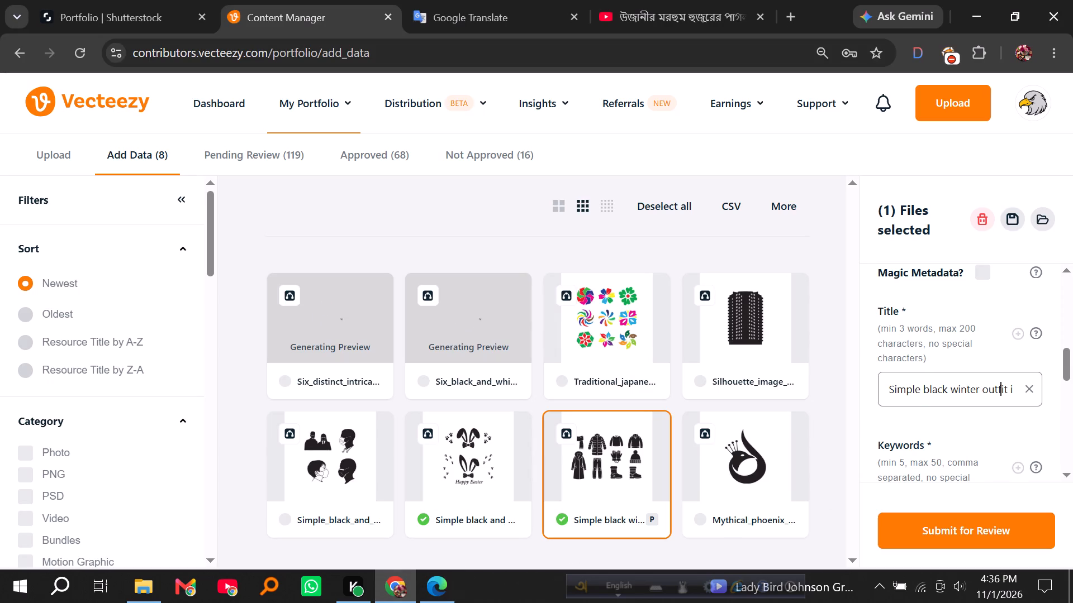
pyautogui.press('Right')
pyautogui.press('Right')
pyautogui.press('Right')
pyautogui.press('Right')
pyautogui.press('Right')
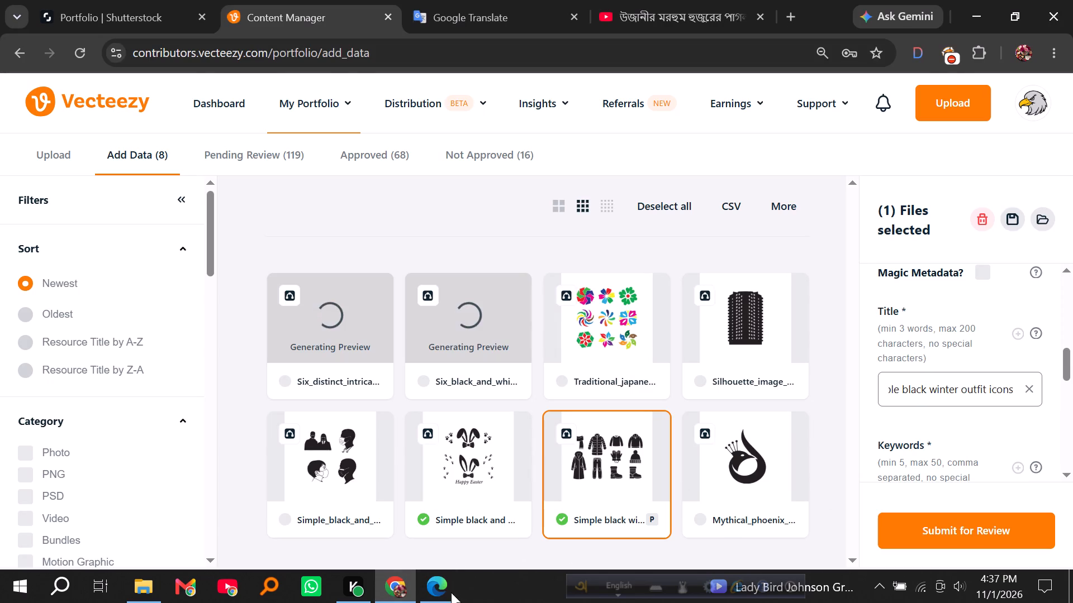
pyautogui.click(444, 595)
pyautogui.click(404, 589)
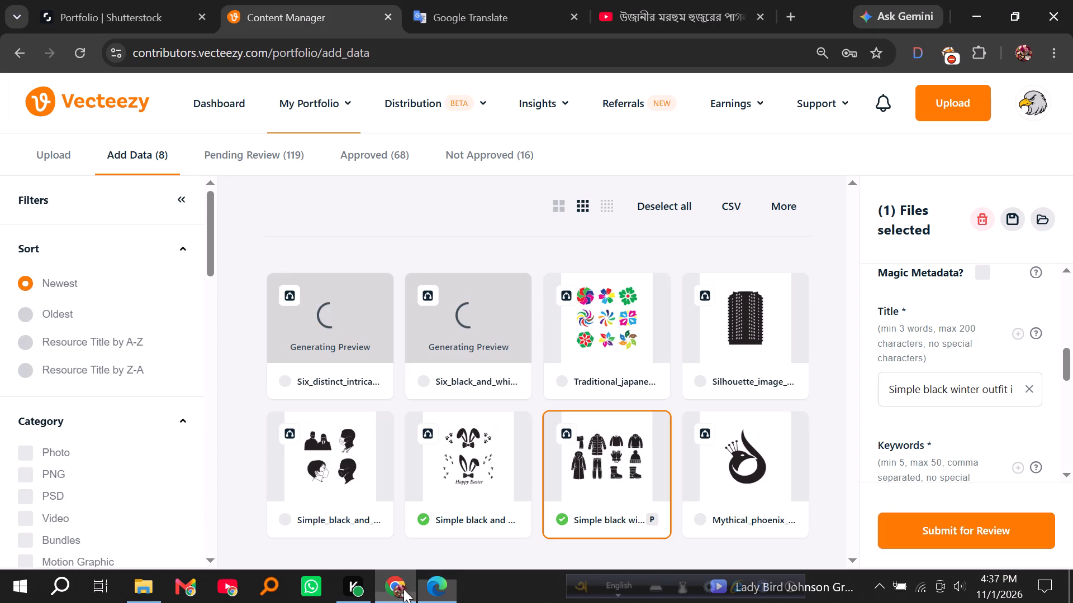
# Select the Happy Easter bunnies file in Vecteezy and review its title, keywords and license.
pyautogui.click(465, 474)
pyautogui.scroll(-2, 998, 286)
pyautogui.scroll(3, 994, 325)
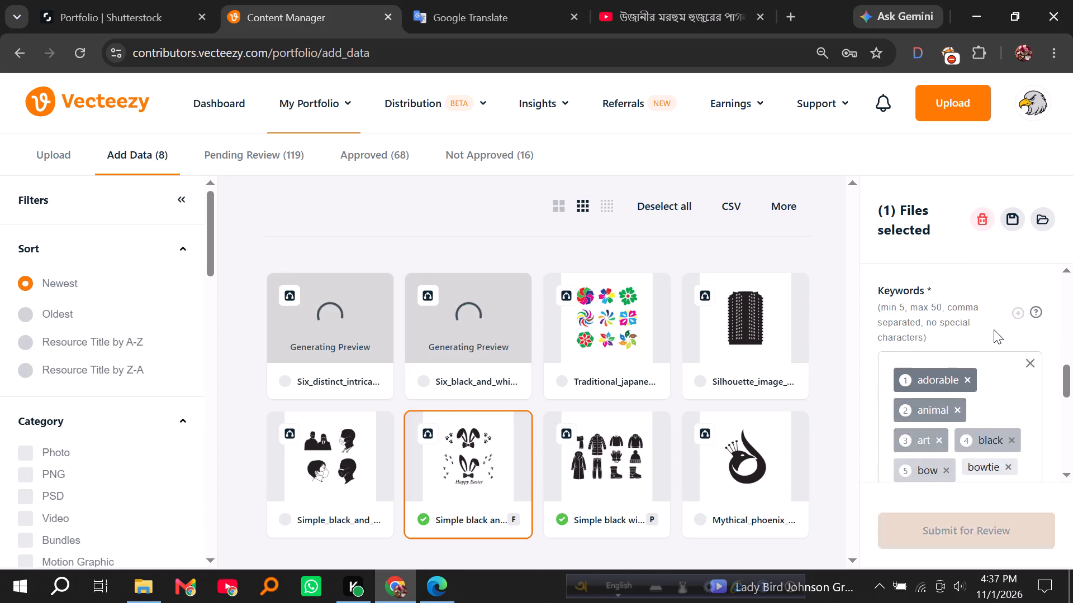
pyautogui.scroll(2, 994, 332)
pyautogui.scroll(-5, 994, 334)
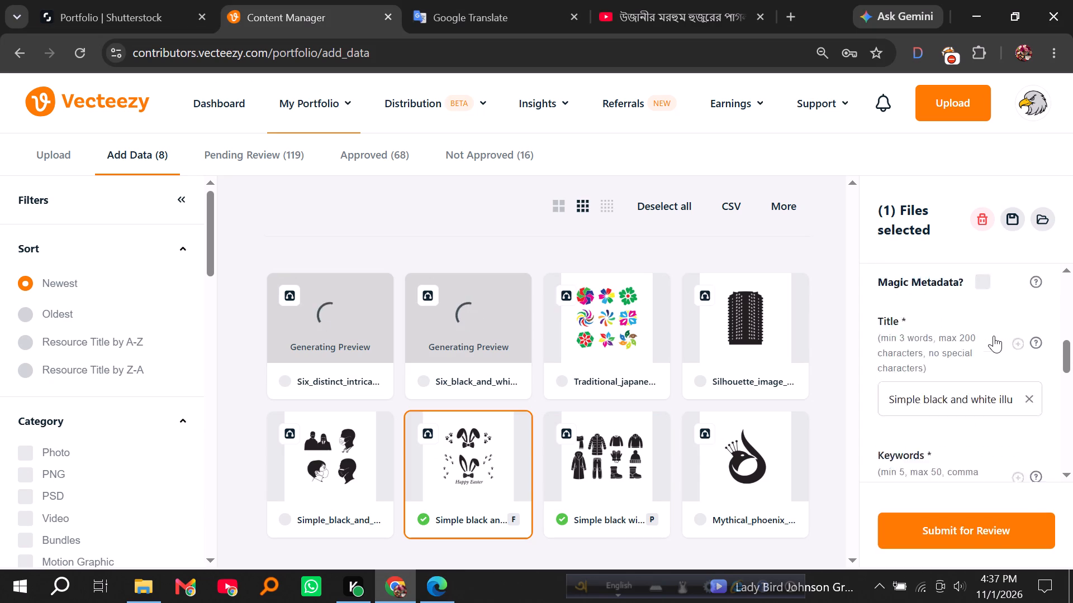
pyautogui.scroll(-11, 991, 347)
pyautogui.scroll(10, 986, 380)
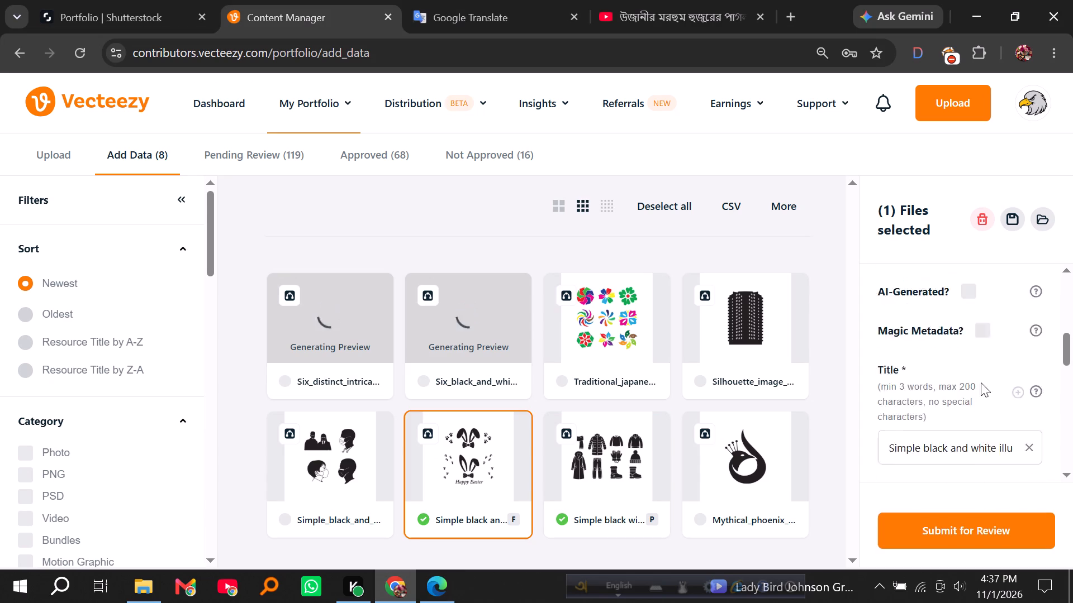
pyautogui.scroll(1, 981, 382)
pyautogui.scroll(1, 774, 390)
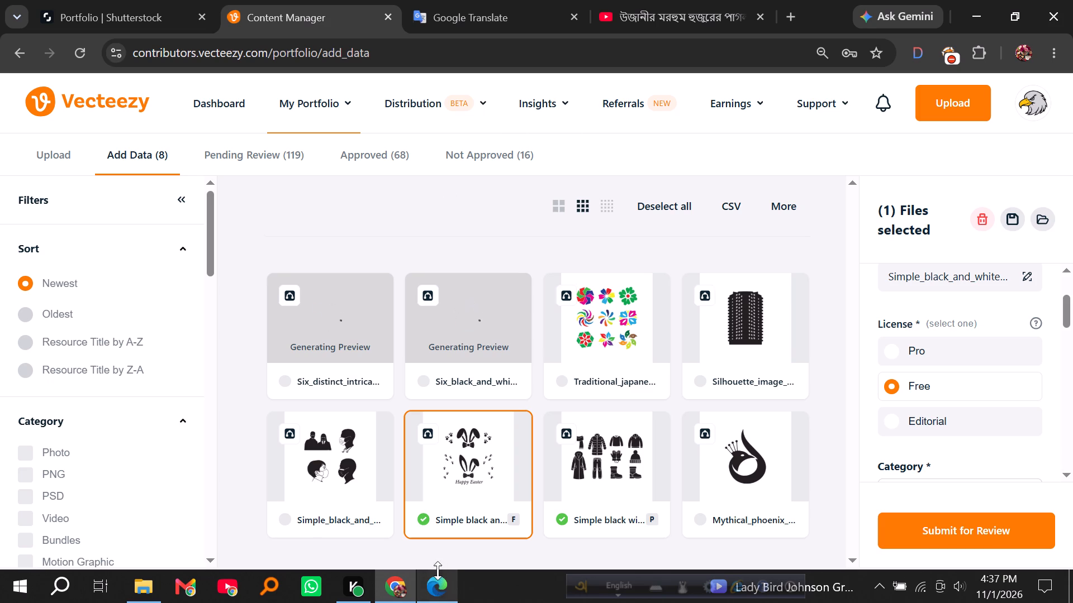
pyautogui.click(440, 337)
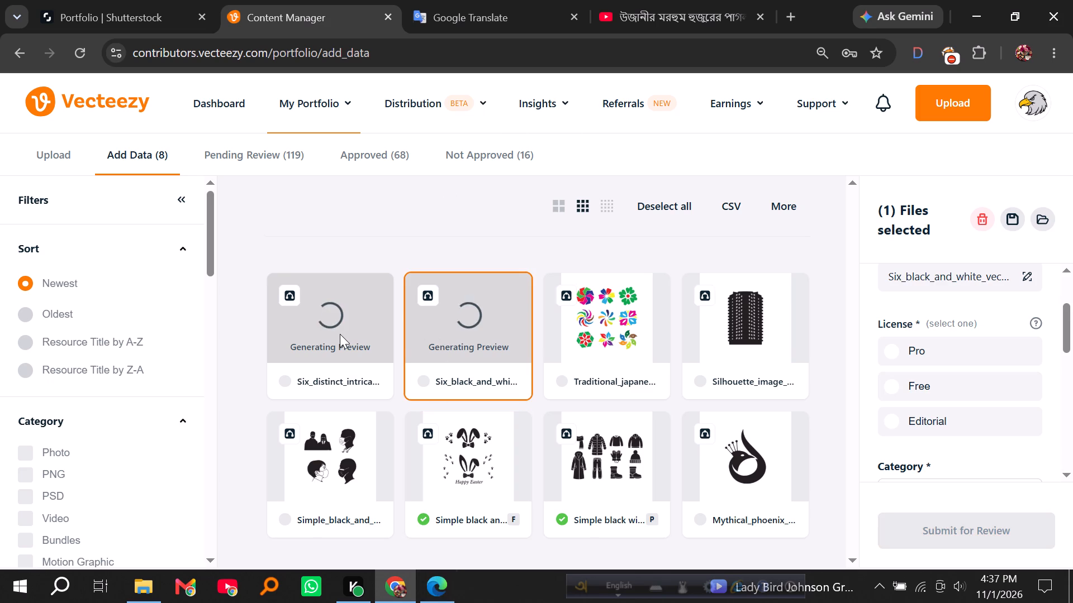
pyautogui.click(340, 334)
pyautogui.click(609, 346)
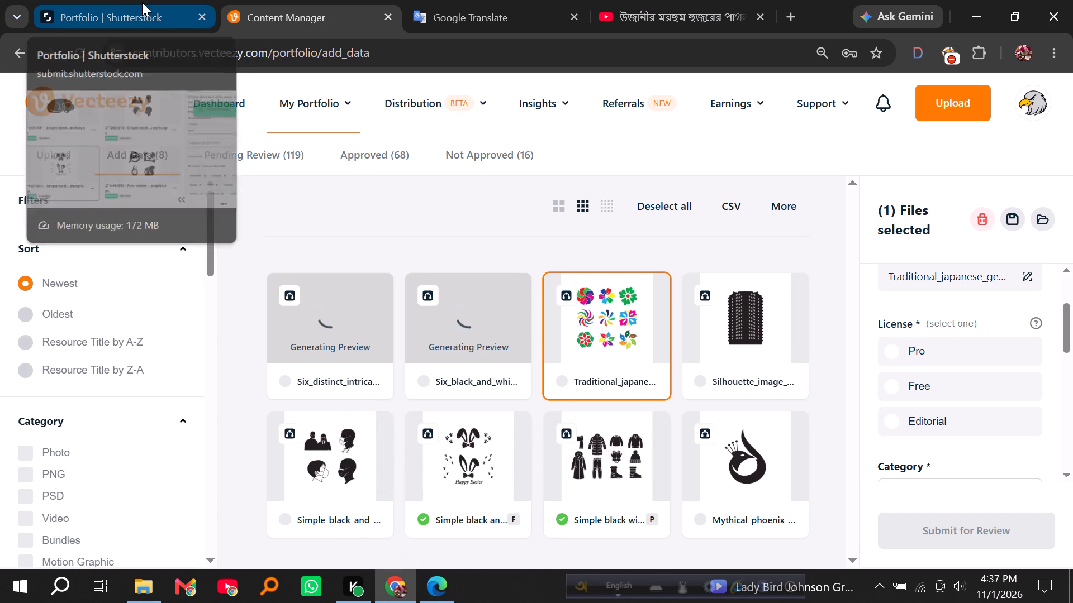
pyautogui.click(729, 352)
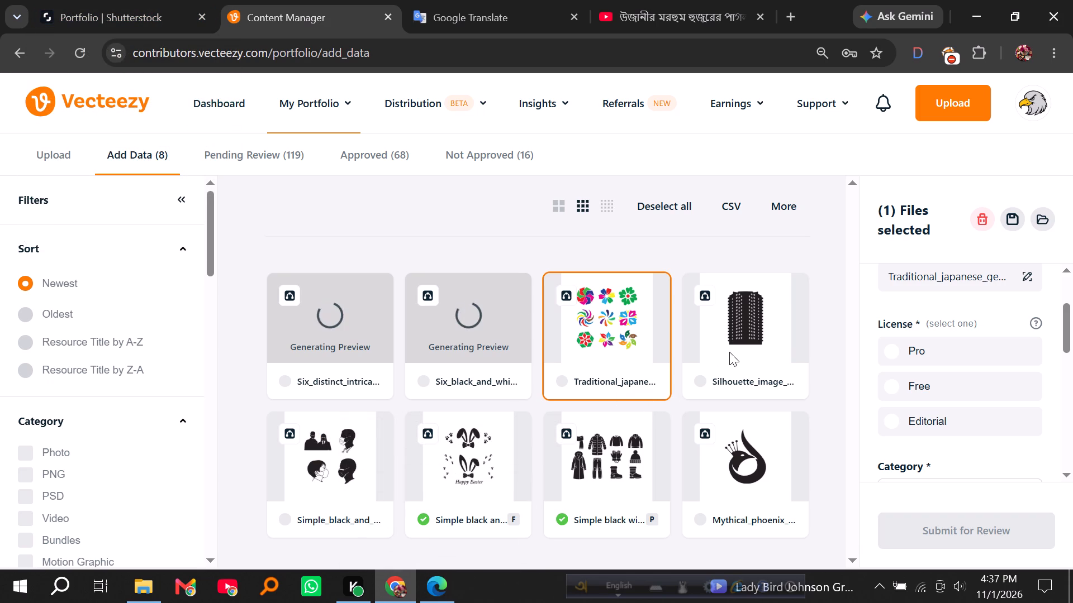
# Switch to Adobe Stock in Edge, close the winter outfit file's details and look through the portfolio's vector thumbnails.
pyautogui.click(431, 600)
pyautogui.scroll(2, 443, 422)
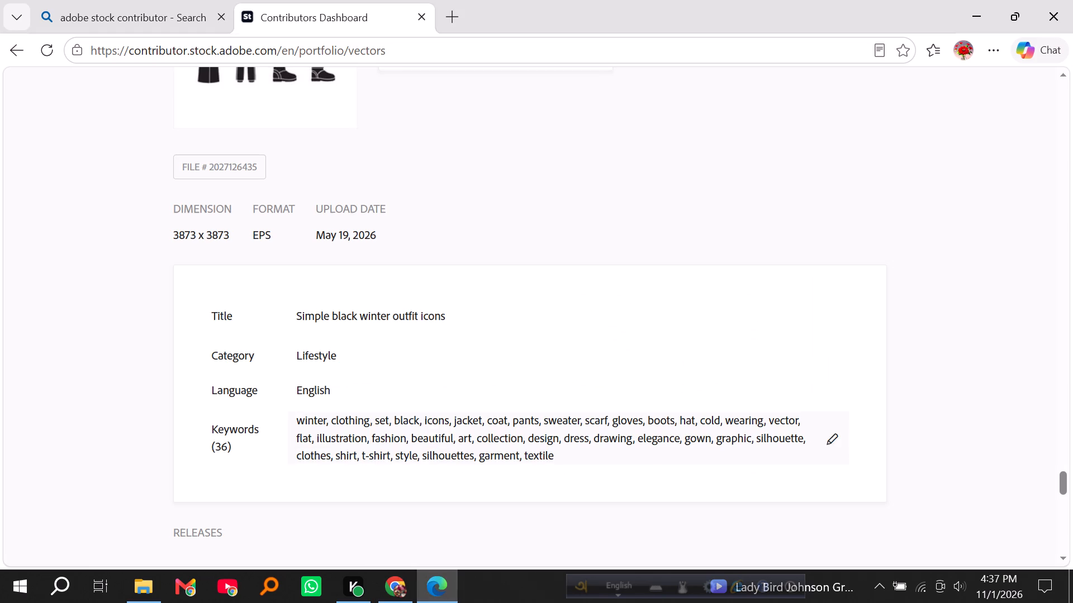
pyautogui.scroll(2, 443, 422)
pyautogui.scroll(-9, 443, 422)
pyautogui.scroll(9, 496, 422)
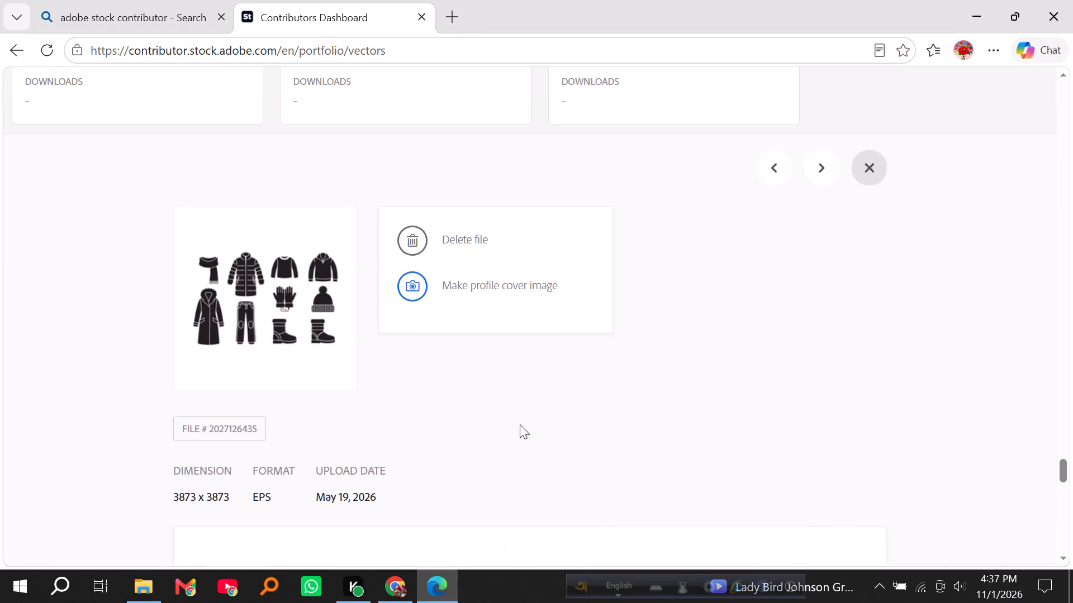
pyautogui.click(875, 237)
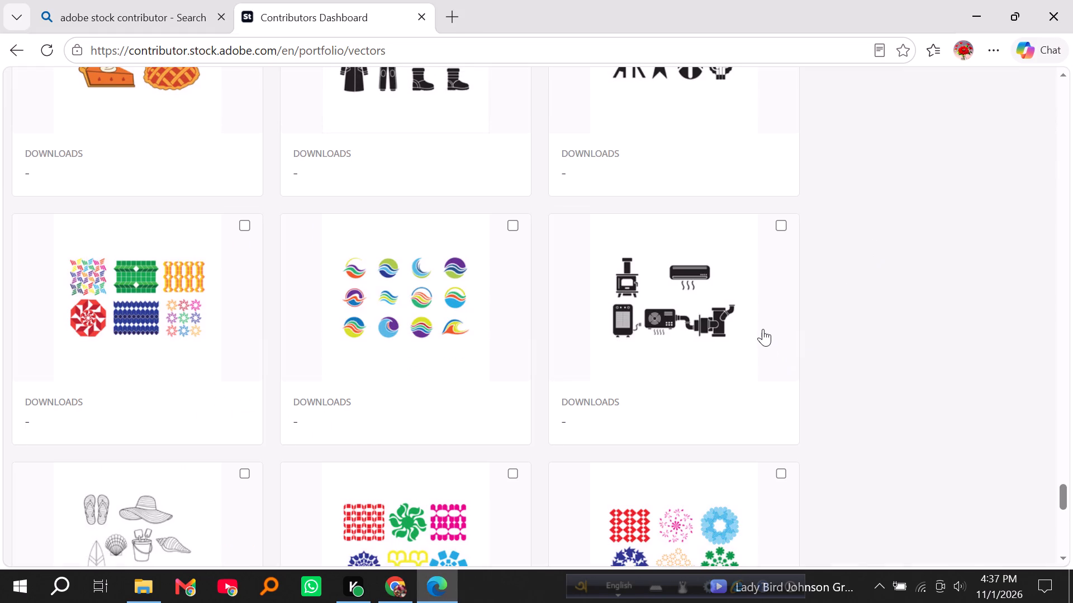
pyautogui.scroll(-8, 687, 368)
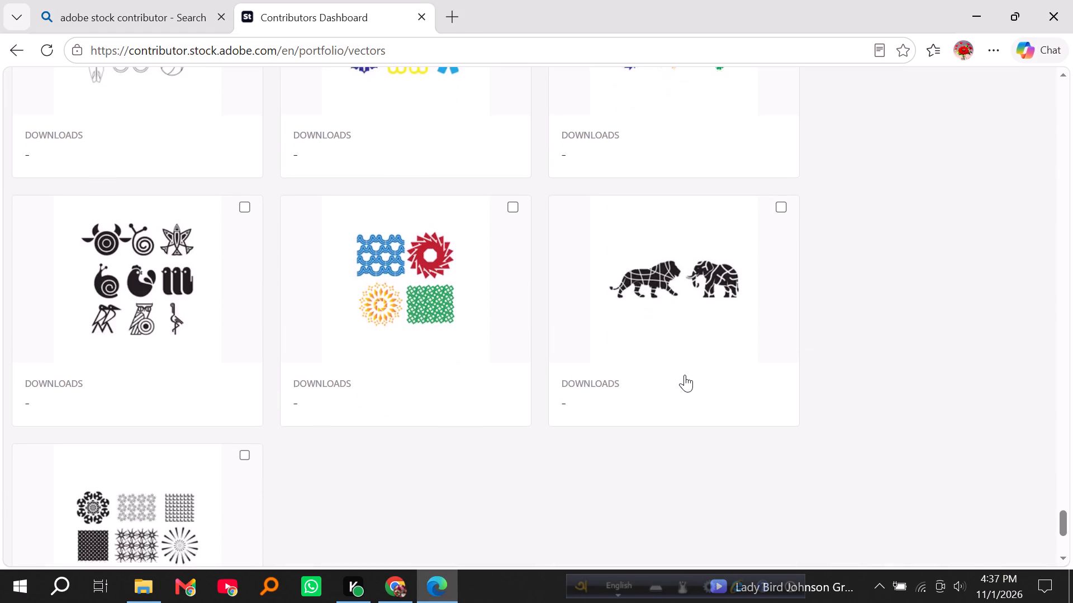
pyautogui.scroll(-2, 685, 375)
pyautogui.scroll(4, 685, 375)
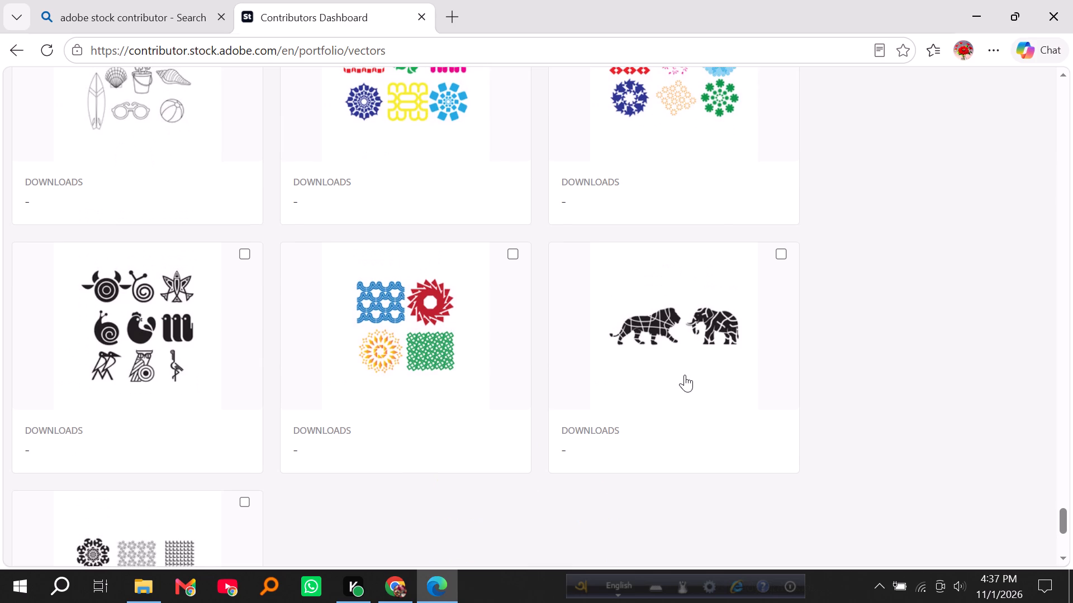
pyautogui.scroll(20, 685, 375)
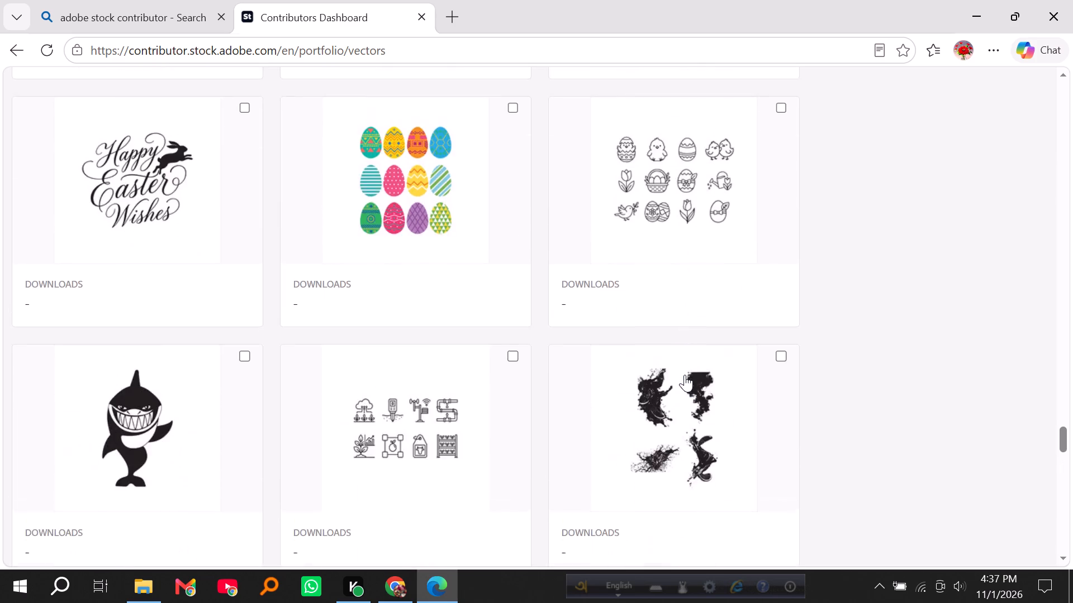
pyautogui.scroll(20, 685, 375)
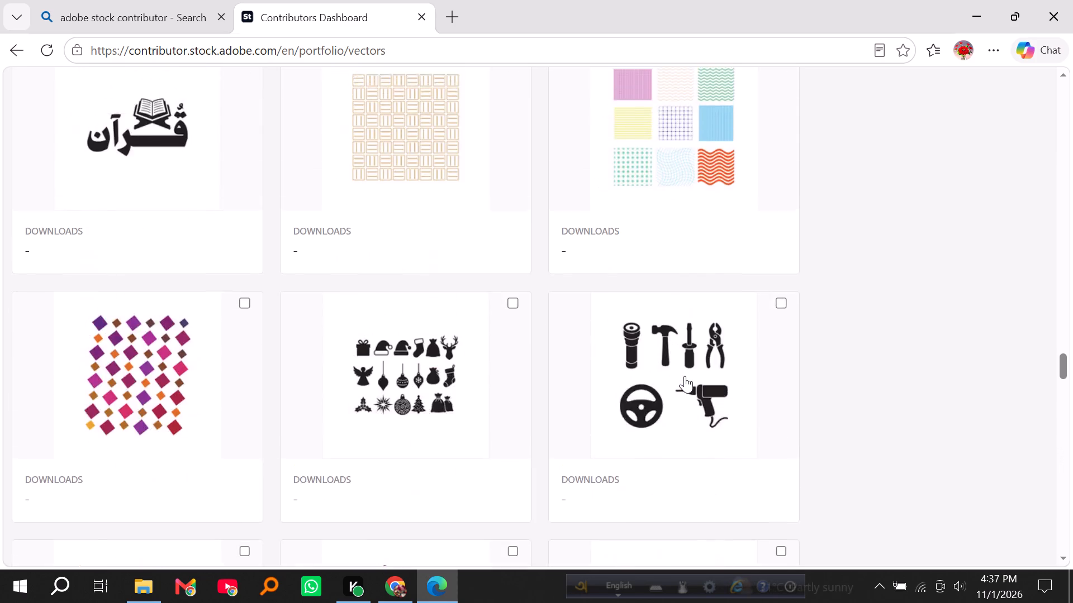
pyautogui.scroll(20, 685, 376)
pyautogui.scroll(5, 685, 376)
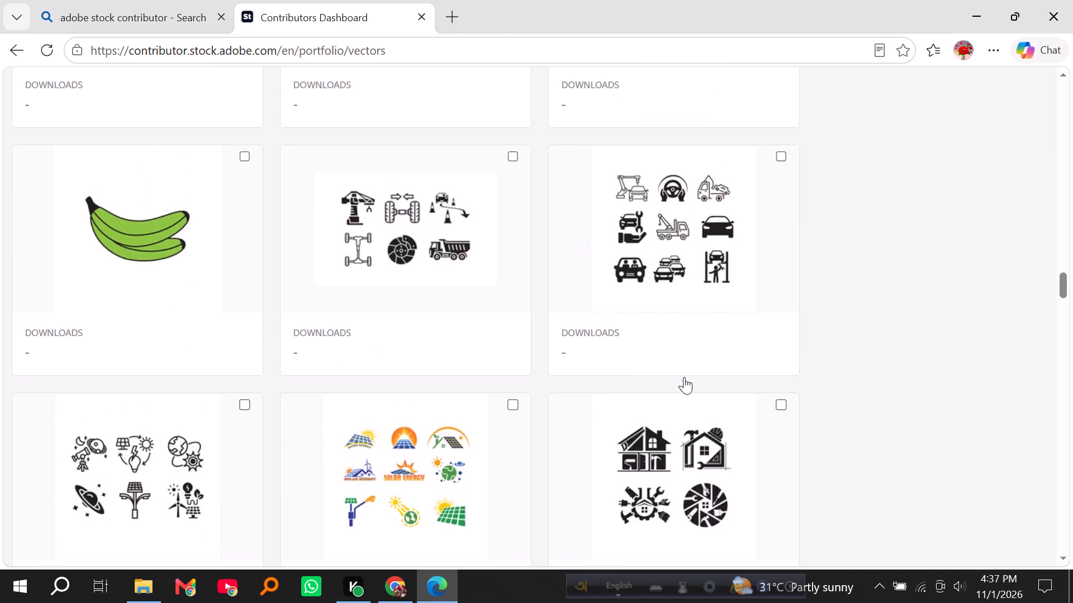
pyautogui.scroll(20, 684, 377)
pyautogui.scroll(5, 684, 377)
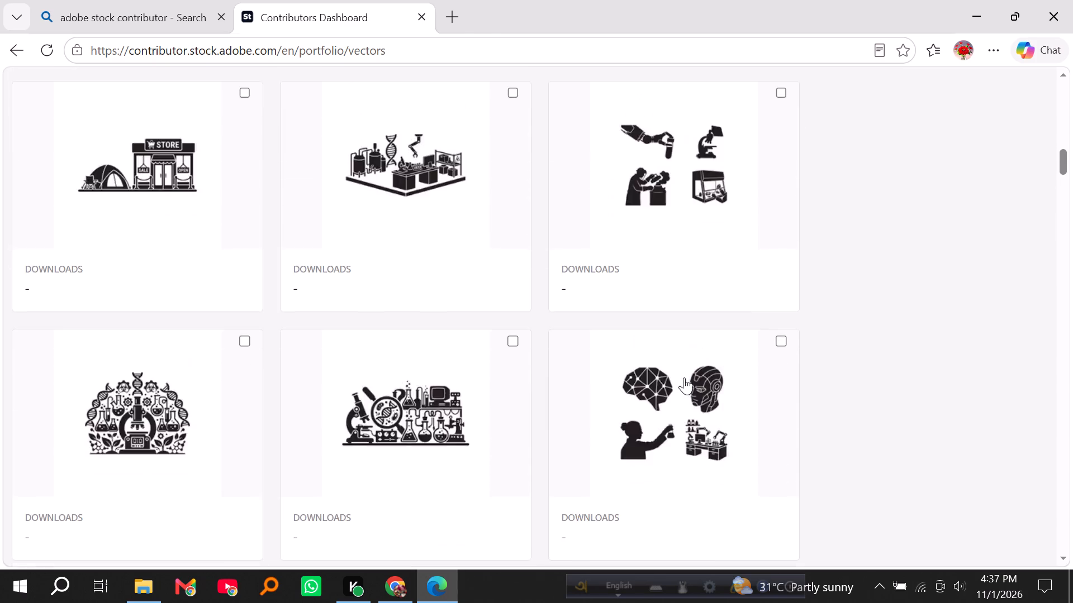
pyautogui.scroll(16, 684, 377)
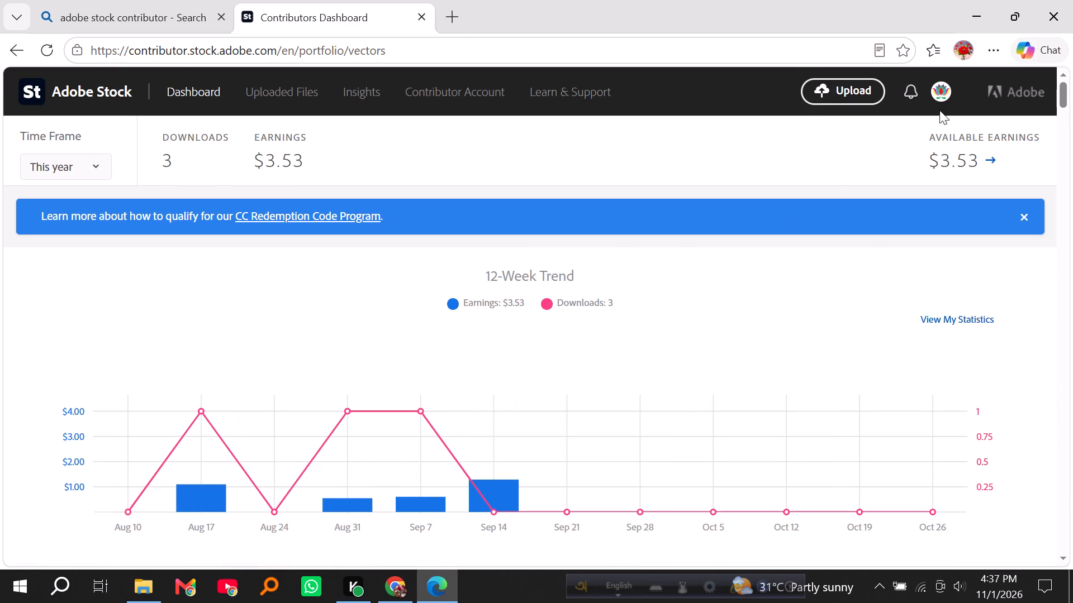
# Close the Edge window with the Adobe Stock contributor dashboard.
pyautogui.click(401, 592)
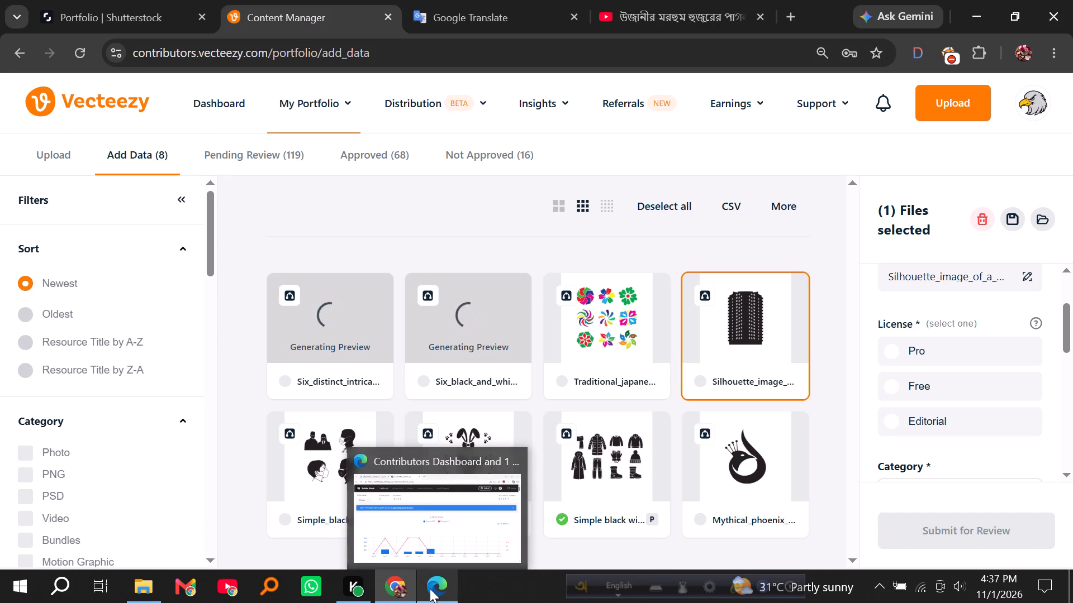
pyautogui.click(438, 590)
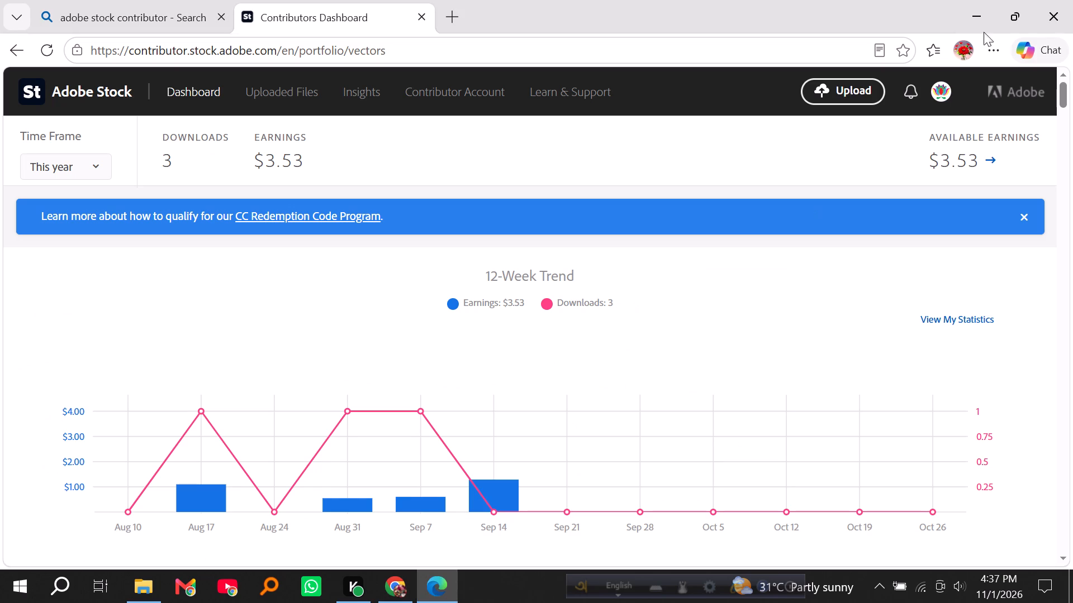
pyautogui.click(1061, 16)
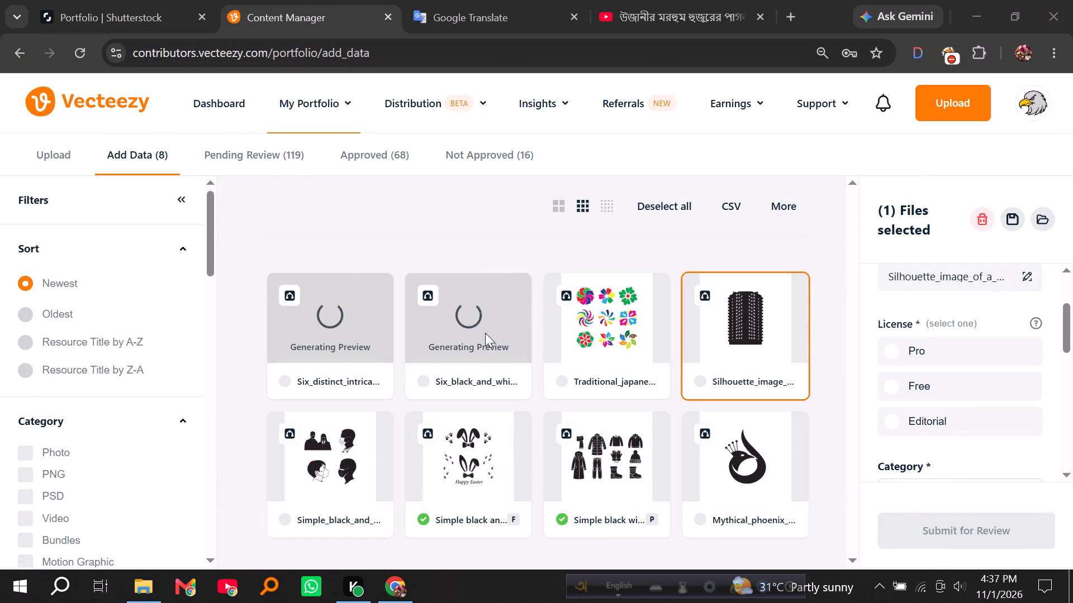
# Reload the Vecteezy Add Data page to refresh the file previews.
pyautogui.click(81, 51)
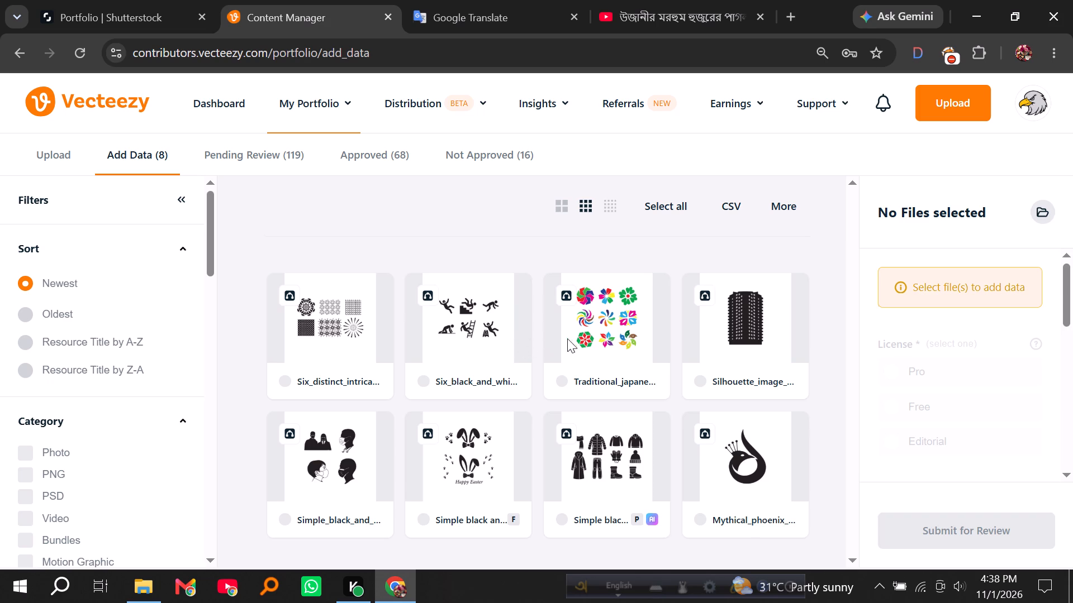
# Check the completion status of the phoenix, black winter outfit icons and Happy Easter bunnies files.
pyautogui.scroll(-1, 619, 341)
pyautogui.click(726, 473)
pyautogui.click(628, 473)
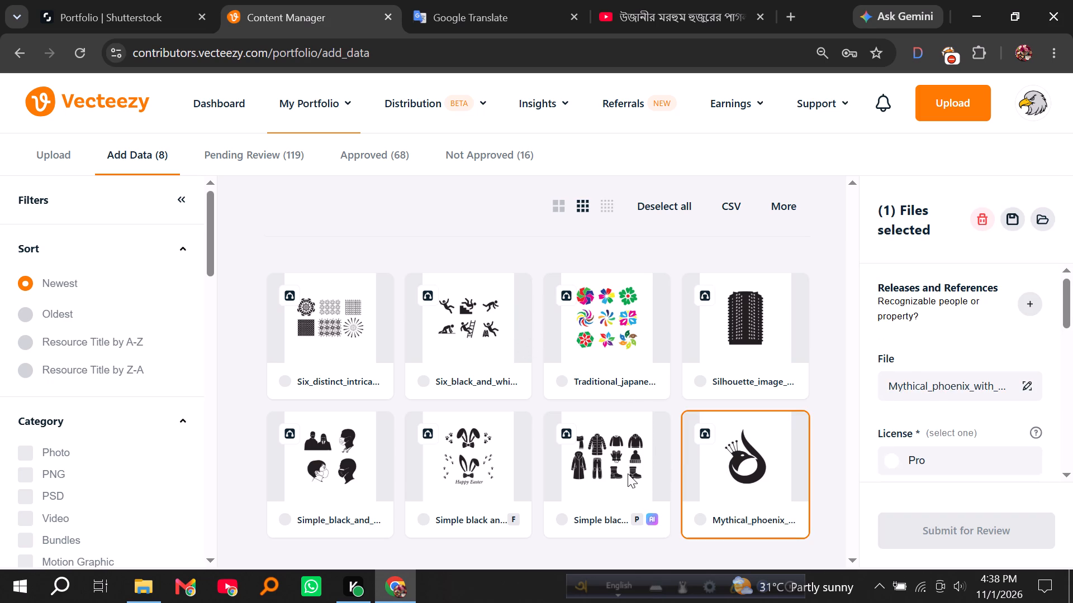
pyautogui.click(488, 467)
pyautogui.click(593, 473)
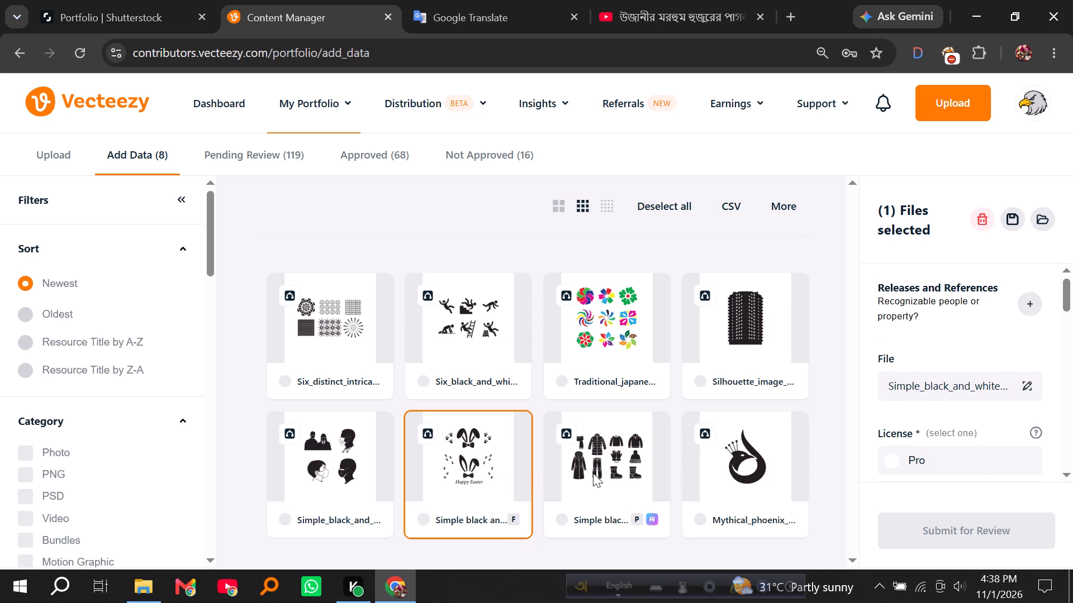
pyautogui.click(471, 476)
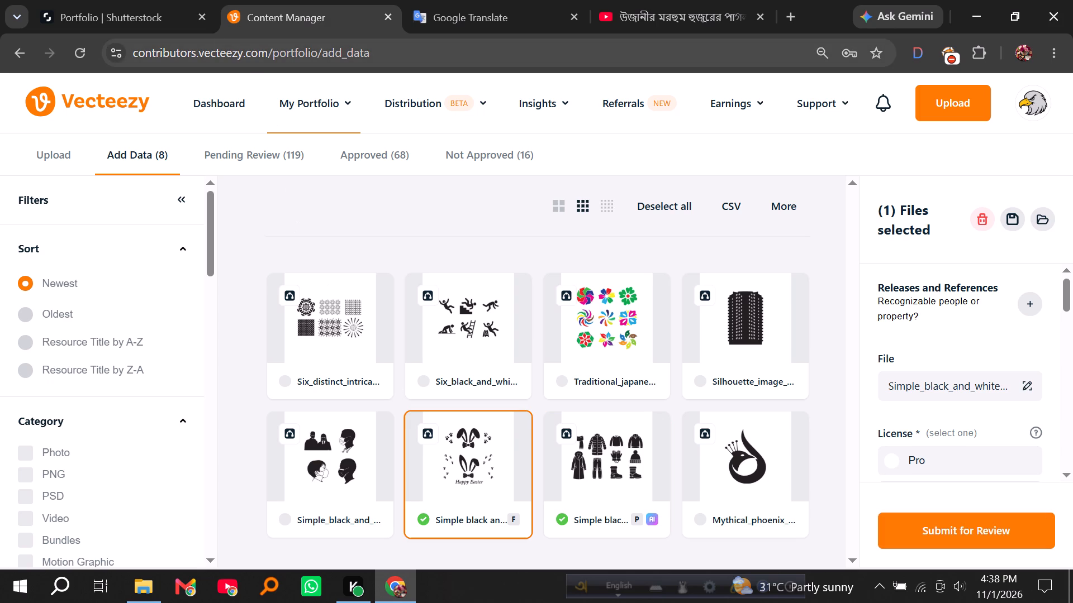
# Copy the description of the masked individuals design in the Shutterstock portfolio.
pyautogui.click(137, 1)
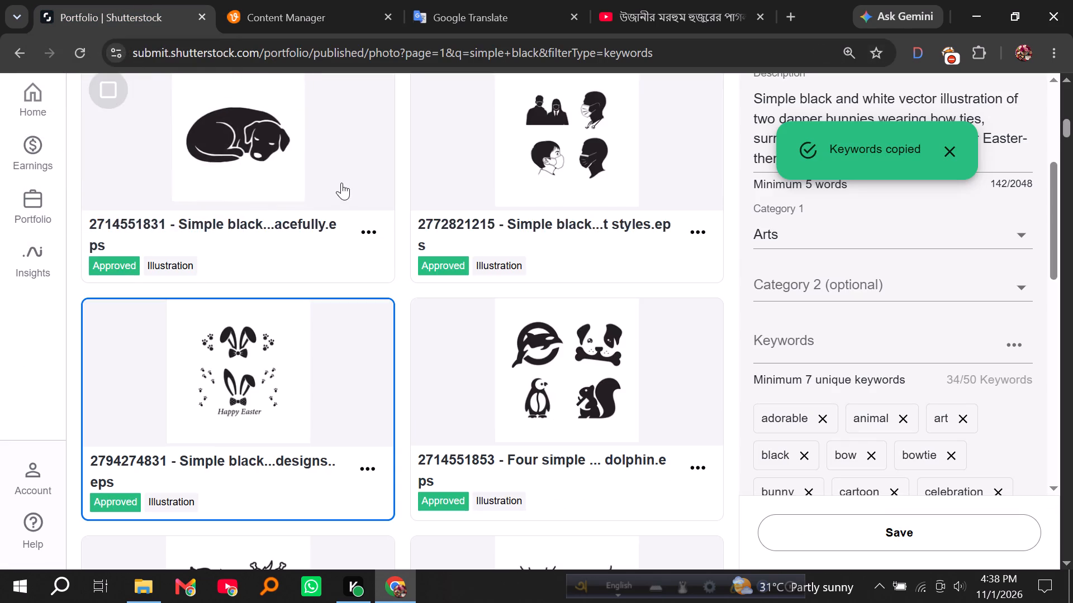
pyautogui.scroll(2, 341, 184)
pyautogui.click(334, 0)
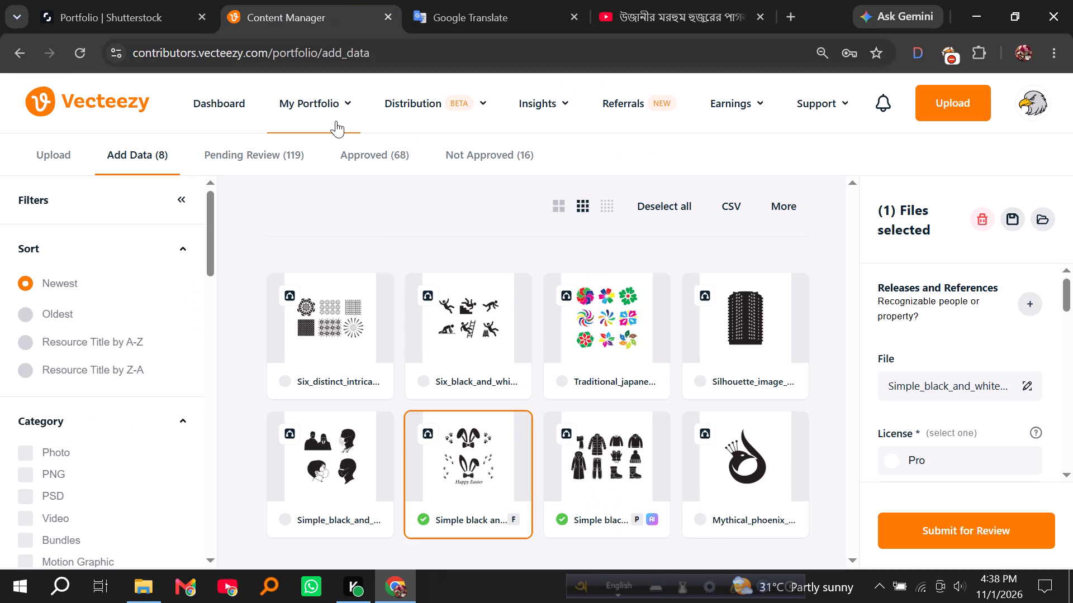
pyautogui.click(162, 0)
pyautogui.click(534, 321)
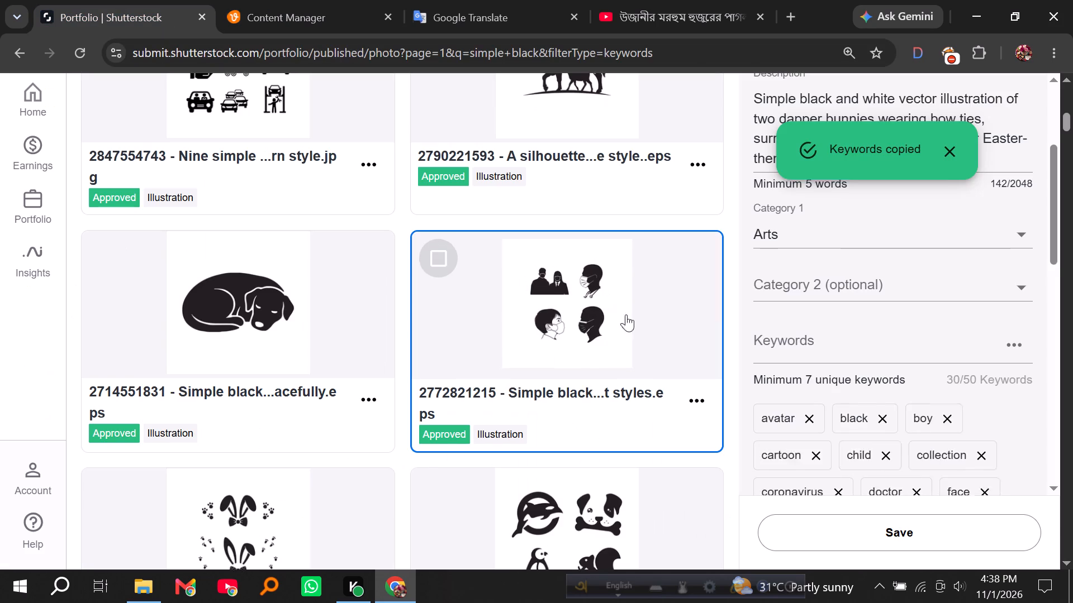
pyautogui.scroll(1, 770, 294)
pyautogui.scroll(1, 815, 253)
pyautogui.tripleClick(814, 260)
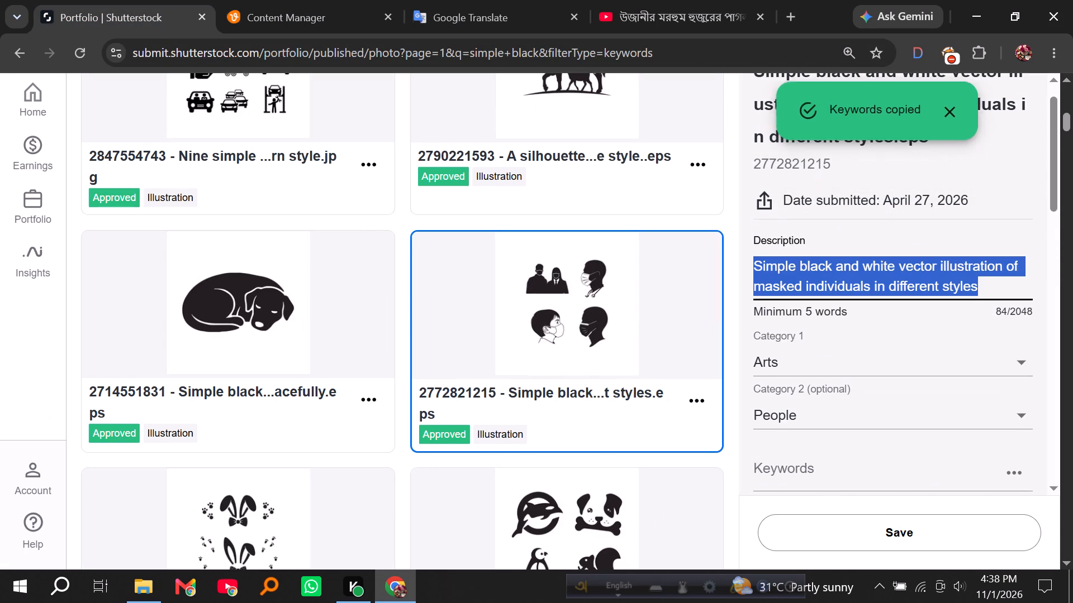
pyautogui.hotkey('ctrl', 'c')
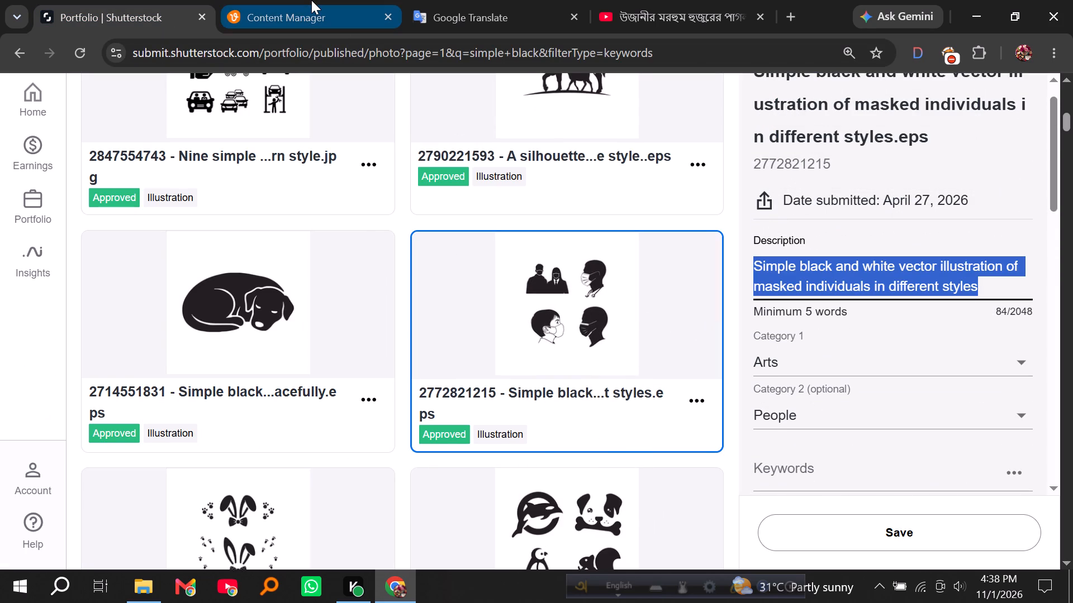
# Select the masked individuals file on Vecteezy and set its license to Free.
pyautogui.click(311, 0)
pyautogui.click(320, 438)
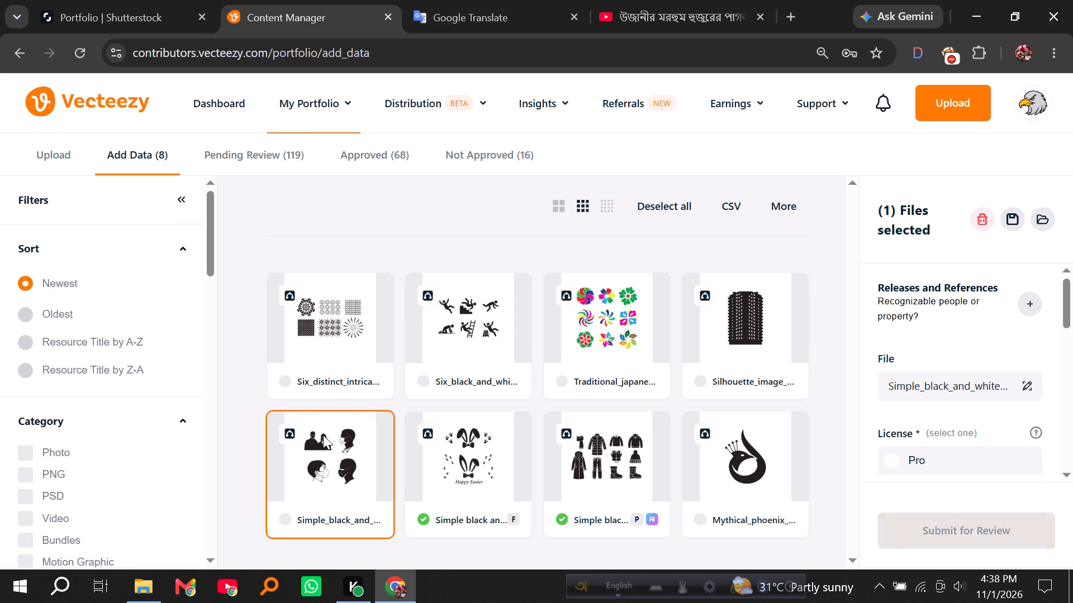
pyautogui.scroll(-1, 931, 404)
pyautogui.click(931, 413)
# Mark the masked individuals file as AI-generated, with Other as the software and flow as its name.
pyautogui.scroll(-2, 937, 404)
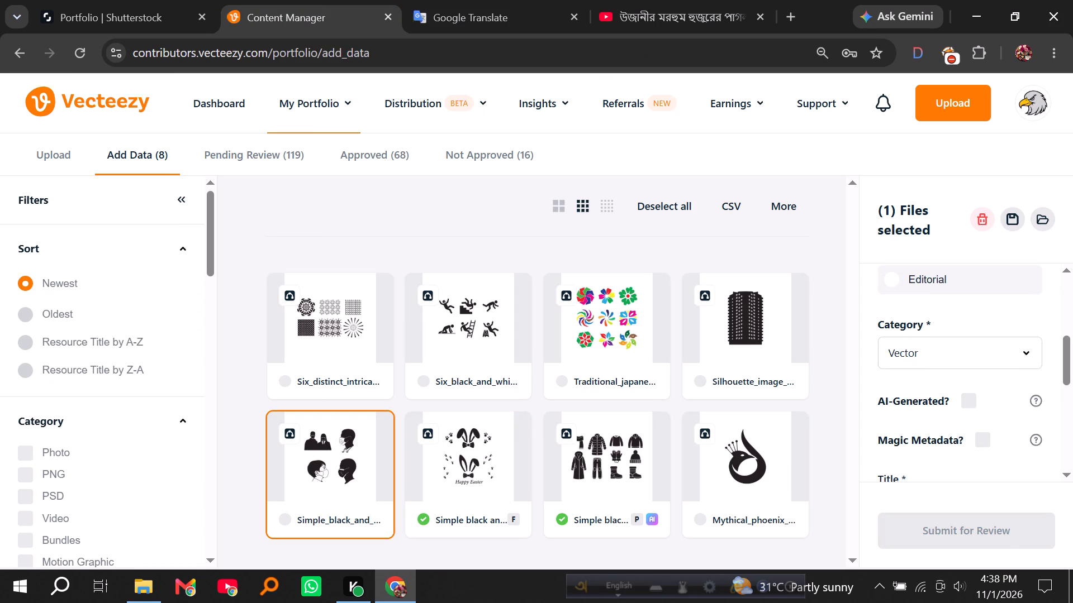
pyautogui.scroll(-1, 955, 398)
pyautogui.click(966, 314)
pyautogui.click(953, 348)
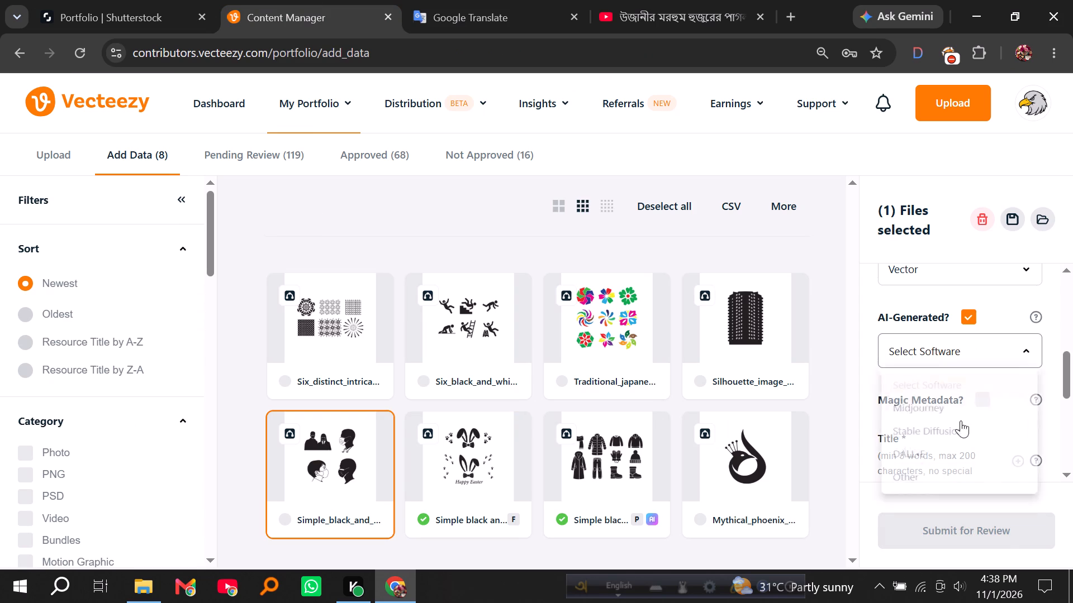
pyautogui.click(937, 491)
pyautogui.click(934, 524)
pyautogui.click(960, 480)
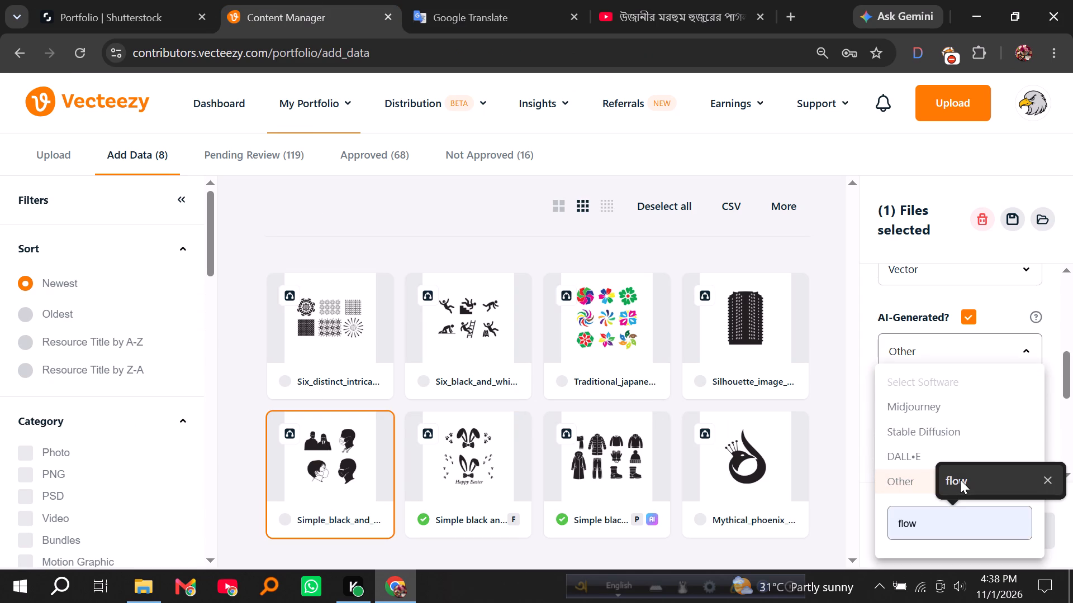
pyautogui.press('Return')
pyautogui.scroll(-2, 963, 468)
pyautogui.press('Return')
# Replace the file's title with the copied description "Simple black and white vector illustration of masked individuals in different styles".
pyautogui.scroll(-4, 963, 489)
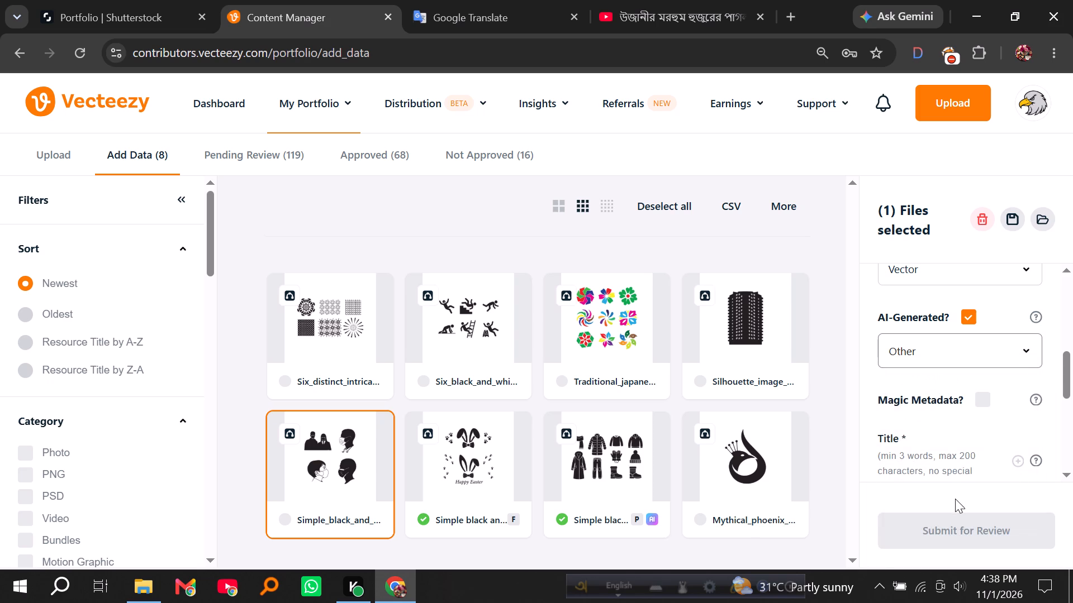
pyautogui.scroll(-6, 955, 499)
pyautogui.scroll(1, 940, 365)
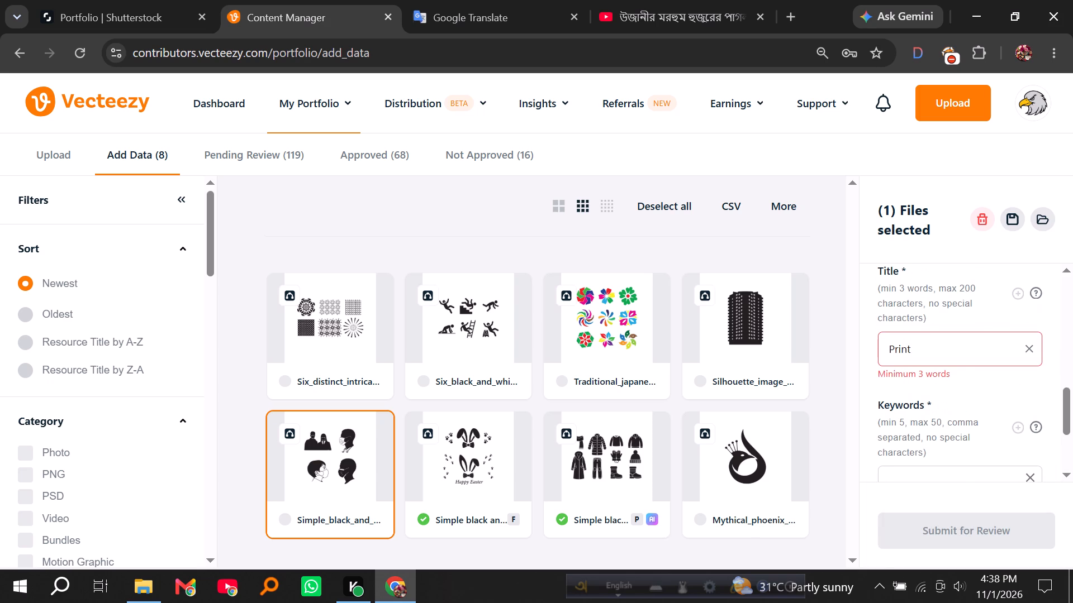
pyautogui.moveTo(933, 353); pyautogui.dragTo(854, 350)
pyautogui.hotkey('ctrl', 'v')
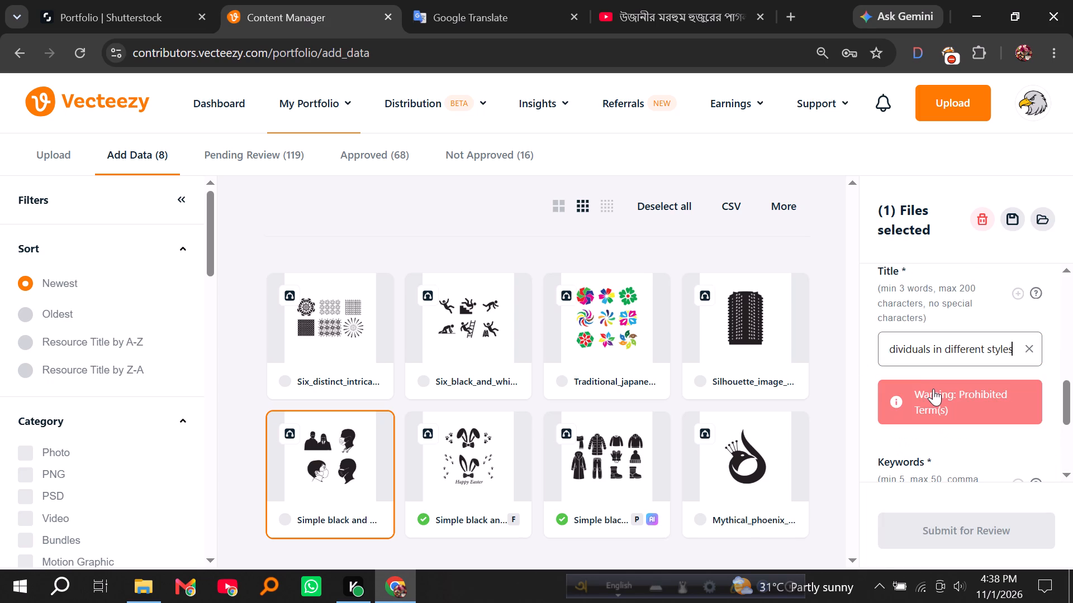
# Remove the word "vector" from the masked individuals file's title.
pyautogui.press('Up')
pyautogui.press('Right')
pyautogui.press('Right')
pyautogui.press('Right')
pyautogui.press('Right')
pyautogui.press('Right')
pyautogui.press('Right')
pyautogui.press('Right')
pyautogui.press('Right')
pyautogui.press('Right')
pyautogui.press('Right')
pyautogui.press('Right')
pyautogui.press('Right')
pyautogui.press('Right')
pyautogui.press('Right')
pyautogui.press('Right')
pyautogui.press('Right')
pyautogui.press('Right')
pyautogui.press('Right')
pyautogui.press('Right')
pyautogui.press('Right')
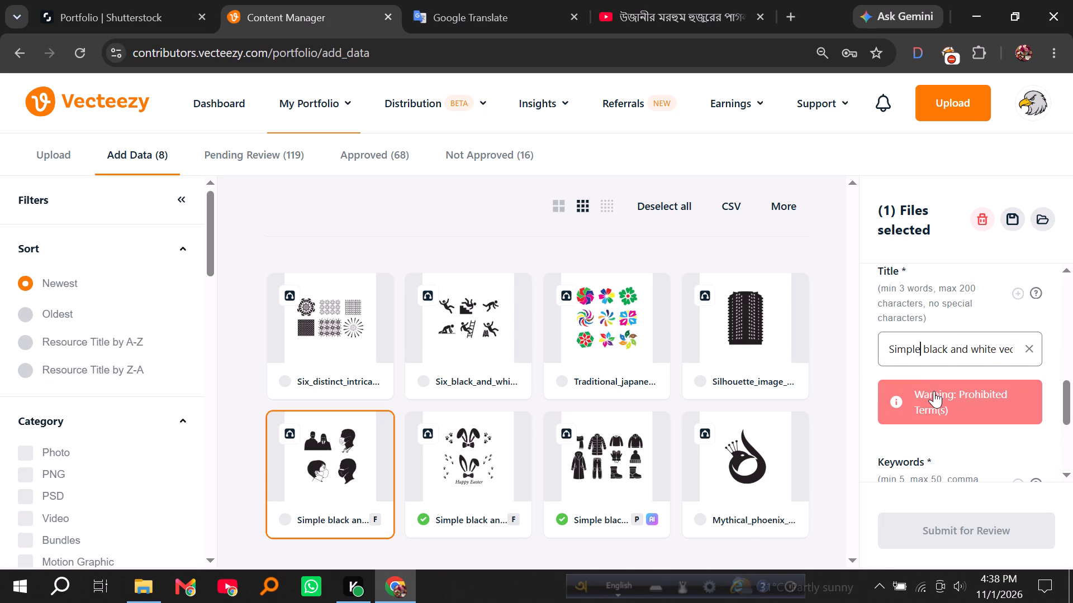
pyautogui.click(989, 348)
pyautogui.moveTo(991, 349); pyautogui.dragTo(966, 347)
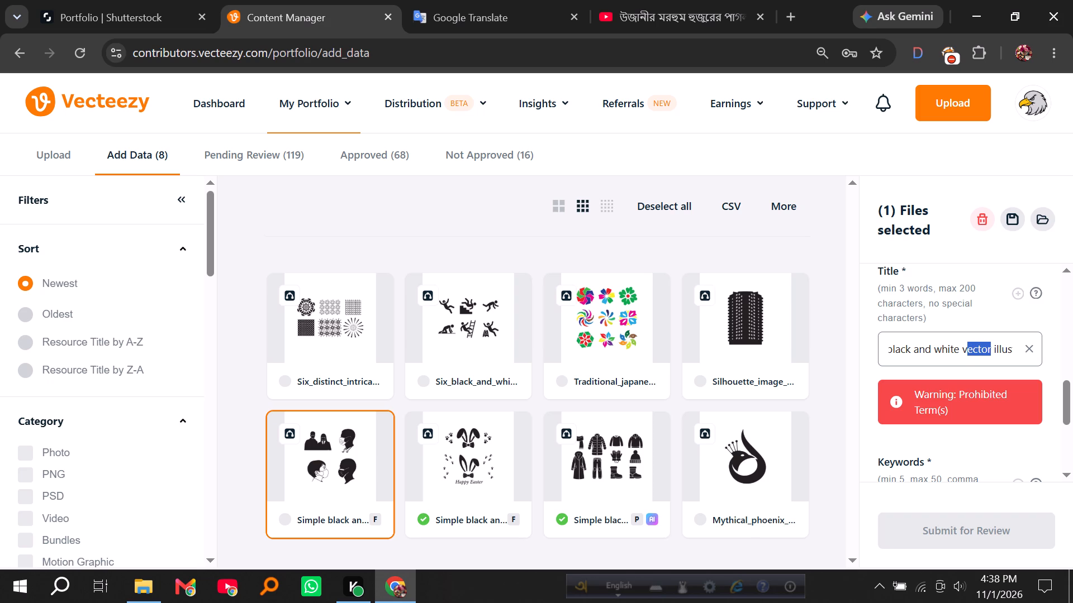
pyautogui.moveTo(966, 347); pyautogui.dragTo(965, 347)
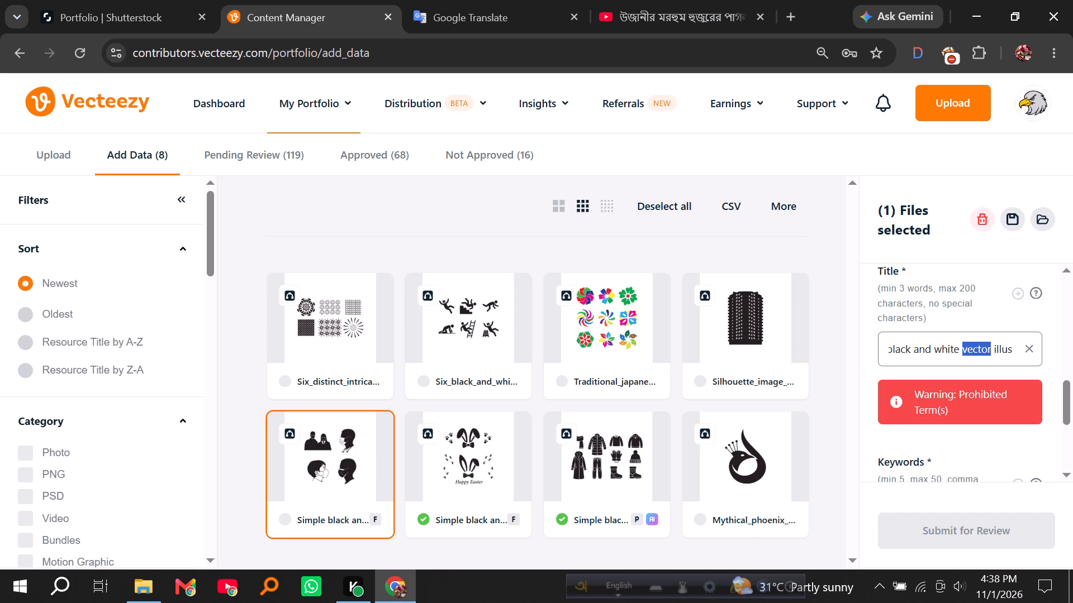
pyautogui.press('BackSpace')
pyautogui.press('BackSpace')
# Copy the masked individuals design's keywords from Shutterstock into the Vecteezy file's keywords.
pyautogui.scroll(-3, 984, 382)
pyautogui.click(968, 396)
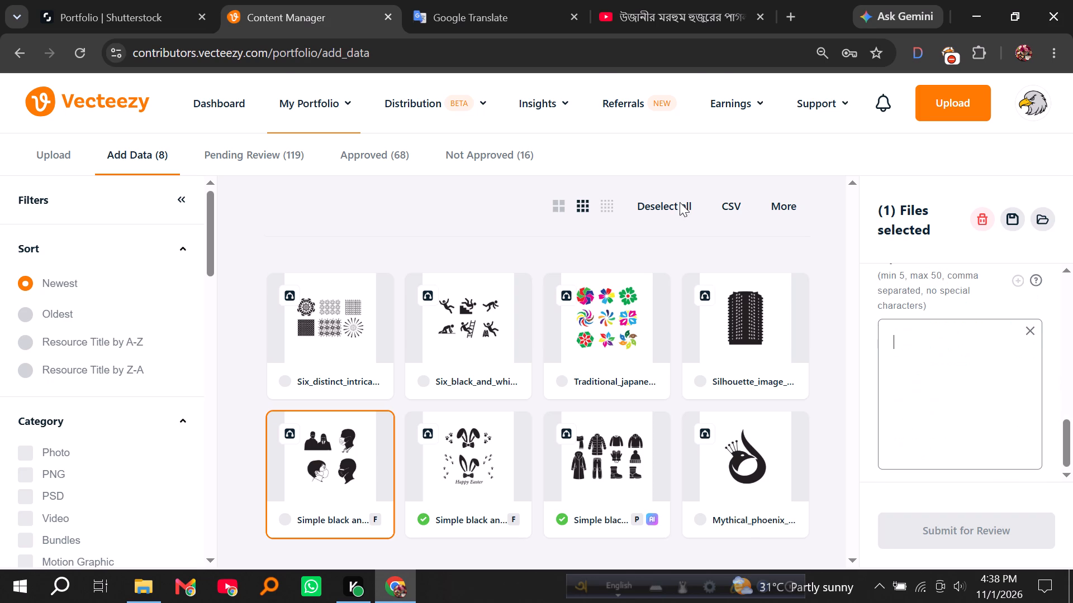
pyautogui.click(149, 0)
pyautogui.scroll(-2, 884, 400)
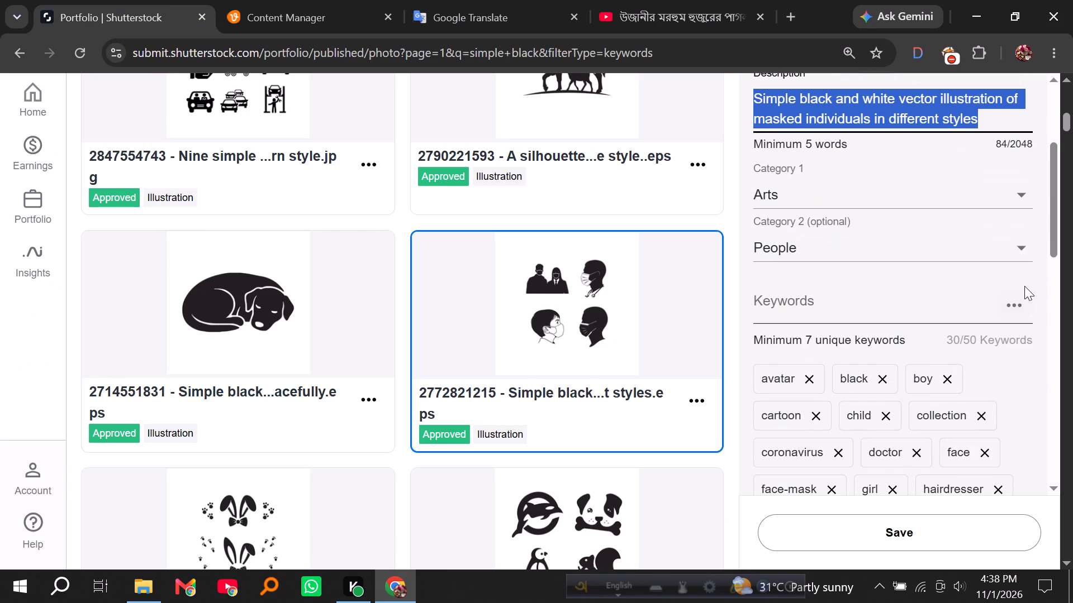
pyautogui.click(1018, 305)
pyautogui.click(962, 346)
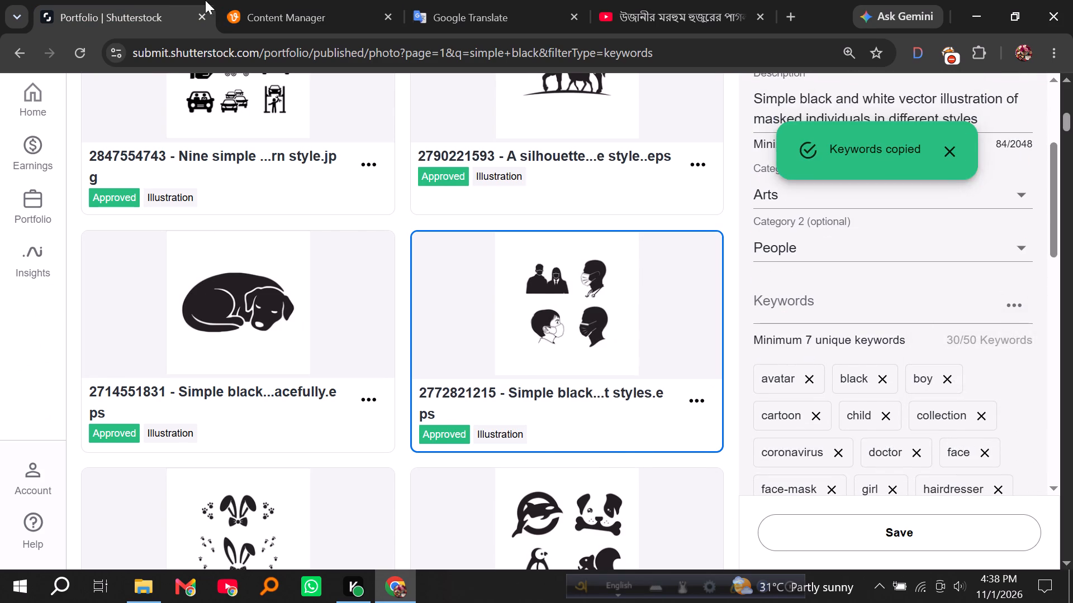
pyautogui.click(276, 0)
pyautogui.hotkey('ctrl', 'v')
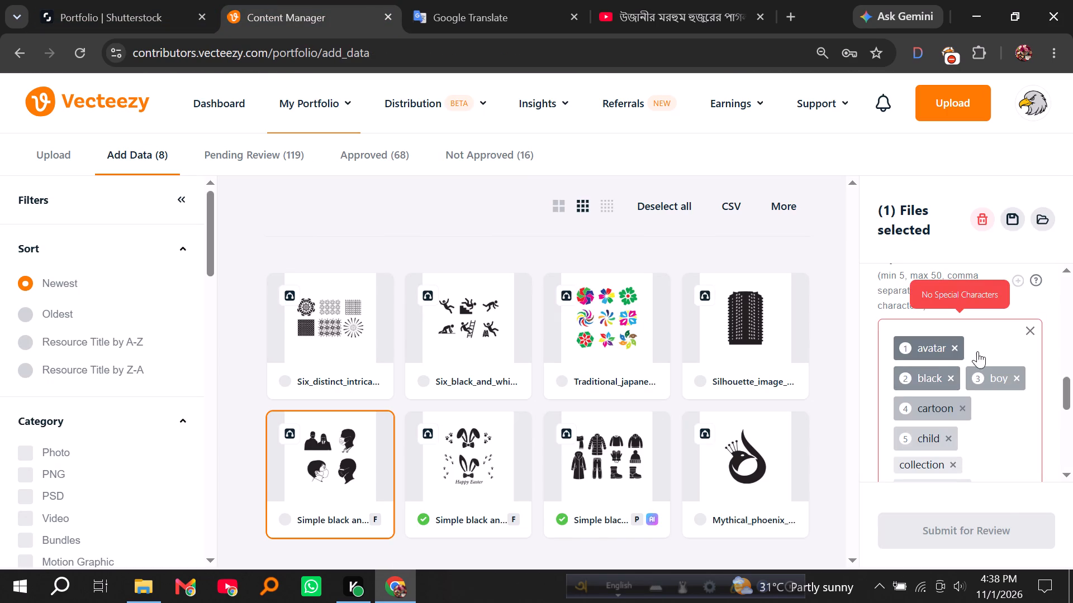
# Remove the hyphenated keyword "face-mask" and save the masked individuals file's metadata.
pyautogui.scroll(-4, 979, 367)
pyautogui.click(938, 446)
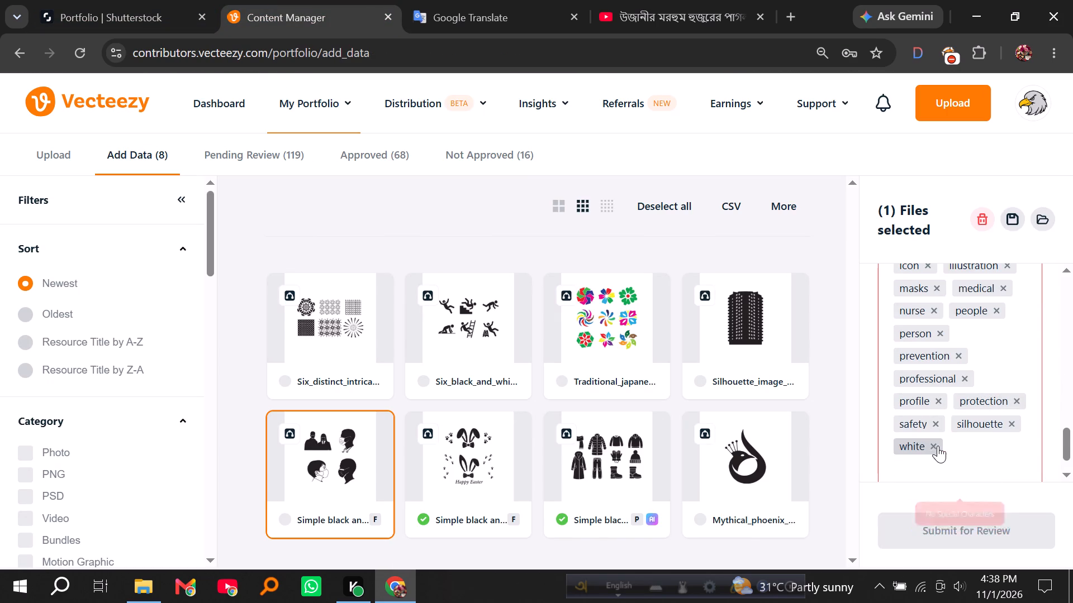
pyautogui.scroll(2, 962, 444)
pyautogui.click(957, 363)
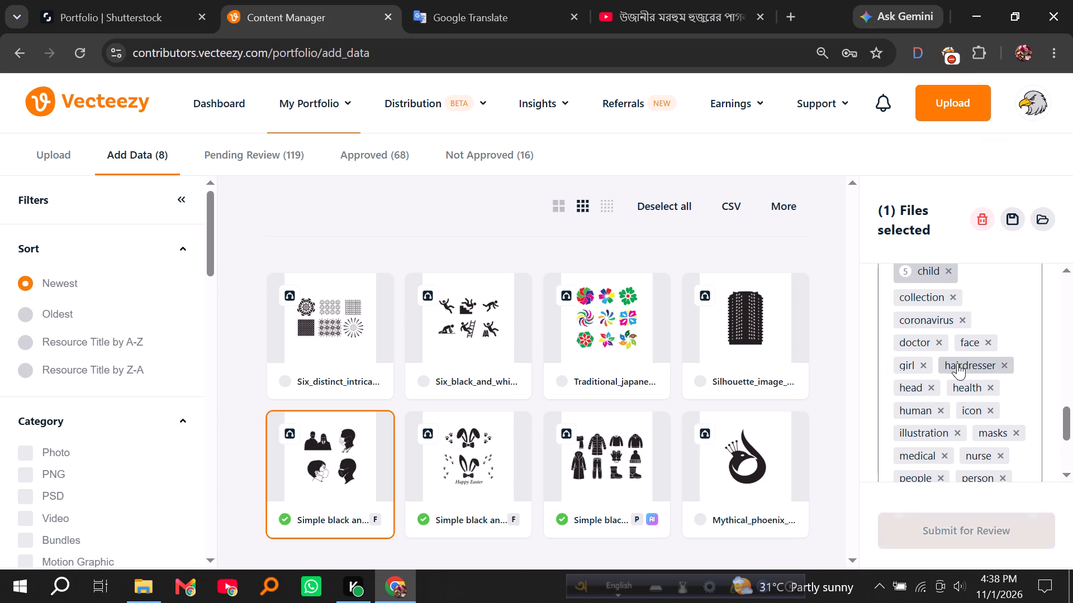
pyautogui.scroll(-3, 972, 377)
pyautogui.scroll(8, 974, 381)
pyautogui.click(1012, 216)
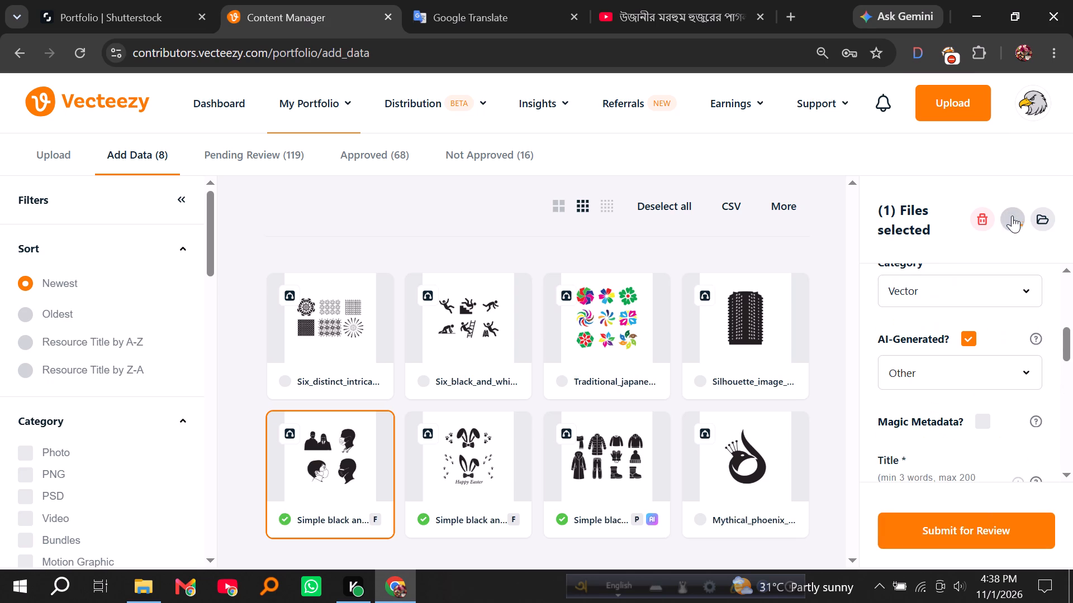
# Examine the Shutterstock catalog results for "simple black" to find designs matching the remaining Vecteezy files.
pyautogui.scroll(-1, 555, 373)
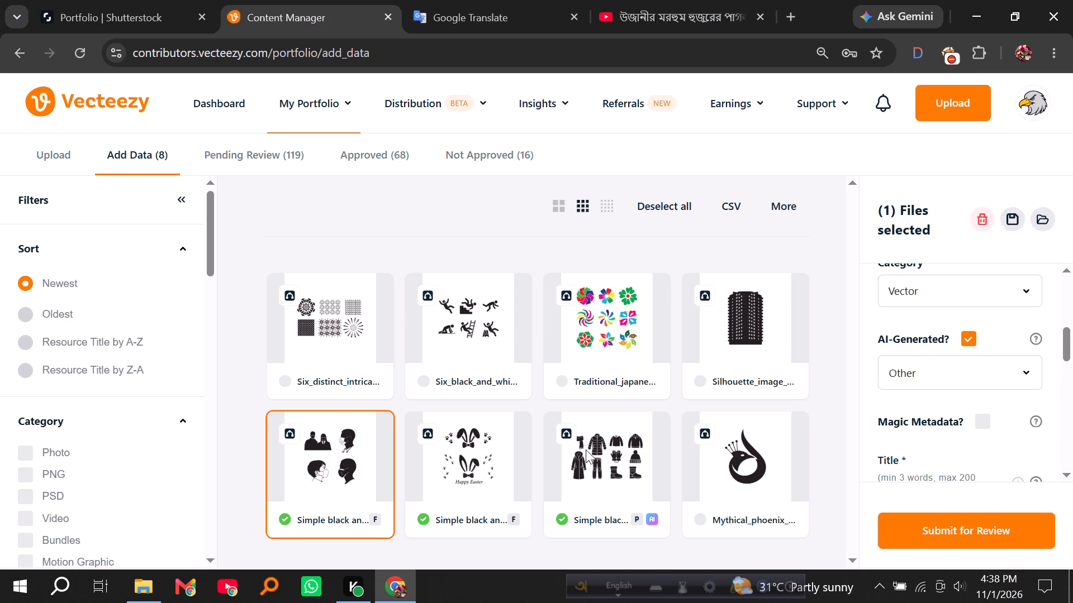
pyautogui.scroll(-1, 586, 448)
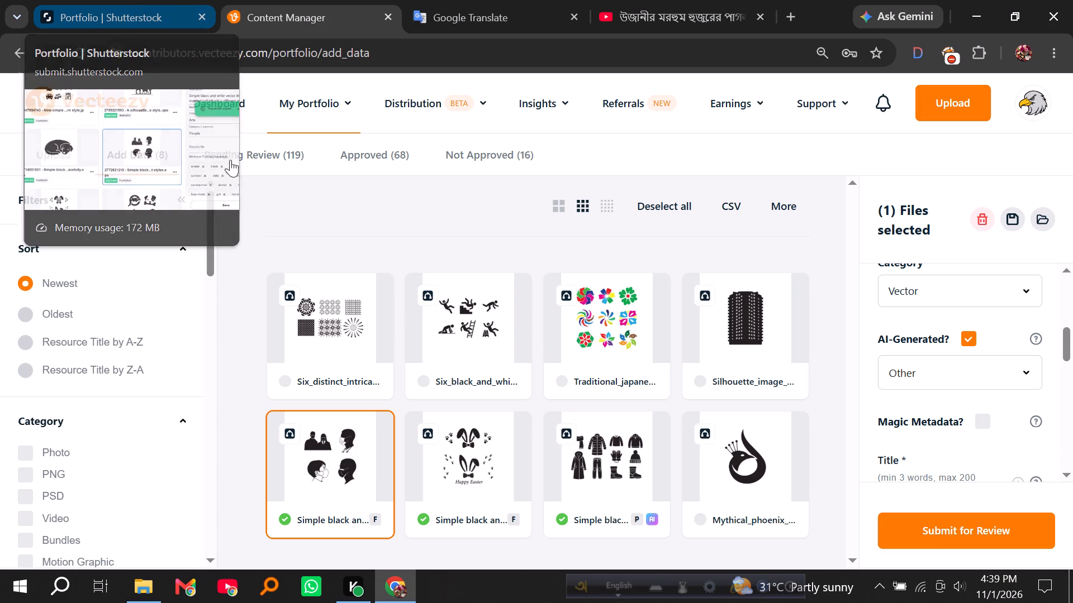
pyautogui.click(113, 0)
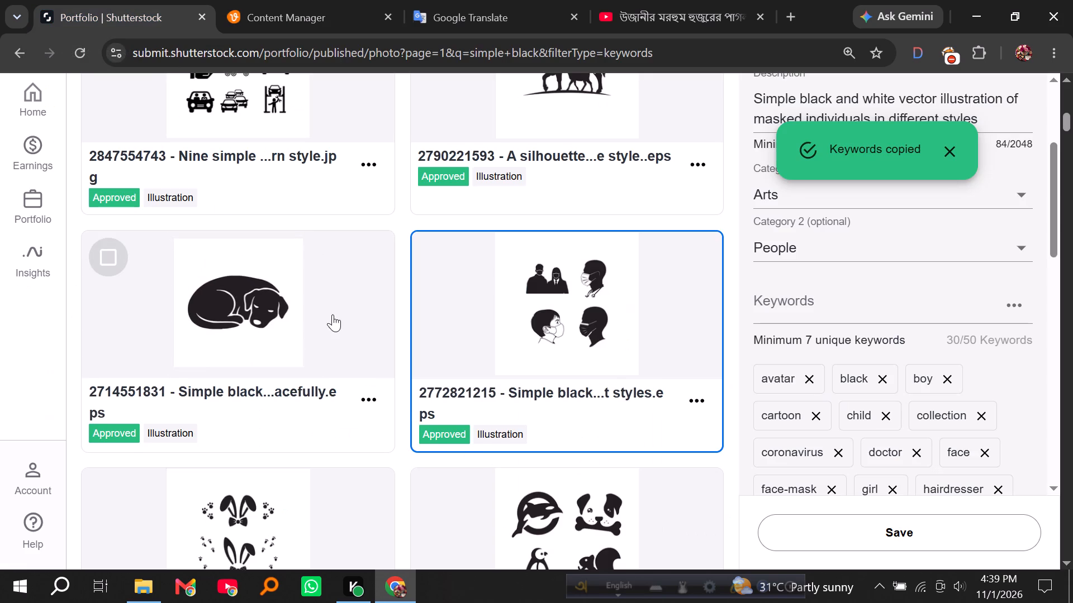
pyautogui.scroll(-3, 335, 317)
pyautogui.click(248, 0)
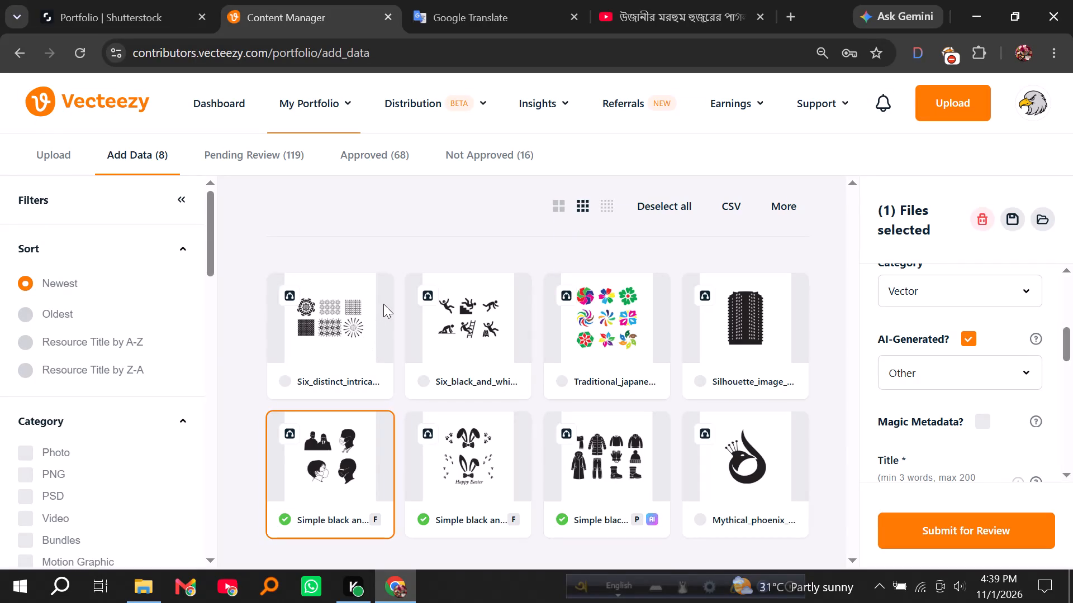
pyautogui.click(153, 0)
pyautogui.scroll(-4, 459, 385)
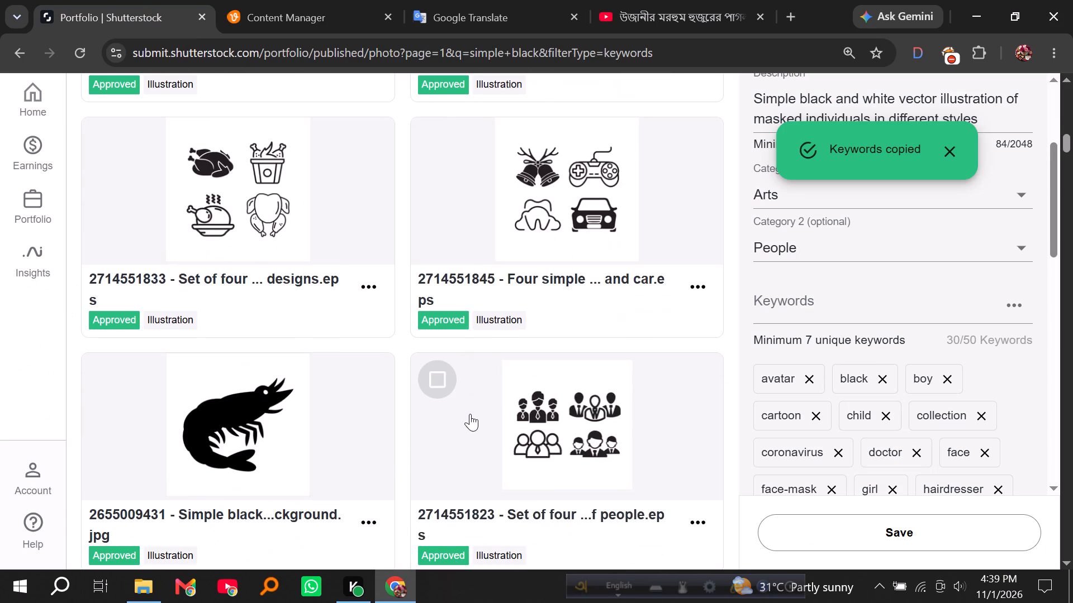
pyautogui.scroll(-3, 470, 415)
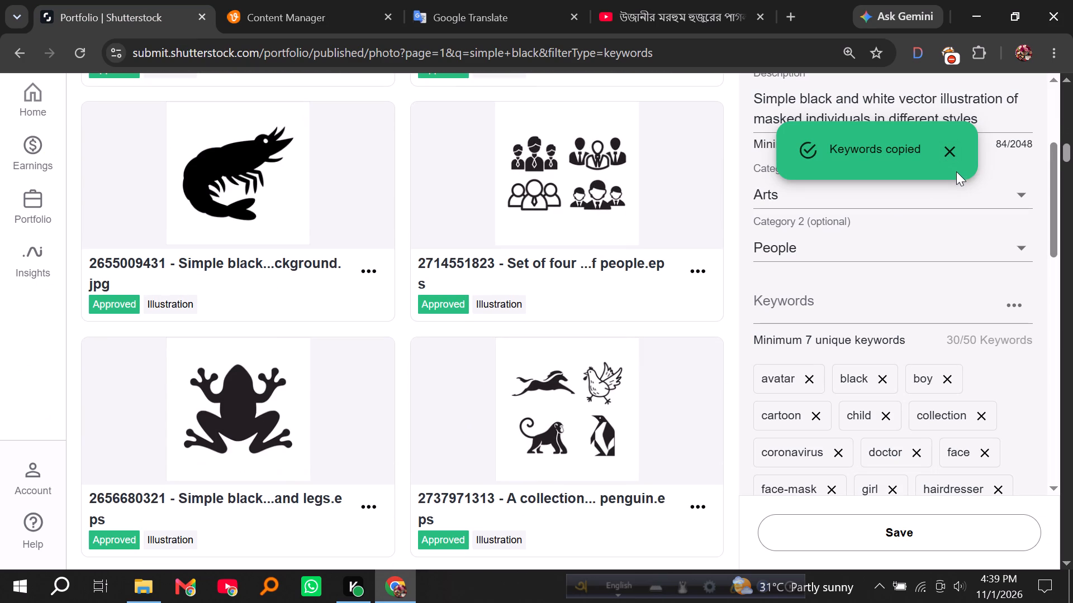
pyautogui.click(951, 155)
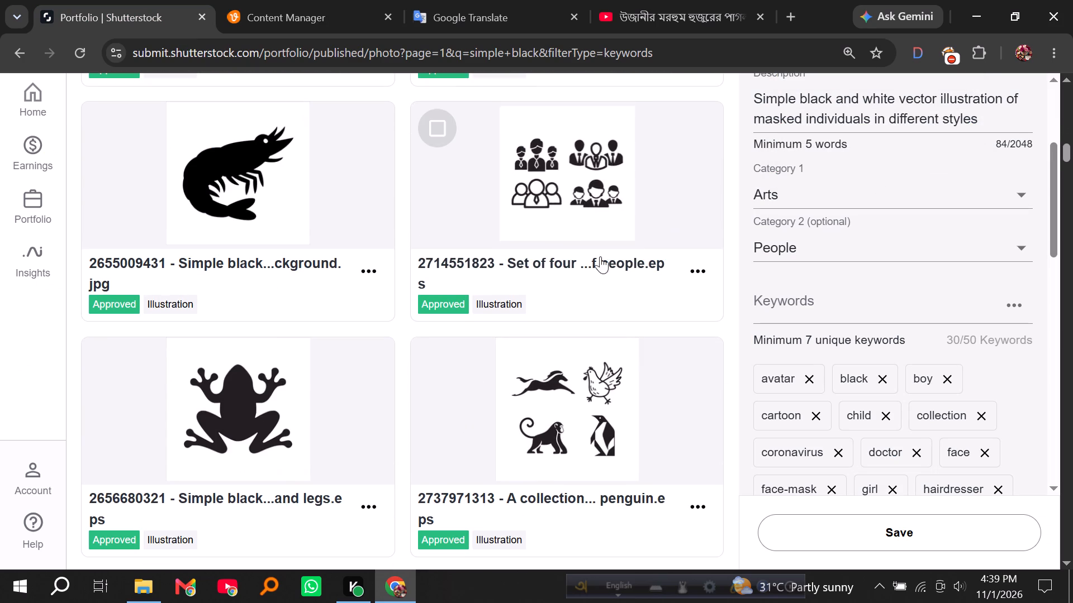
pyautogui.scroll(3, 592, 267)
pyautogui.scroll(-8, 588, 276)
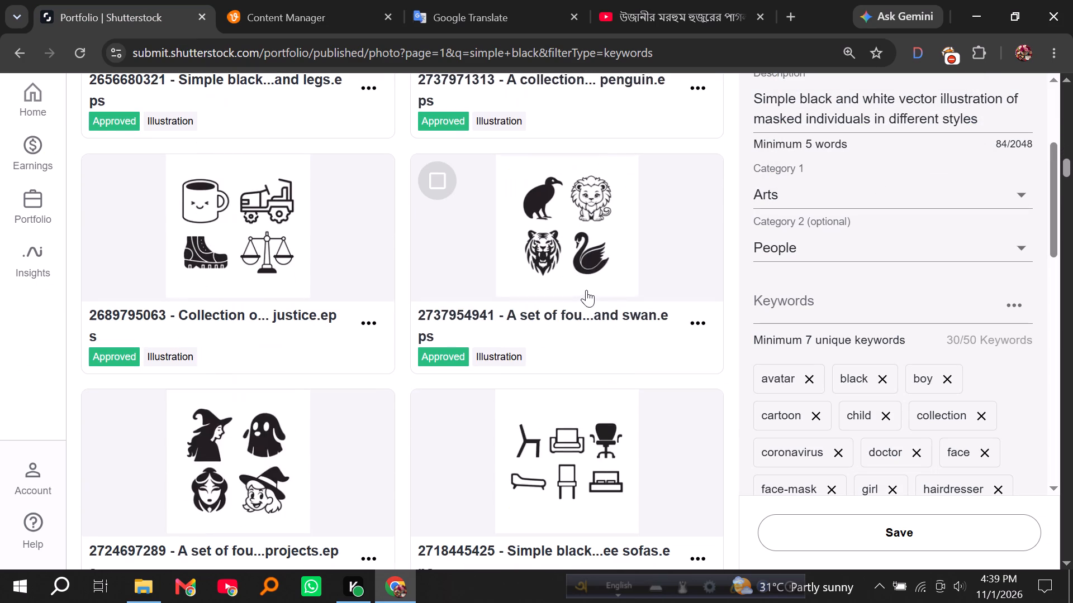
pyautogui.scroll(-5, 586, 291)
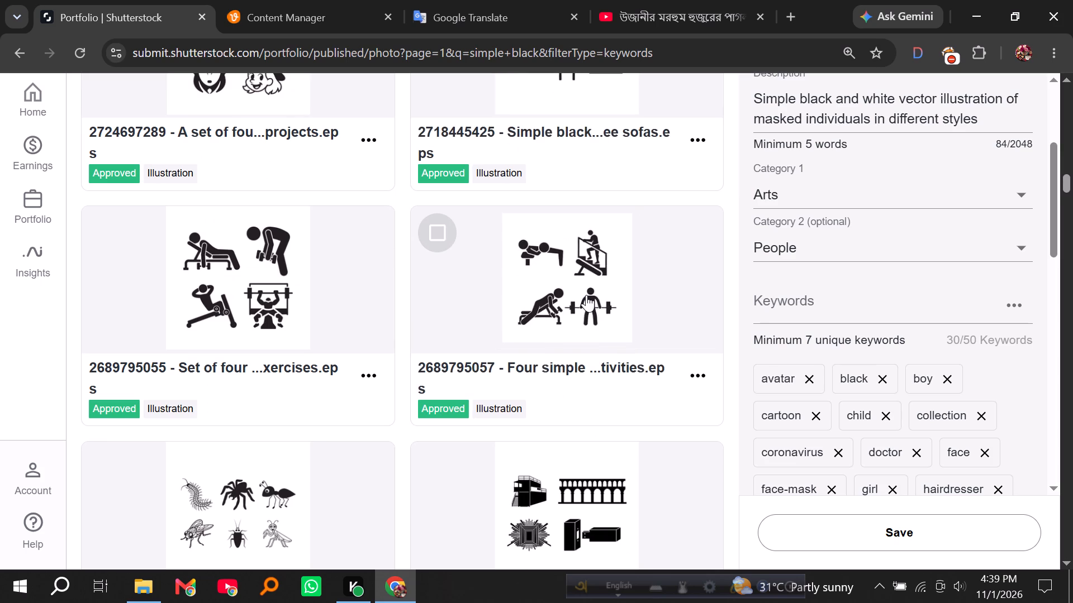
pyautogui.scroll(-8, 586, 295)
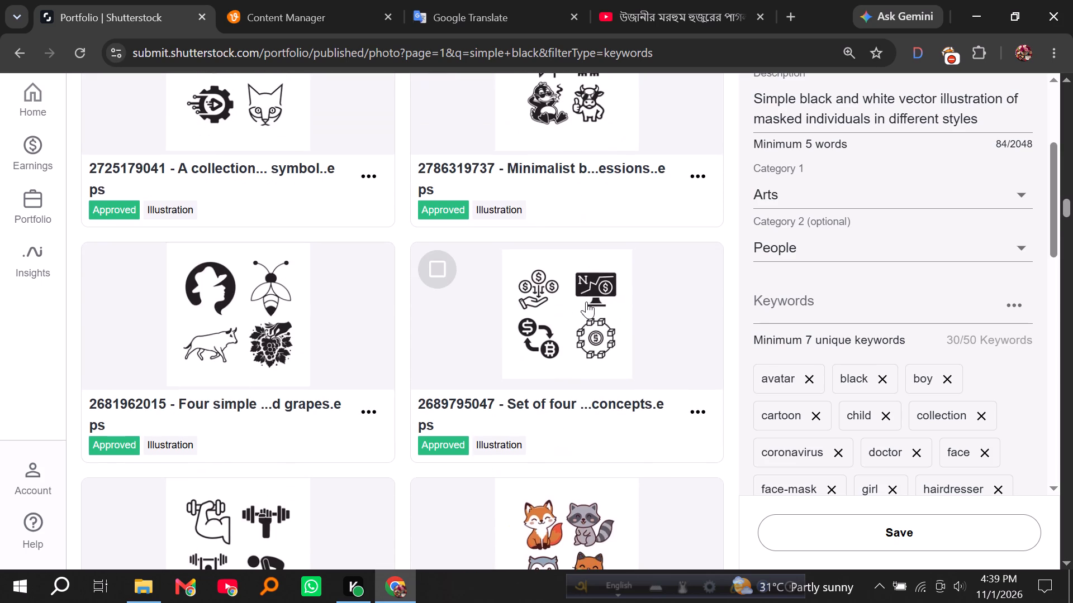
pyautogui.scroll(-8, 586, 297)
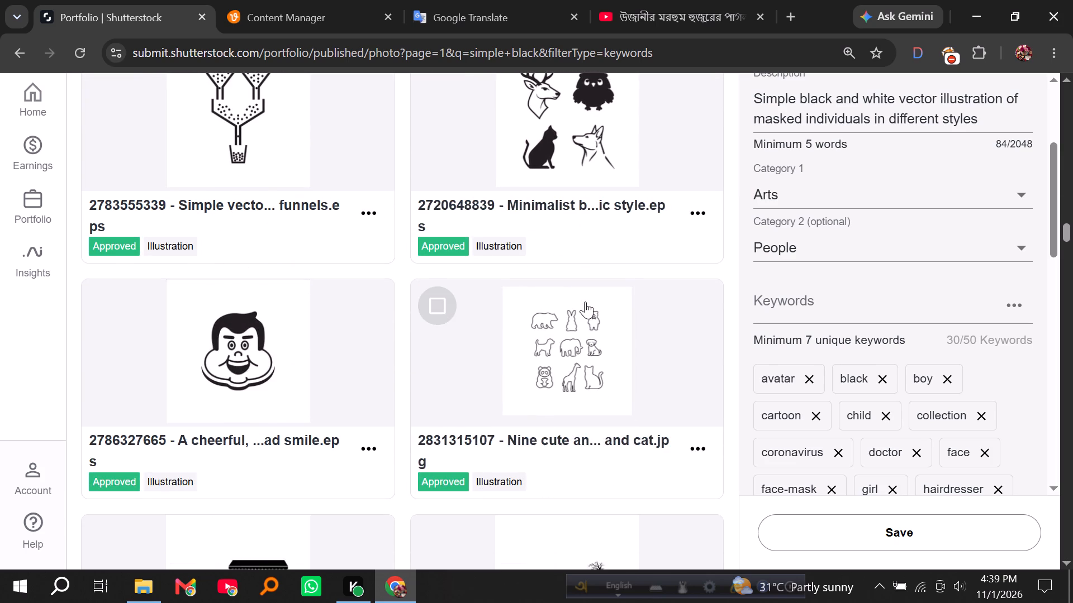
pyautogui.scroll(1, 585, 301)
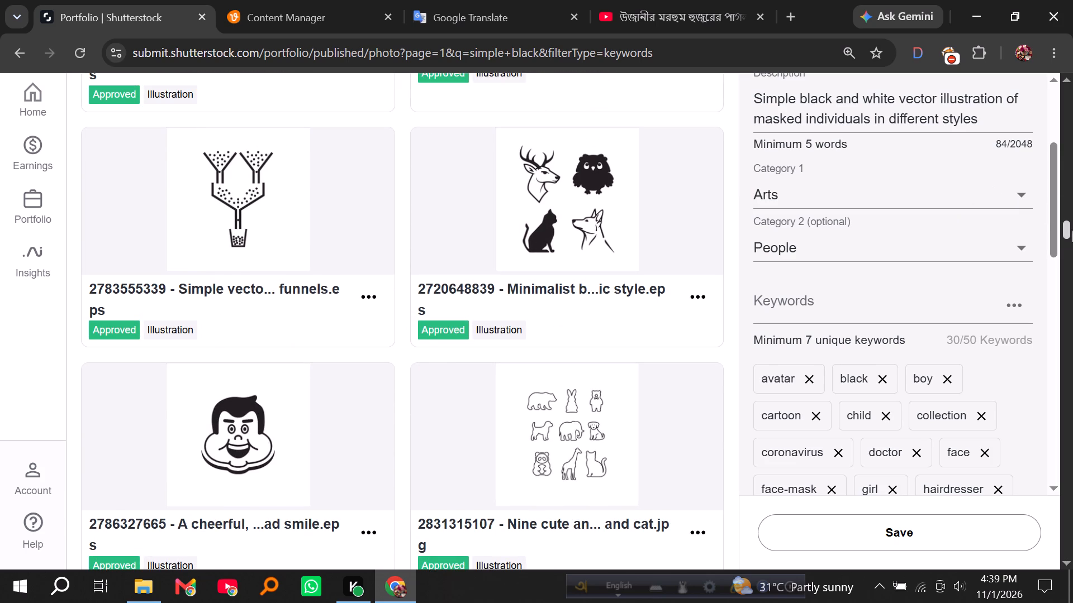
pyautogui.moveTo(1067, 227); pyautogui.dragTo(1068, 248)
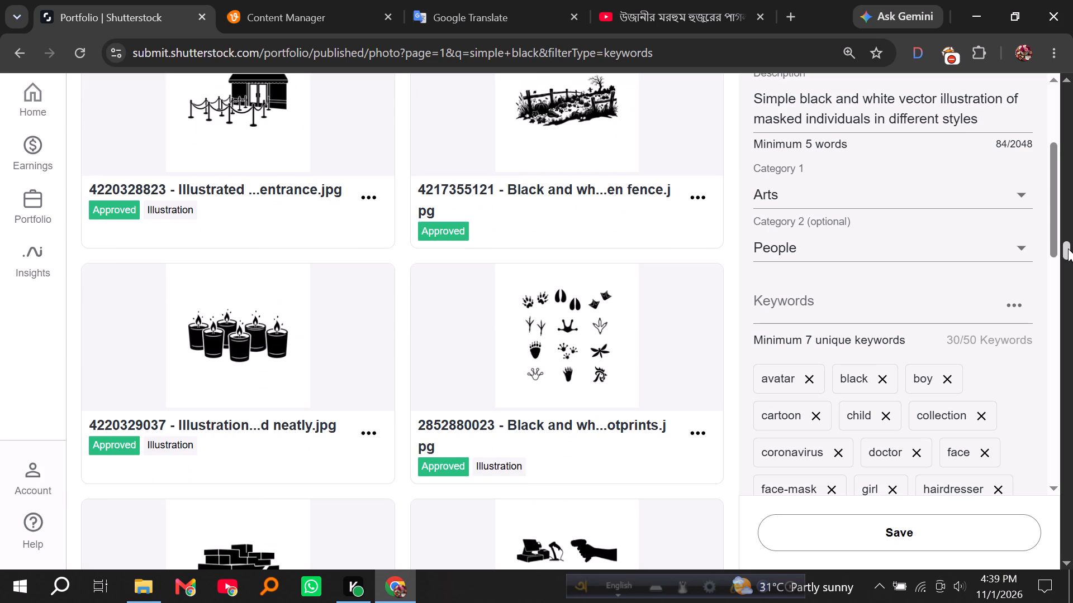
pyautogui.moveTo(1068, 248); pyautogui.dragTo(1069, 298)
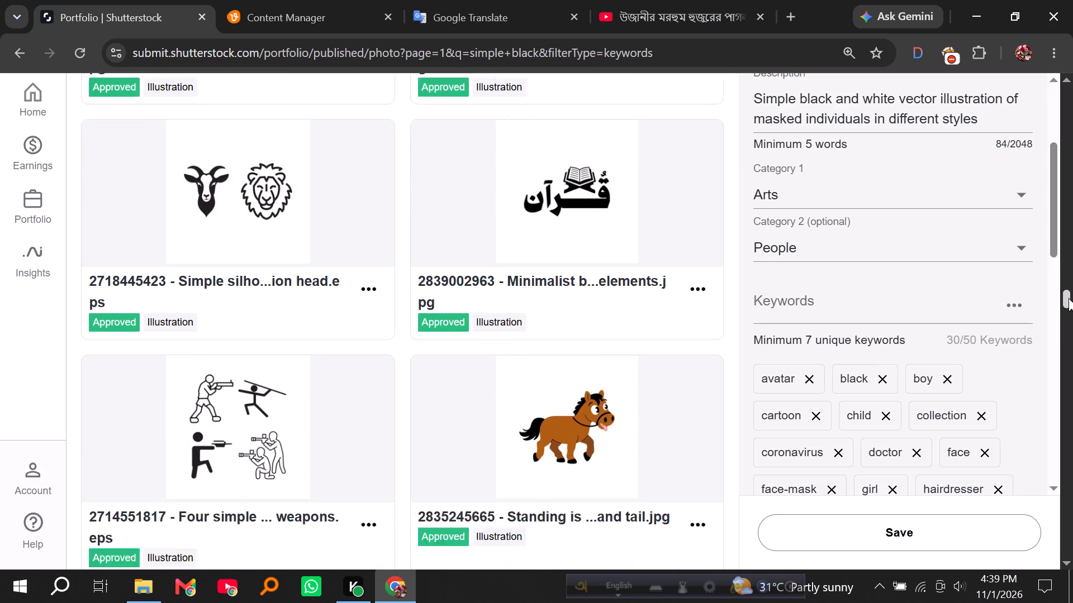
pyautogui.moveTo(1069, 298); pyautogui.dragTo(1069, 317)
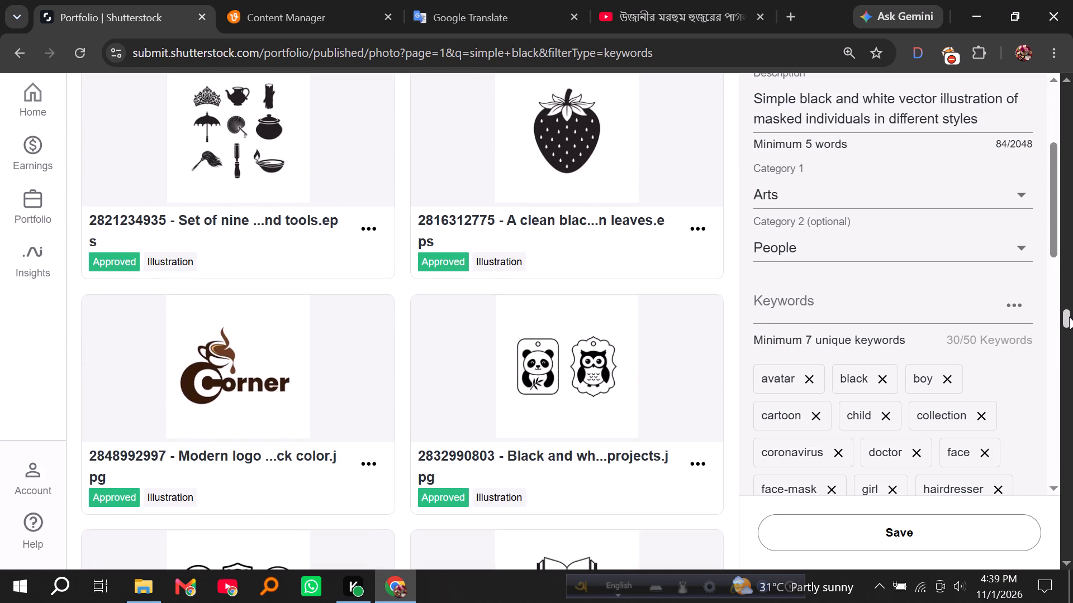
pyautogui.moveTo(1069, 317); pyautogui.dragTo(1070, 334)
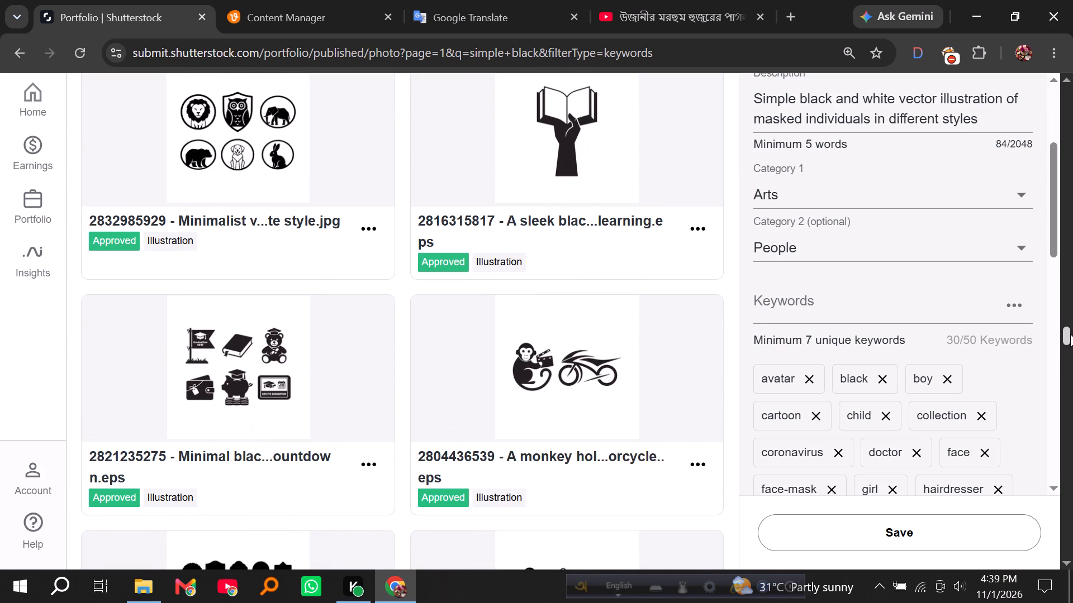
pyautogui.moveTo(1070, 334); pyautogui.dragTo(1066, 352)
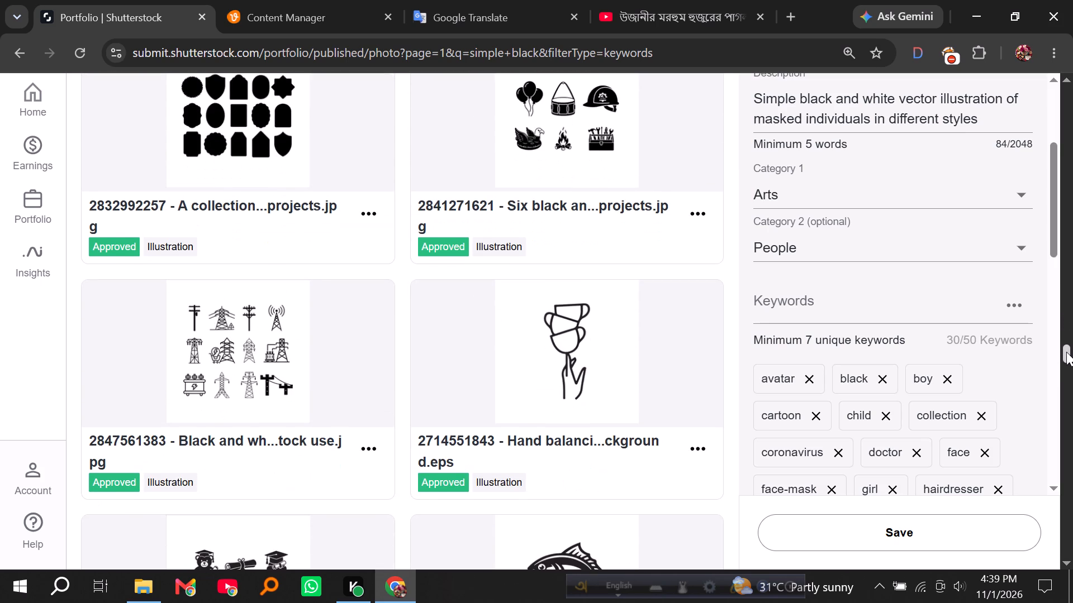
pyautogui.moveTo(1066, 352); pyautogui.dragTo(1065, 381)
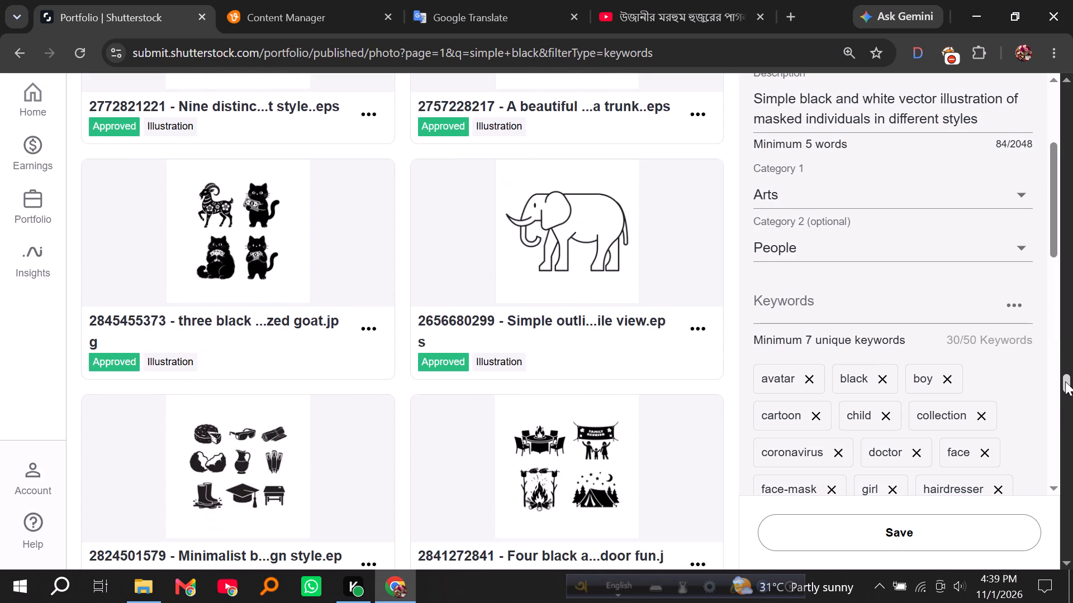
pyautogui.moveTo(1065, 381); pyautogui.dragTo(1062, 417)
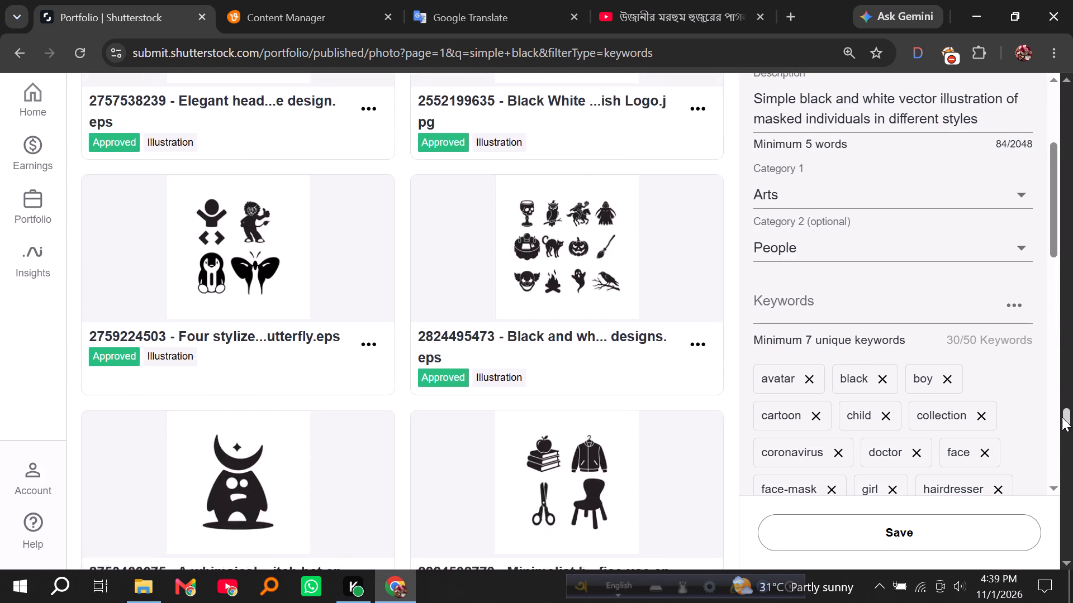
pyautogui.moveTo(1062, 417); pyautogui.dragTo(1056, 489)
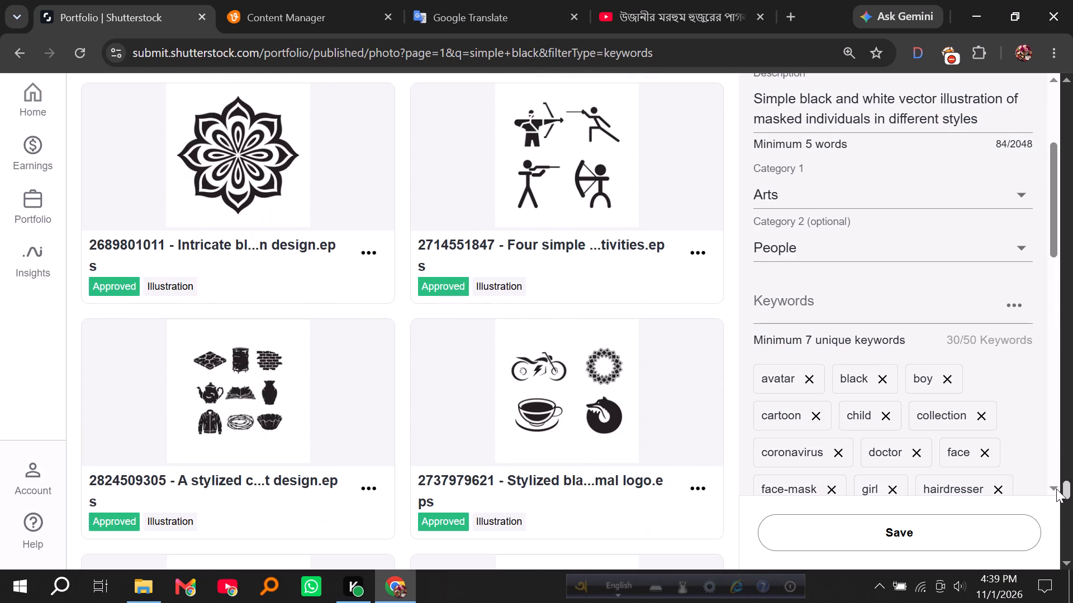
pyautogui.moveTo(1056, 489); pyautogui.dragTo(1058, 491)
pyautogui.scroll(-4, 578, 263)
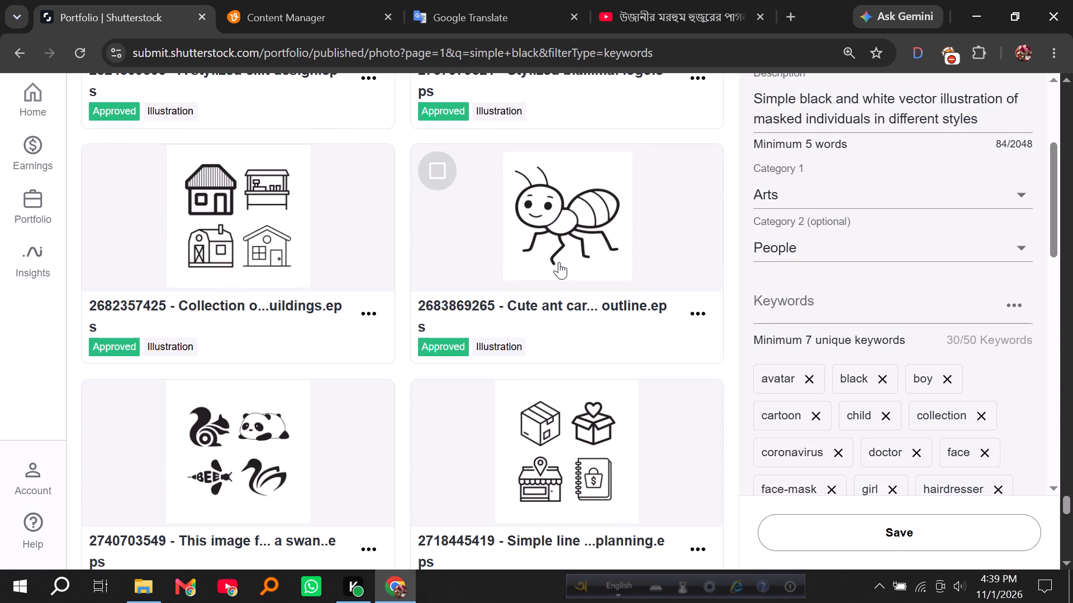
pyautogui.scroll(-10, 558, 276)
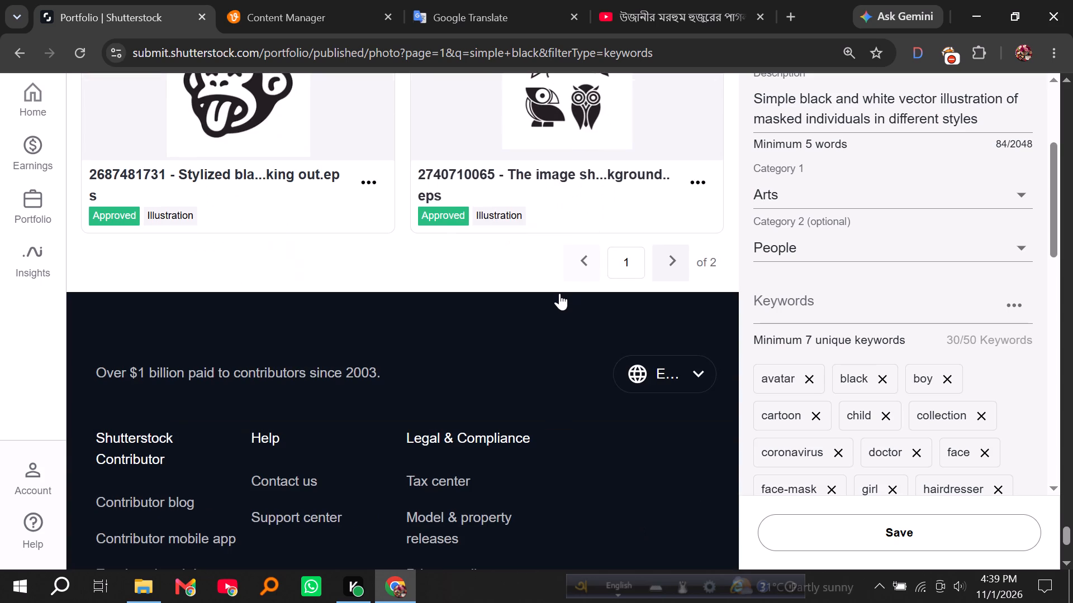
pyautogui.scroll(6, 559, 293)
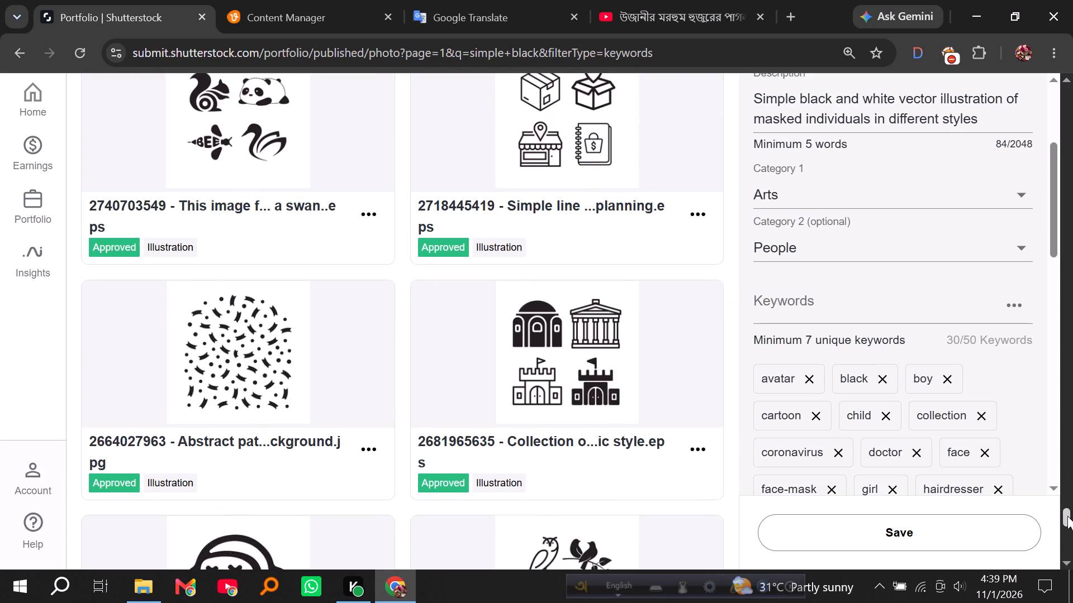
pyautogui.moveTo(1067, 515); pyautogui.dragTo(1072, 54)
pyautogui.scroll(4, 531, 225)
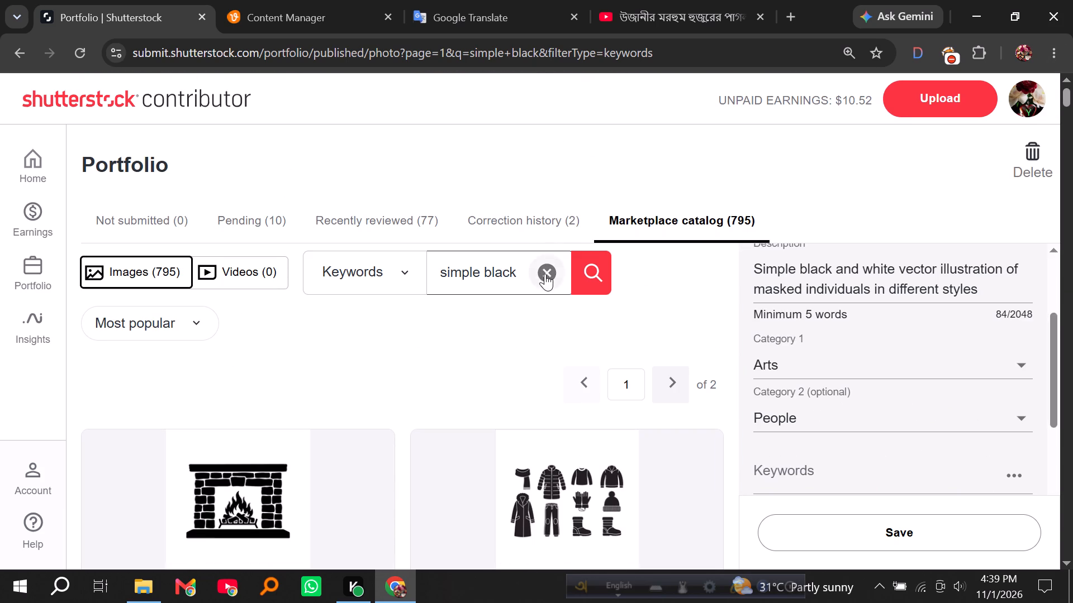
# Clear the "simple black" keyword search in Shutterstock and check the remaining Vecteezy files for another design to match.
pyautogui.click(547, 273)
pyautogui.click(262, 0)
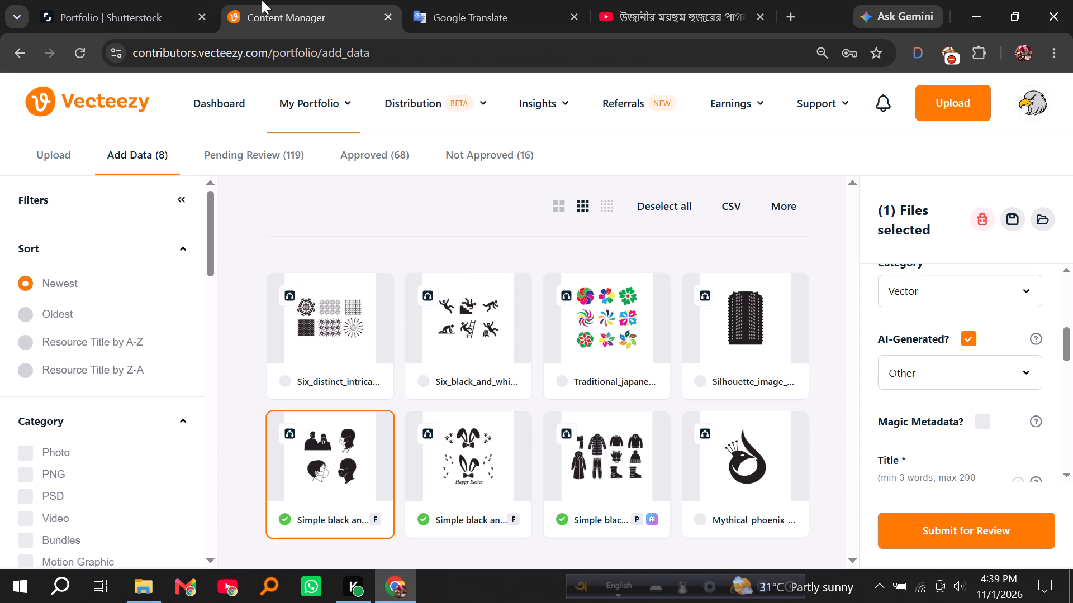
pyautogui.click(147, 0)
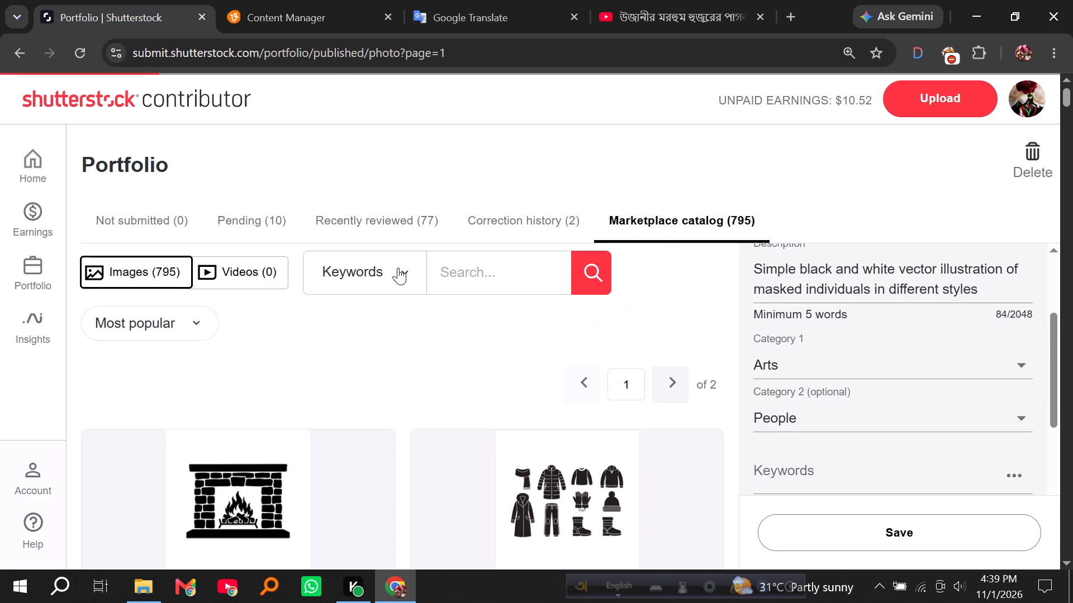
# In Google Translate, clear the lion logo text, switch the source language to Bengali and enter "ইমেজ" for translation into English.
pyautogui.click(467, 6)
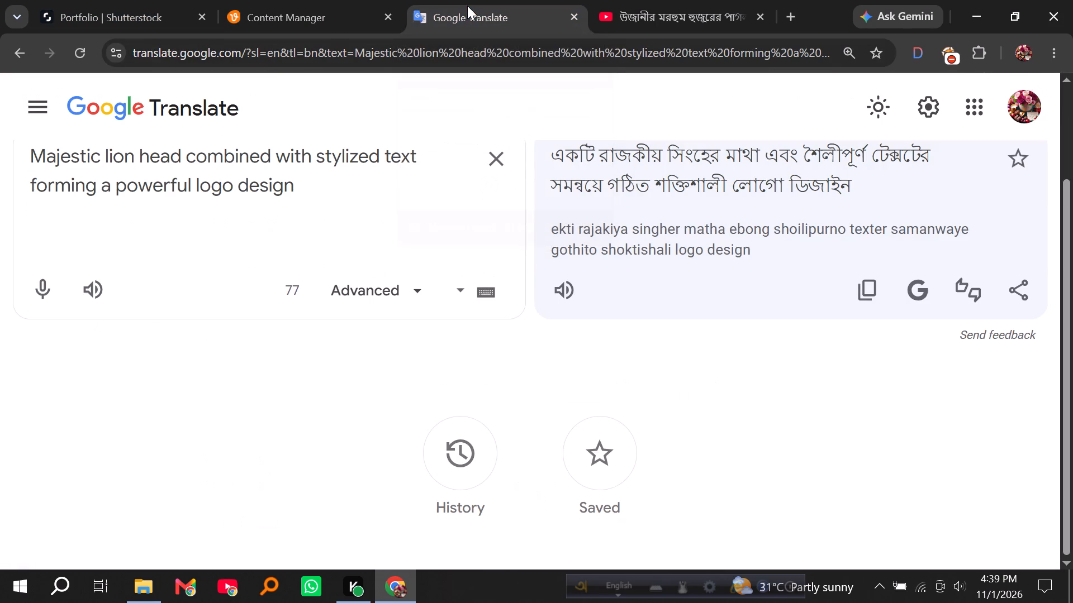
pyautogui.scroll(3, 469, 196)
pyautogui.click(500, 276)
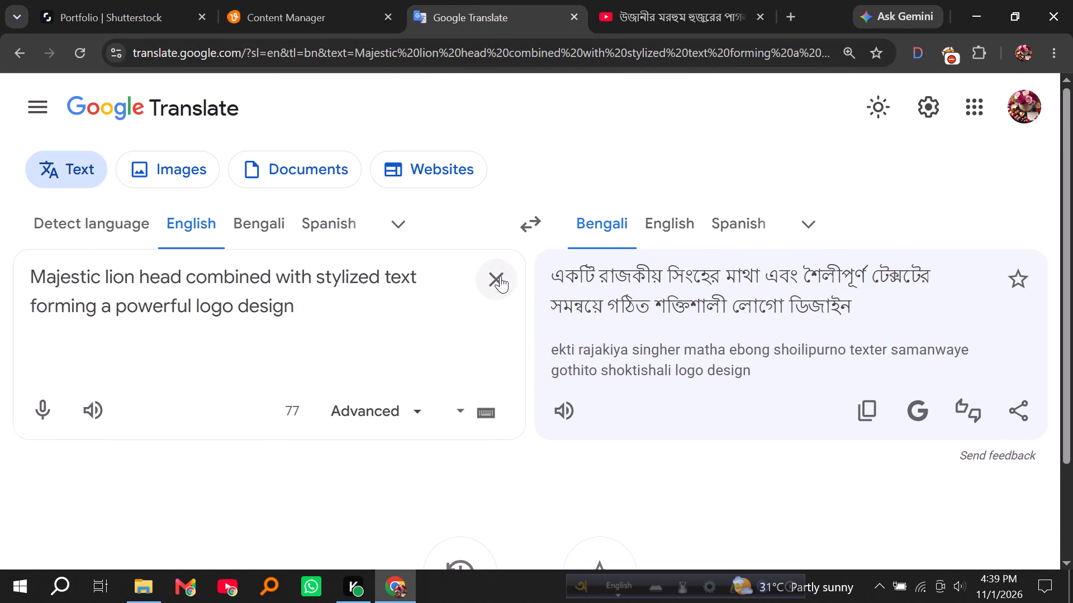
pyautogui.click(284, 221)
pyautogui.write('siluyet imeg')
pyautogui.press('space')
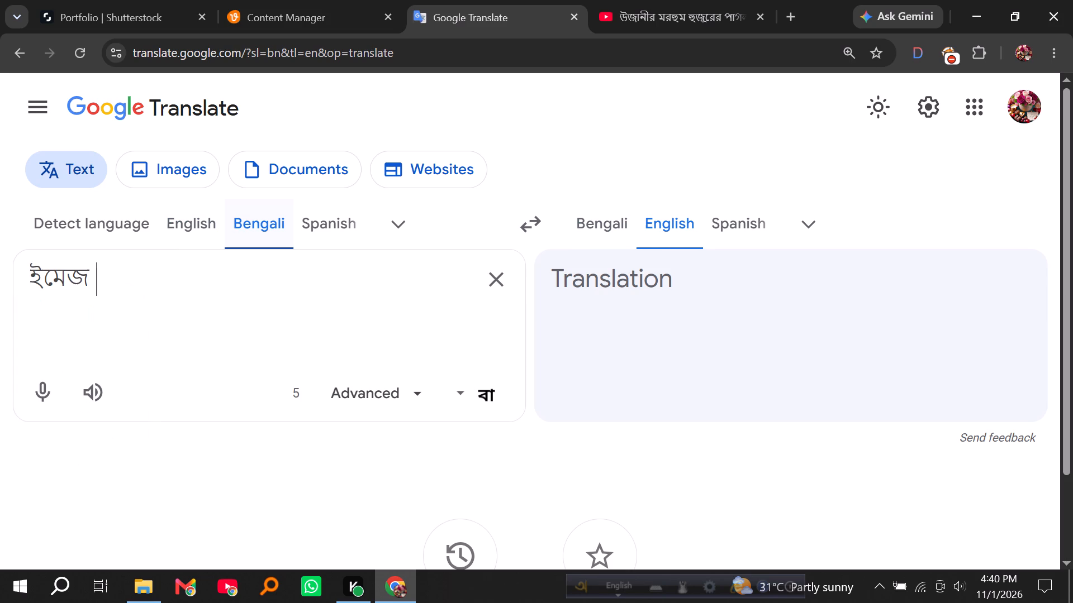
pyautogui.press('Up')
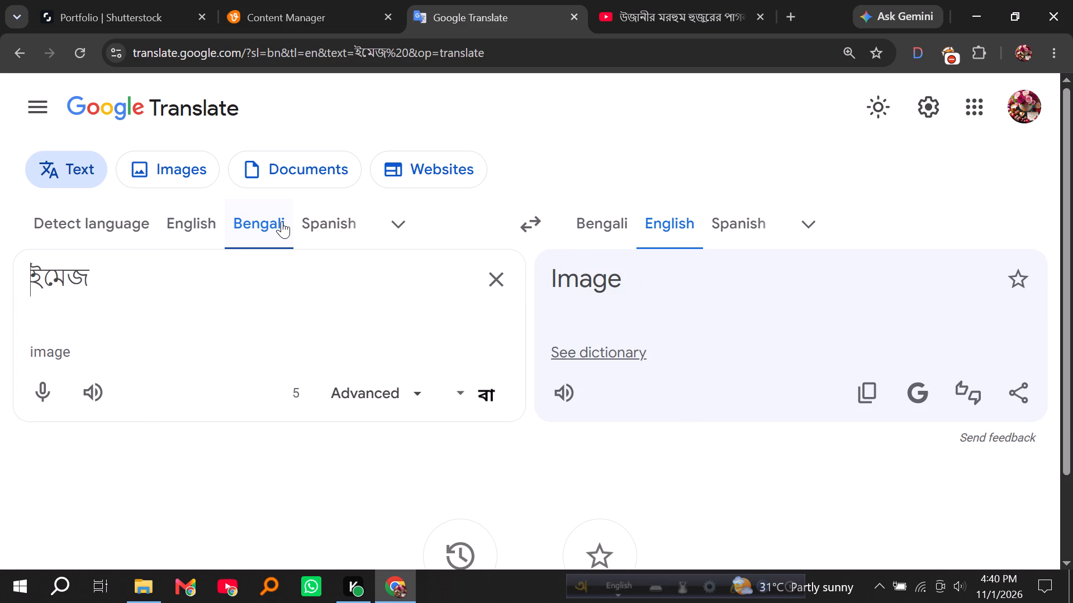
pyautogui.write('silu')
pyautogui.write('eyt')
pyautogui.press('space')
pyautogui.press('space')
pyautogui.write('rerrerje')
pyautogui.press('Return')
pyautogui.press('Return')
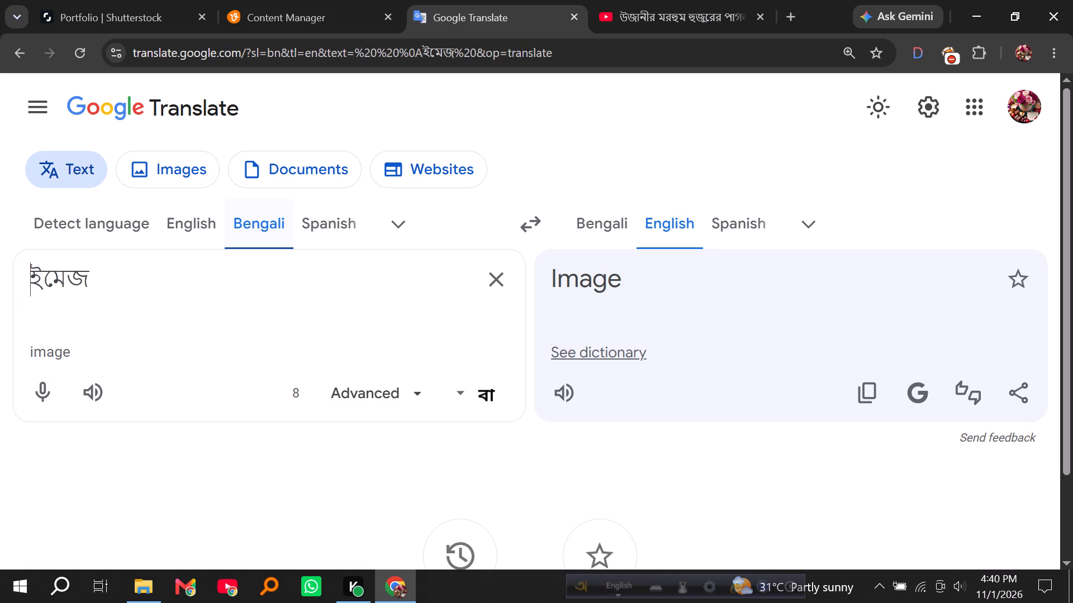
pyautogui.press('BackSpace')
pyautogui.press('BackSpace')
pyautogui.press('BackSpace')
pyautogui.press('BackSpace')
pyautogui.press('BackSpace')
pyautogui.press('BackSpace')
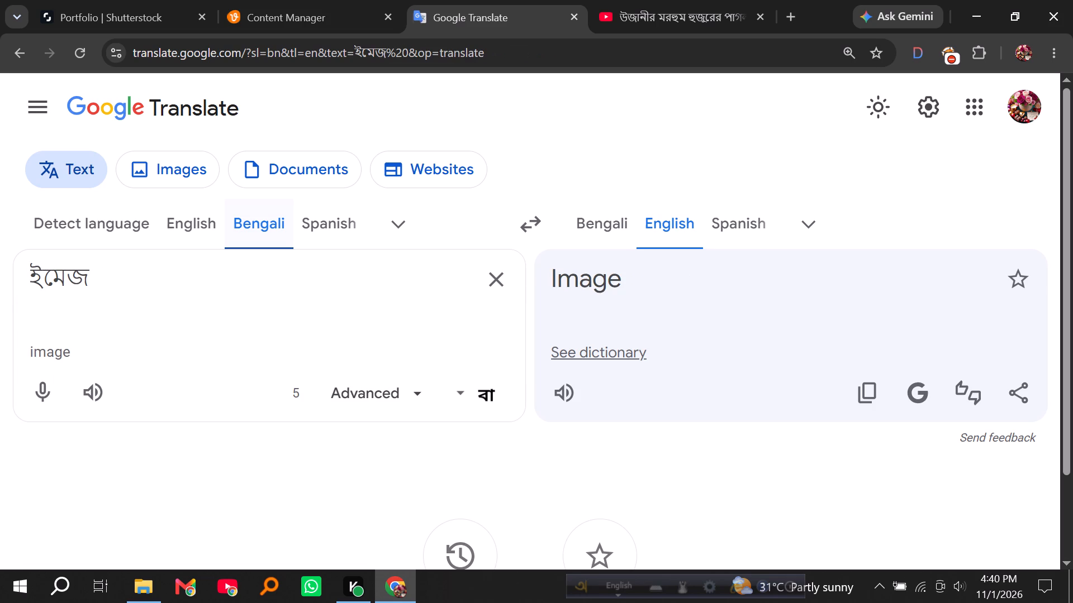
# Insert "সিলুয়েট" before "ইমেজ" in the Bengali source text and select the whole phrase.
pyautogui.write('si')
pyautogui.write('lu')
pyautogui.write('yet')
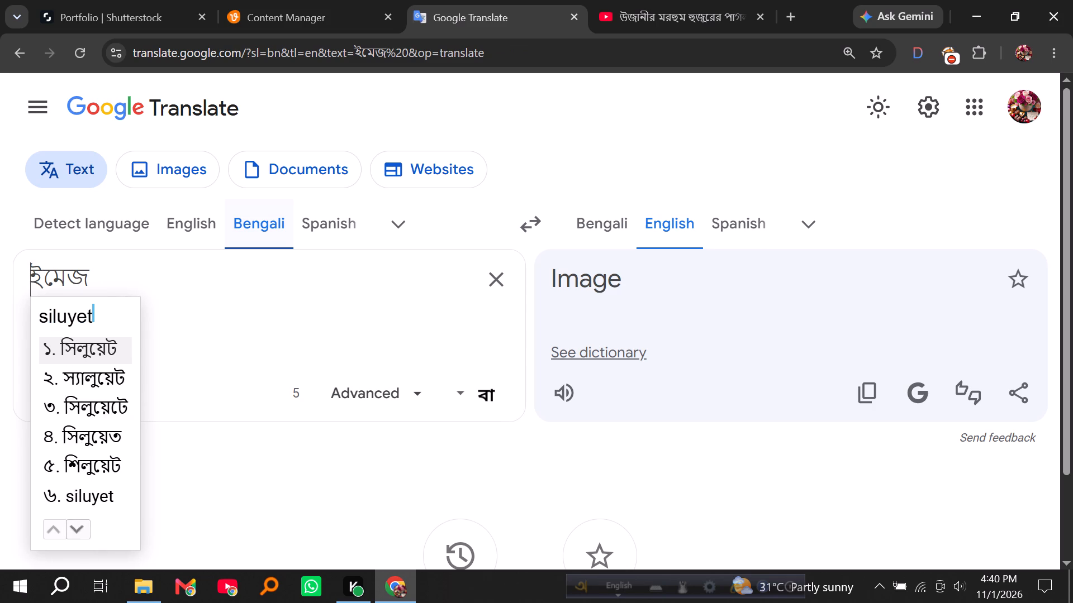
pyautogui.press('space')
pyautogui.hotkey('ctrl', 'a')
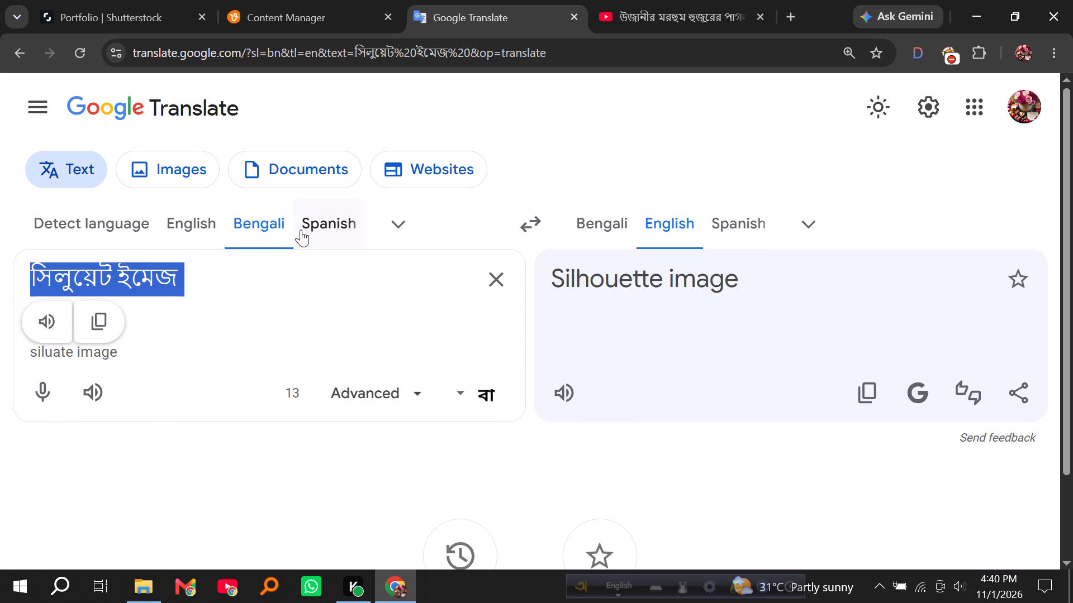
# Copy the English translation "Silhouette image" and search the Shutterstock marketplace catalog keywords for it.
pyautogui.click(443, 300)
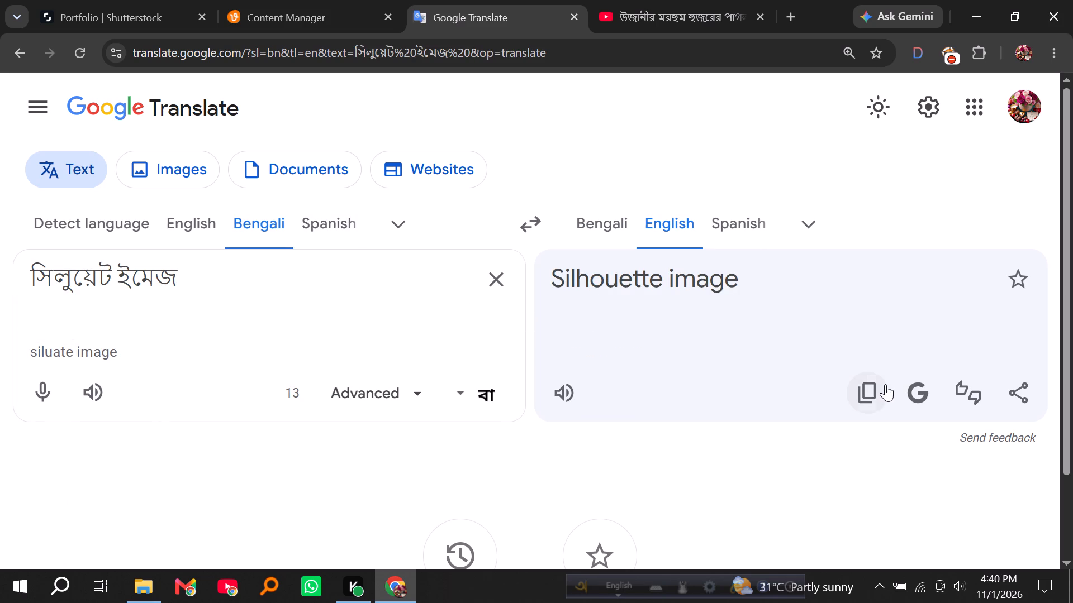
pyautogui.click(867, 387)
pyautogui.click(139, 0)
pyautogui.click(479, 265)
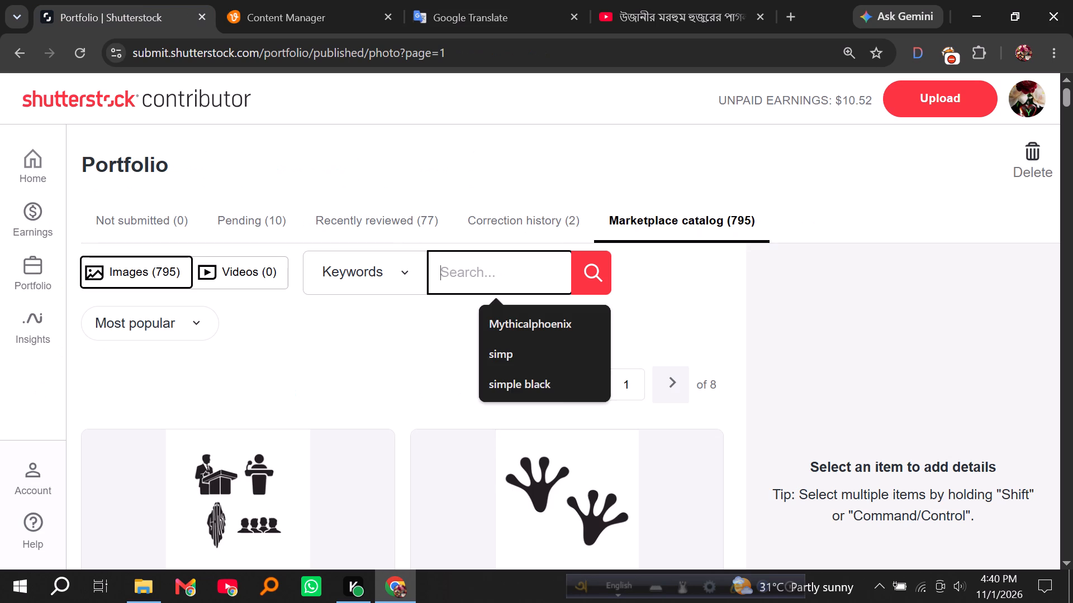
pyautogui.hotkey('ctrl', 'v')
pyautogui.press('Return')
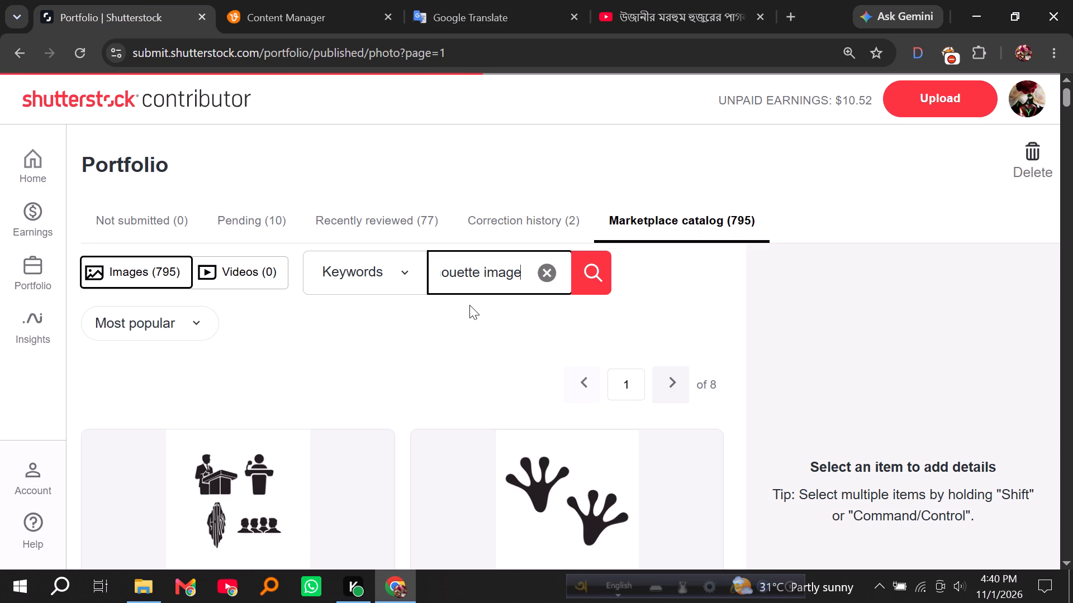
# Find the multi-story building silhouette with open windows in the Shutterstock results and copy its description.
pyautogui.scroll(-2, 526, 337)
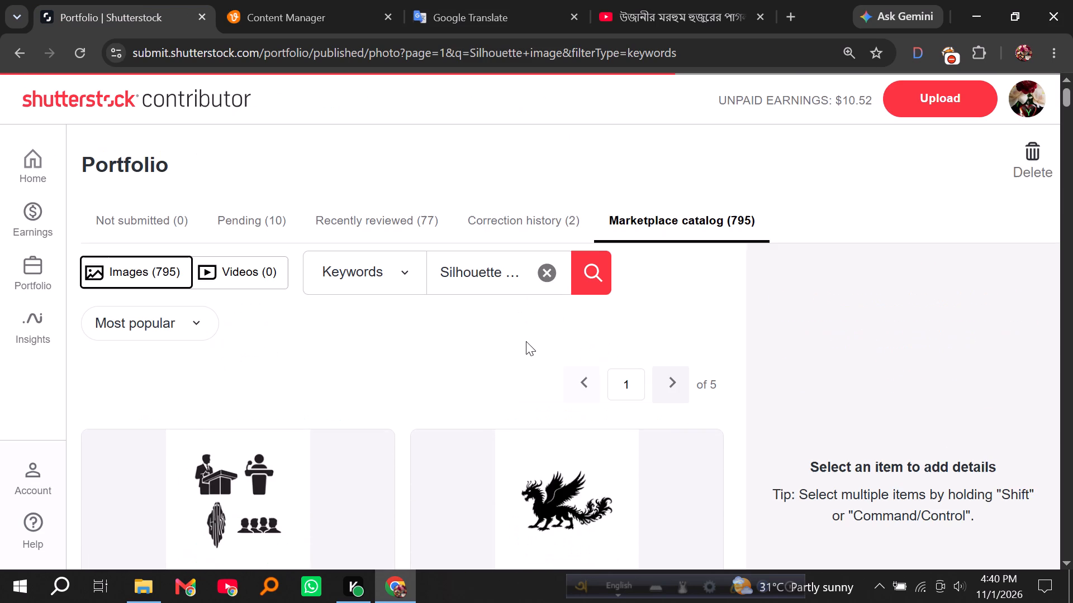
pyautogui.scroll(-8, 526, 341)
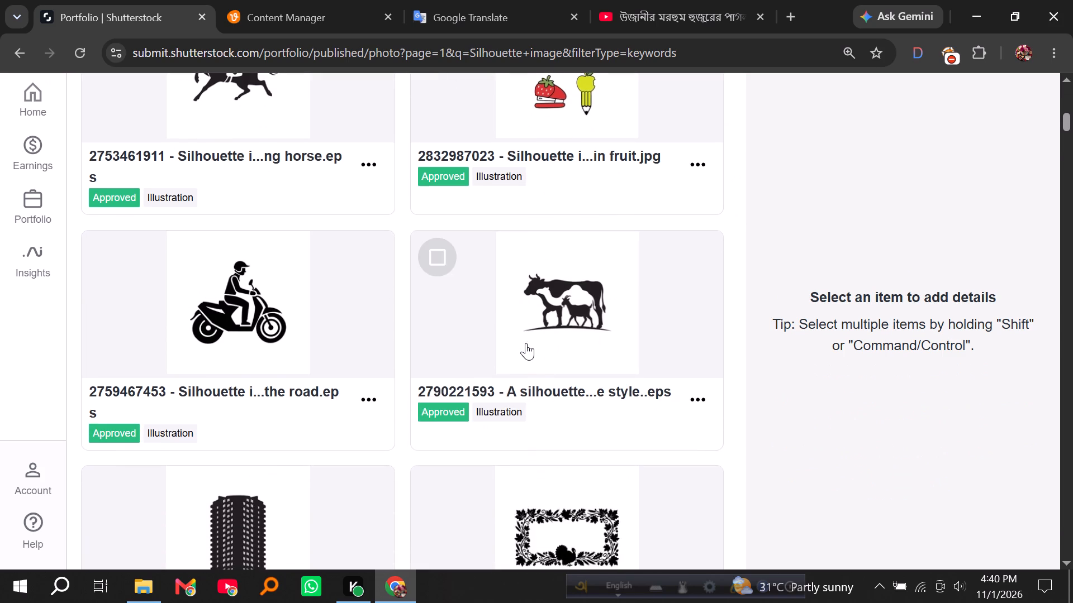
pyautogui.scroll(1, 526, 343)
pyautogui.scroll(-3, 526, 343)
pyautogui.click(322, 357)
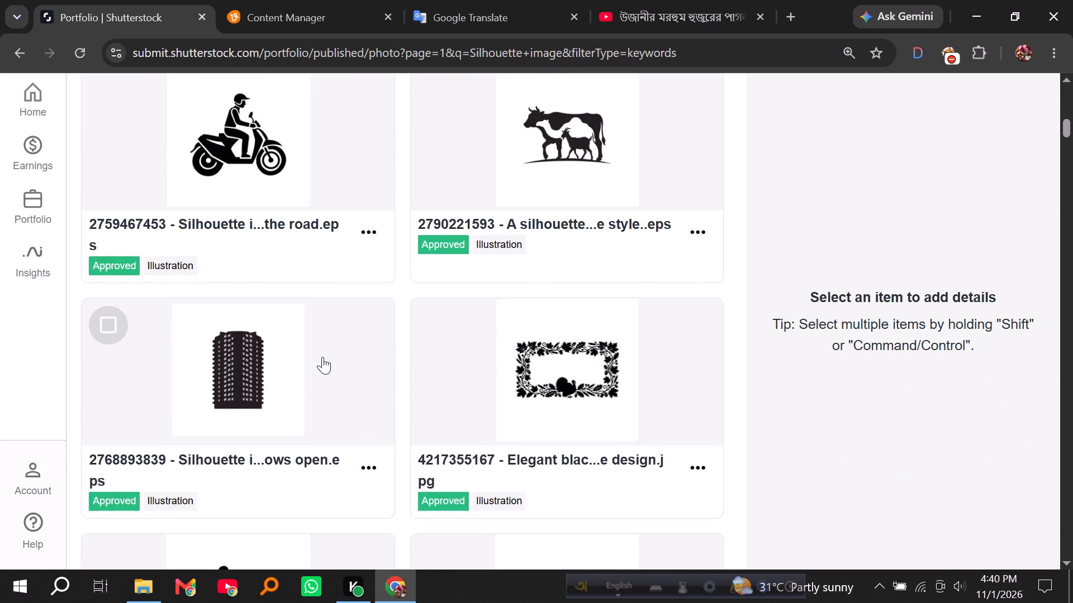
pyautogui.tripleClick(828, 305)
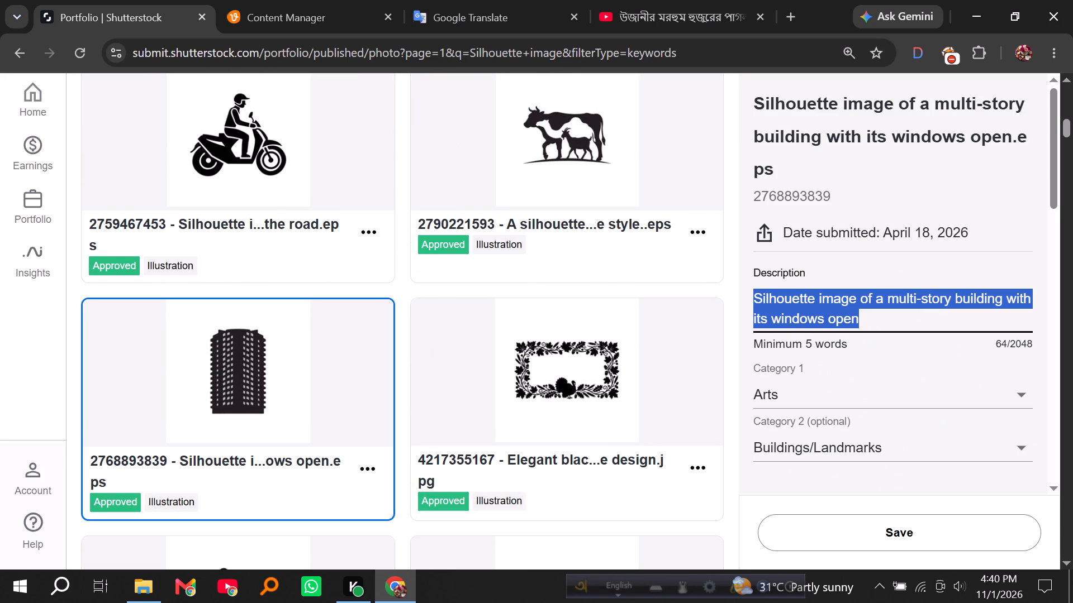
pyautogui.hotkey('ctrl', 'c')
# In Vecteezy, set the building silhouette file's license to Free and its title to "Silhouette image of a multi-story building with its windows open".
pyautogui.click(308, 0)
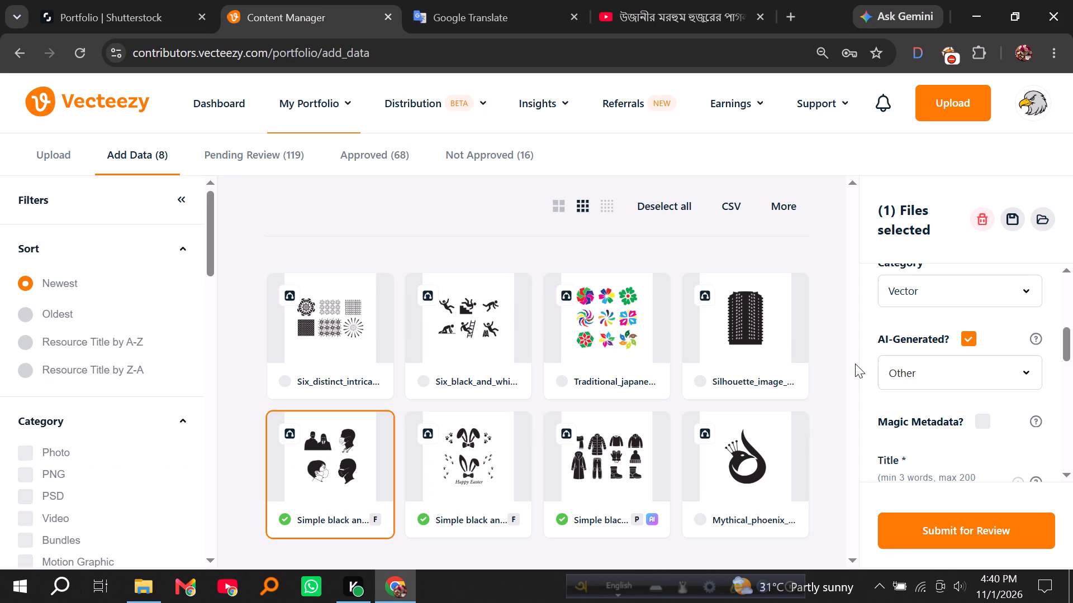
pyautogui.click(766, 323)
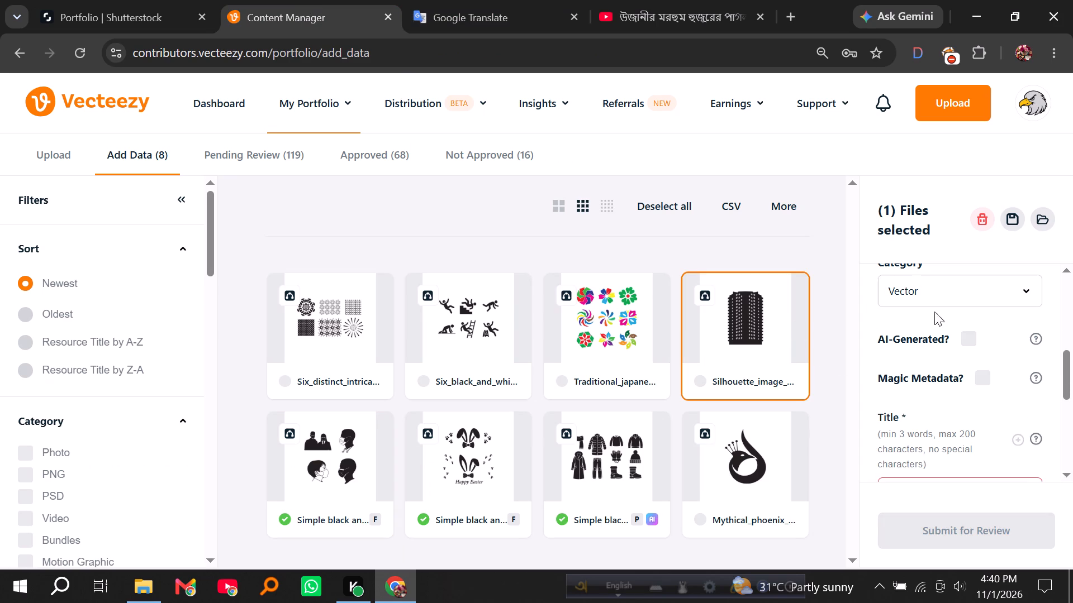
pyautogui.scroll(2, 966, 339)
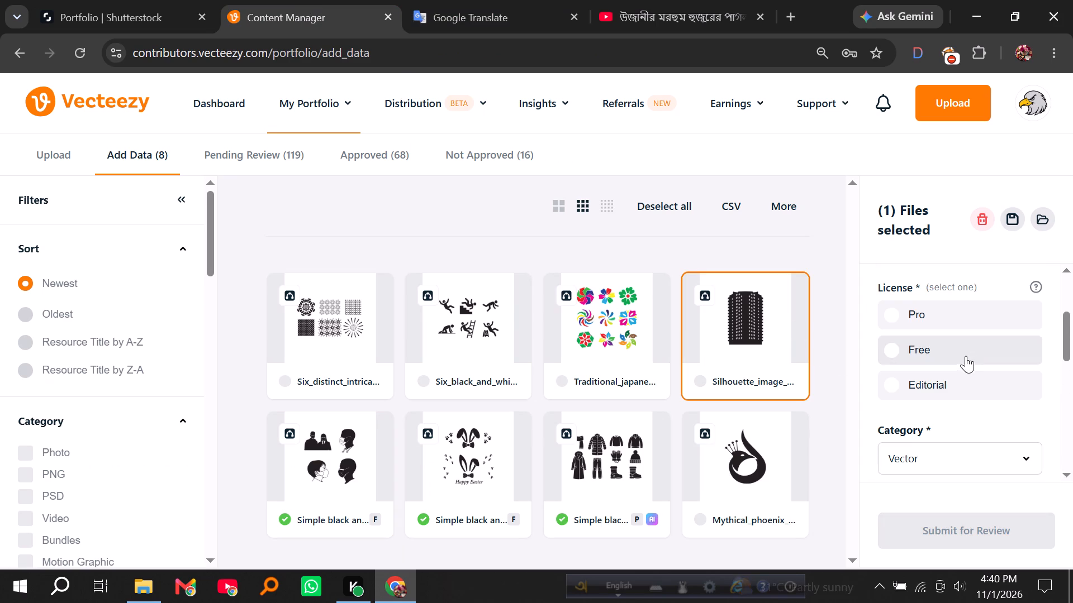
pyautogui.click(960, 350)
pyautogui.scroll(-5, 956, 361)
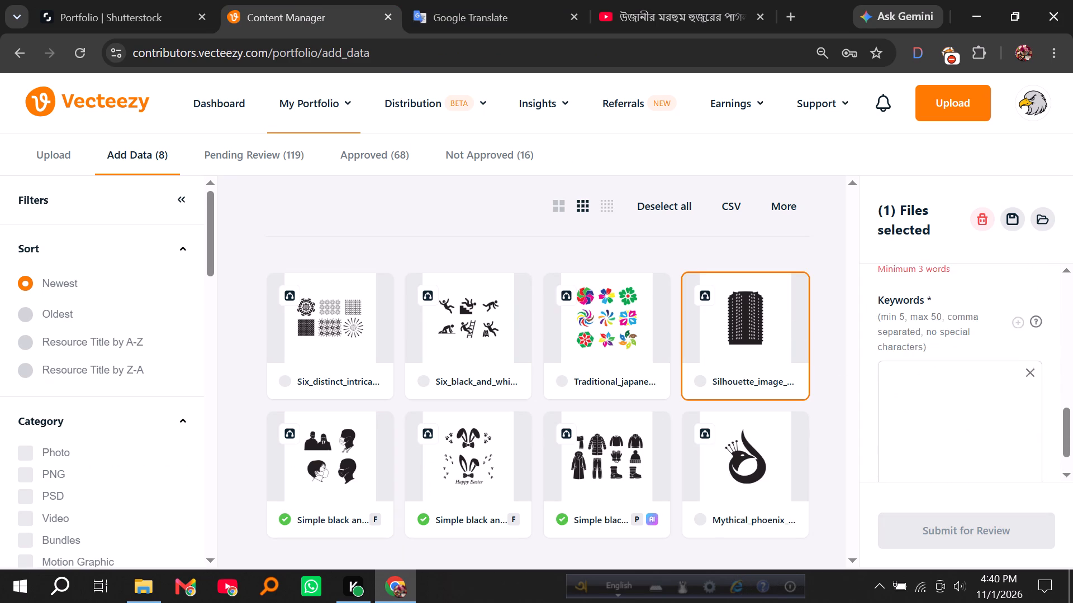
pyautogui.scroll(1, 934, 320)
pyautogui.moveTo(935, 326); pyautogui.dragTo(854, 319)
pyautogui.hotkey('ctrl', 'v')
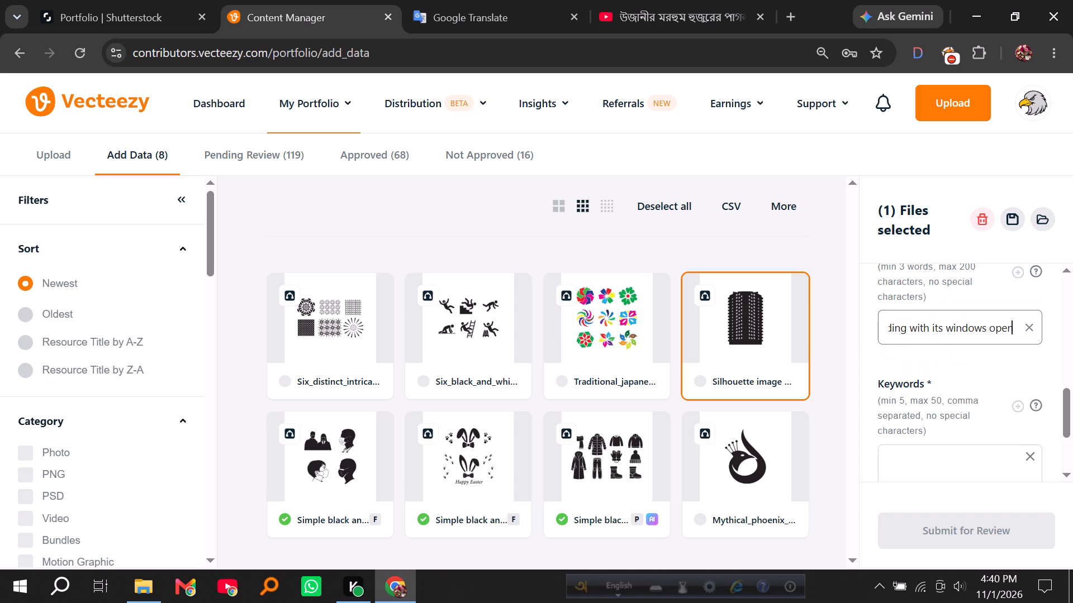
# Copy the building design's Shutterstock keywords into its Vecteezy file, remove the keyword "vector" and save the file's data.
pyautogui.scroll(-2, 933, 366)
pyautogui.click(932, 374)
pyautogui.click(138, 0)
pyautogui.scroll(-3, 730, 371)
pyautogui.click(1013, 417)
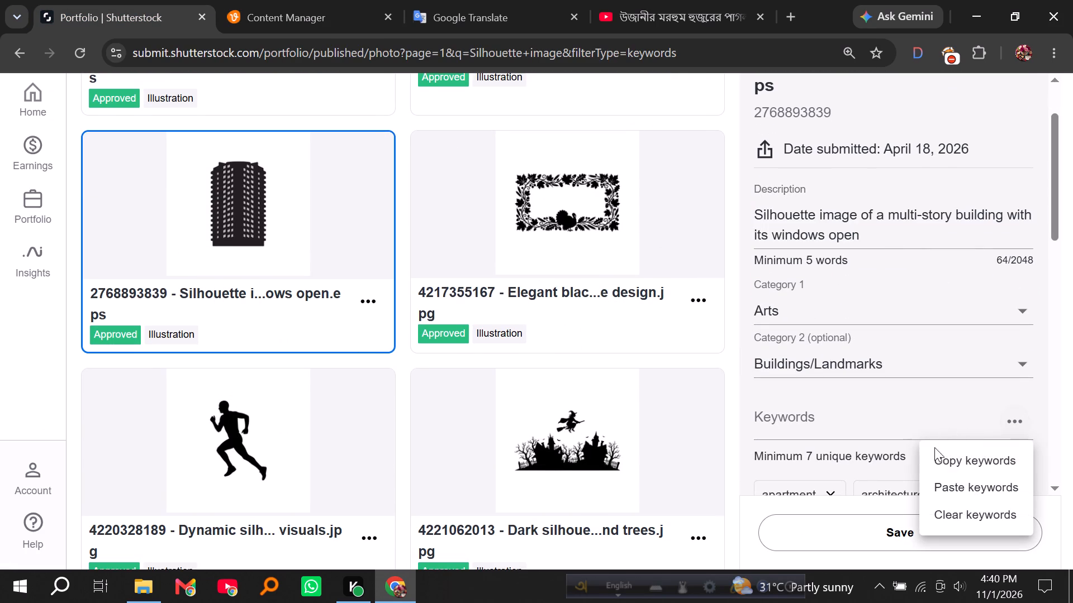
pyautogui.click(943, 456)
pyautogui.click(257, 0)
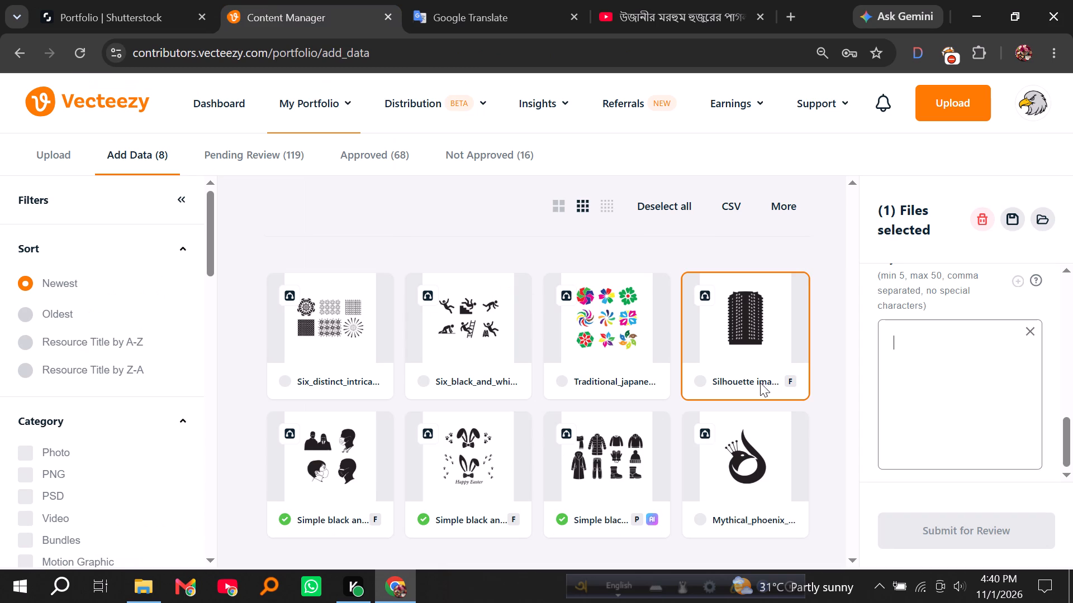
pyautogui.hotkey('ctrl', 'v')
pyautogui.scroll(-3, 968, 374)
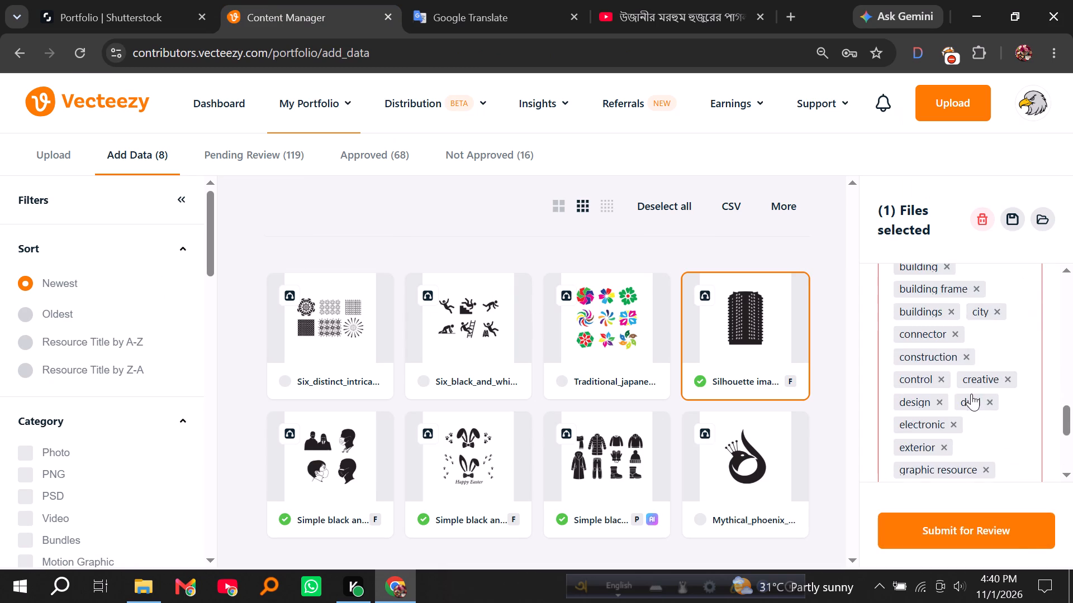
pyautogui.scroll(-3, 971, 395)
pyautogui.click(994, 406)
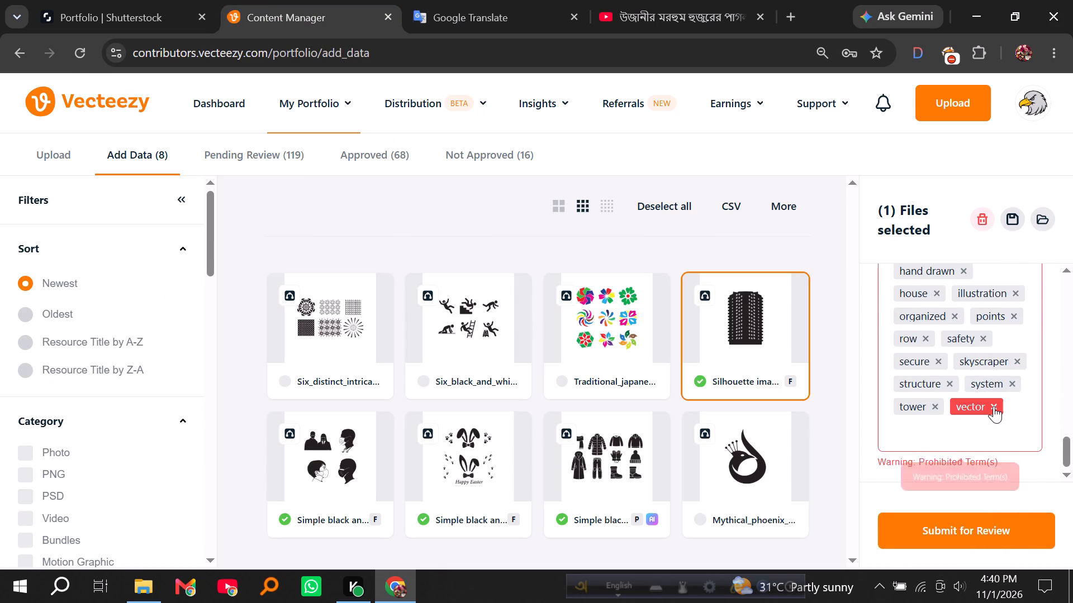
pyautogui.click(1005, 219)
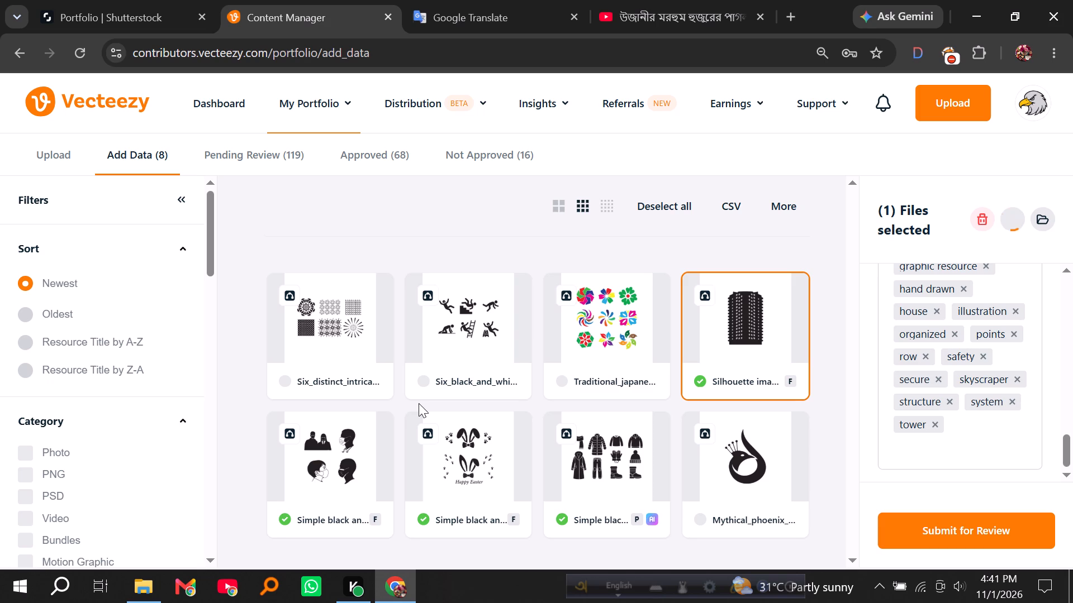
# Review the building silhouette file's metadata in Vecteezy, including its keywords, file name, license and category.
pyautogui.scroll(6, 1015, 384)
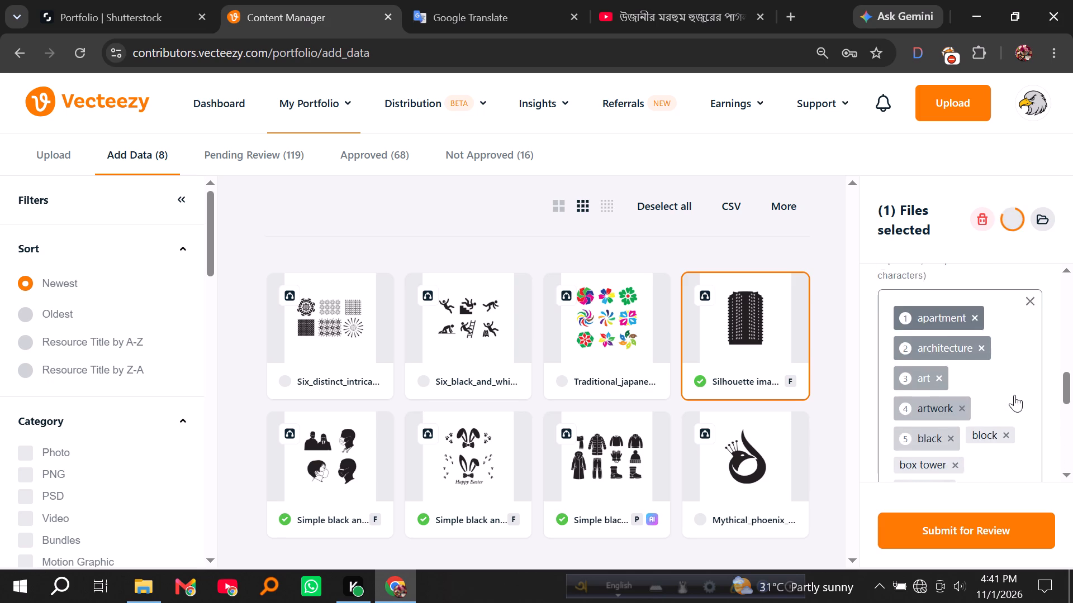
pyautogui.scroll(7, 1014, 395)
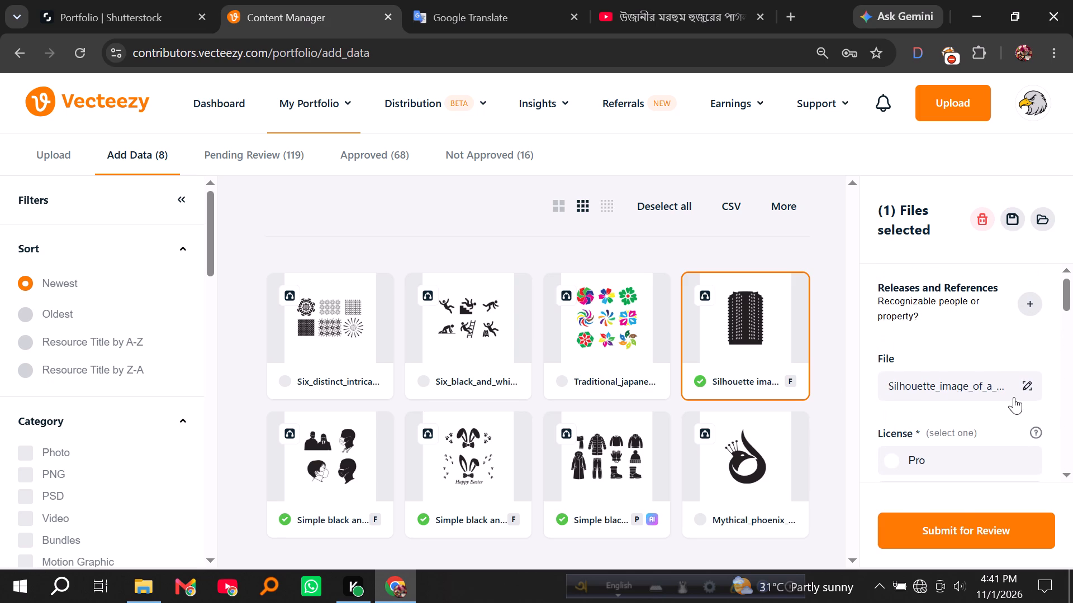
pyautogui.scroll(1, 1014, 397)
pyautogui.scroll(-2, 1014, 397)
pyautogui.scroll(-1, 735, 413)
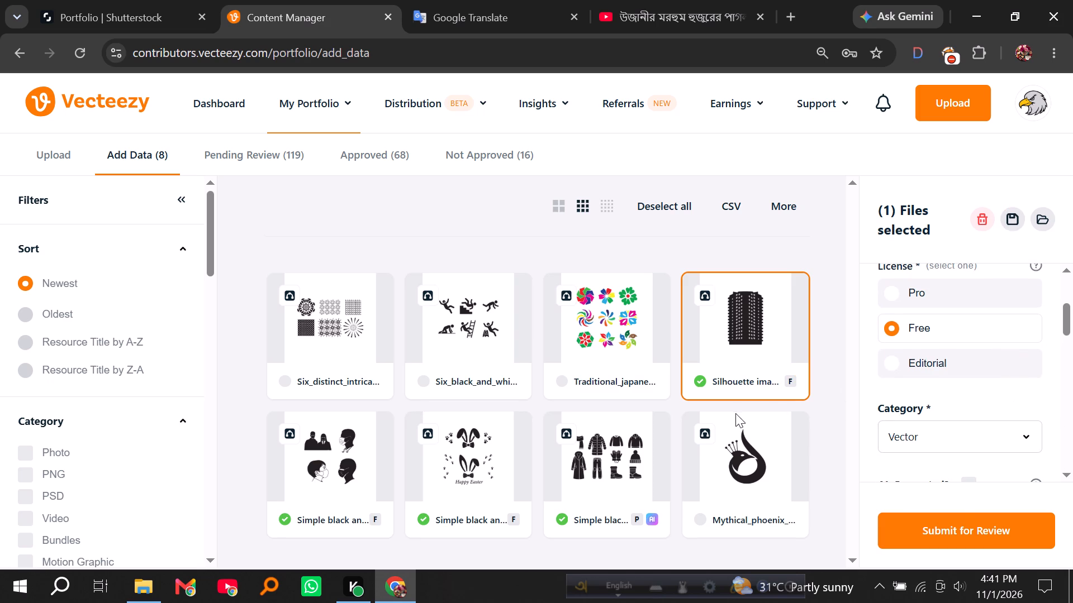
# Add the three completed "Simple black" files to the selection, submit all four for review with the guidelines statement accepted, and reload the page.
pyautogui.keyDown('ctrl'); pyautogui.click(586, 454); pyautogui.keyUp('ctrl')
pyautogui.keyDown('ctrl'); pyautogui.click(473, 457); pyautogui.keyUp('ctrl')
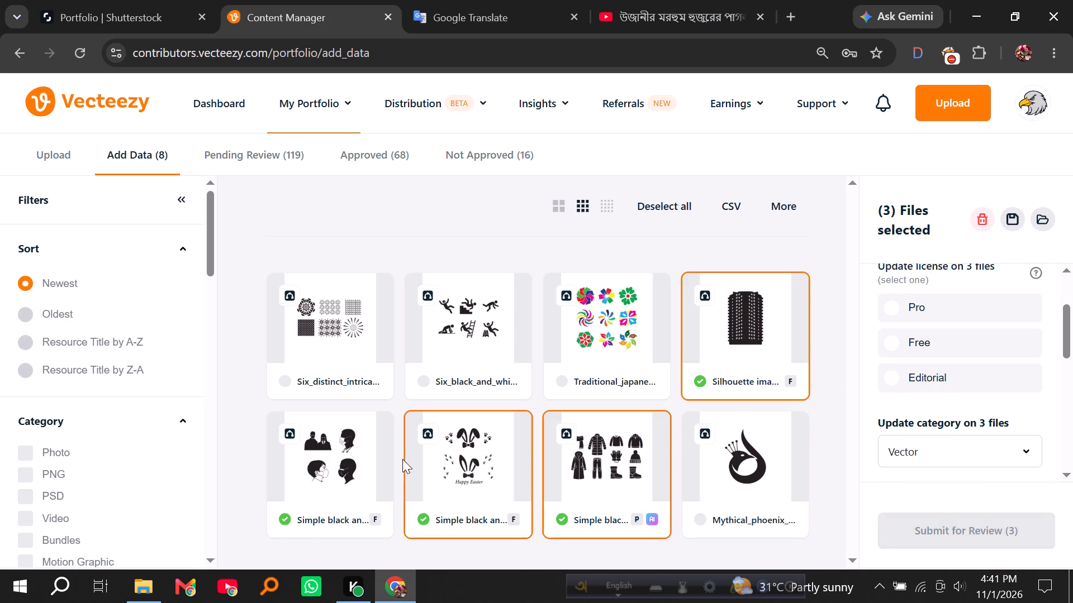
pyautogui.keyDown('ctrl'); pyautogui.click(296, 463); pyautogui.keyUp('ctrl')
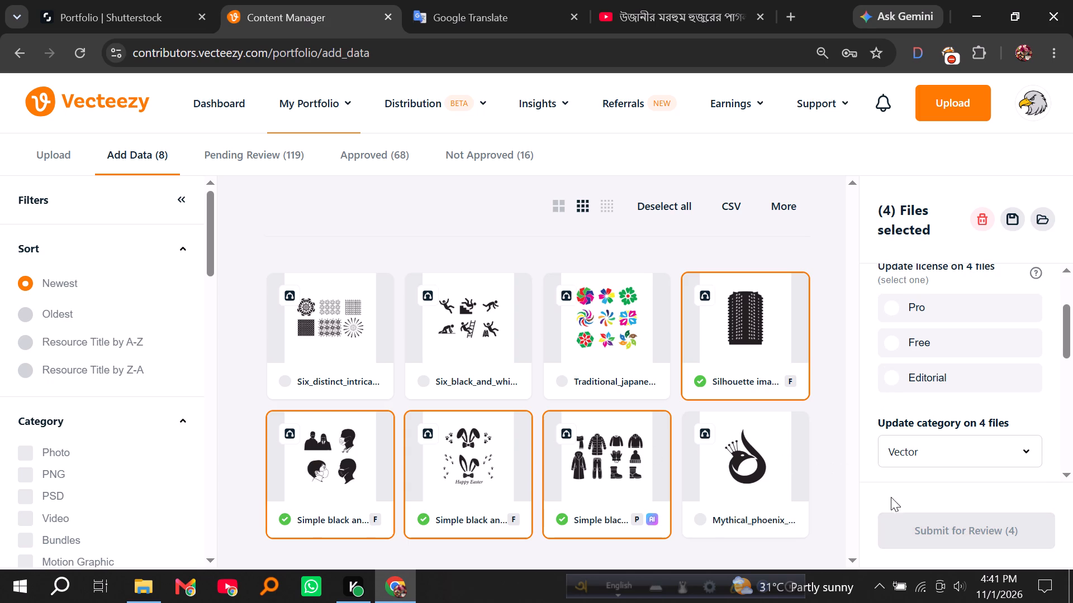
pyautogui.click(927, 530)
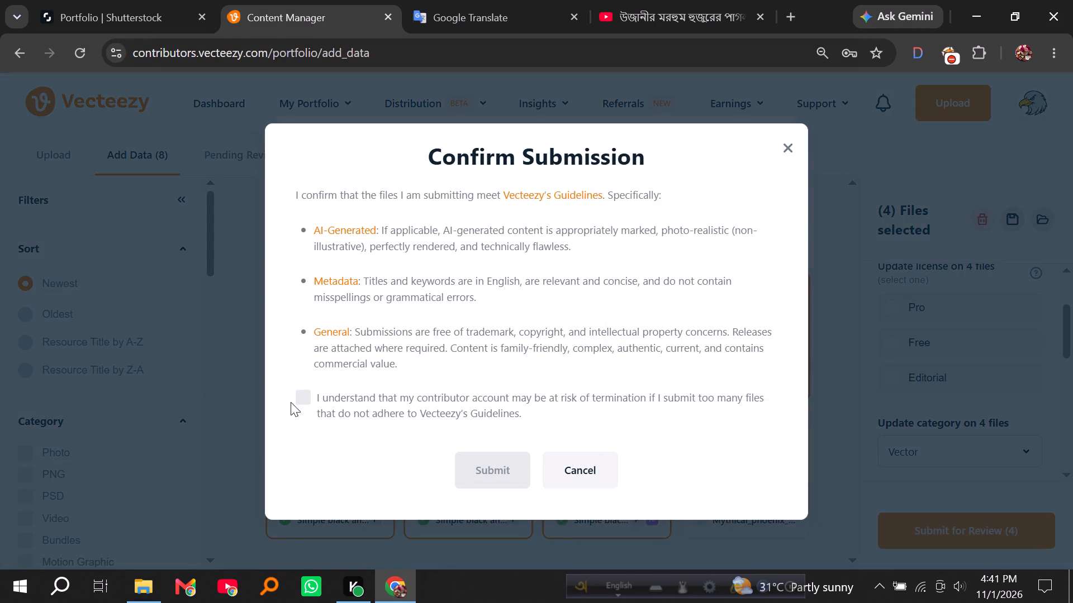
pyautogui.click(302, 394)
pyautogui.click(476, 465)
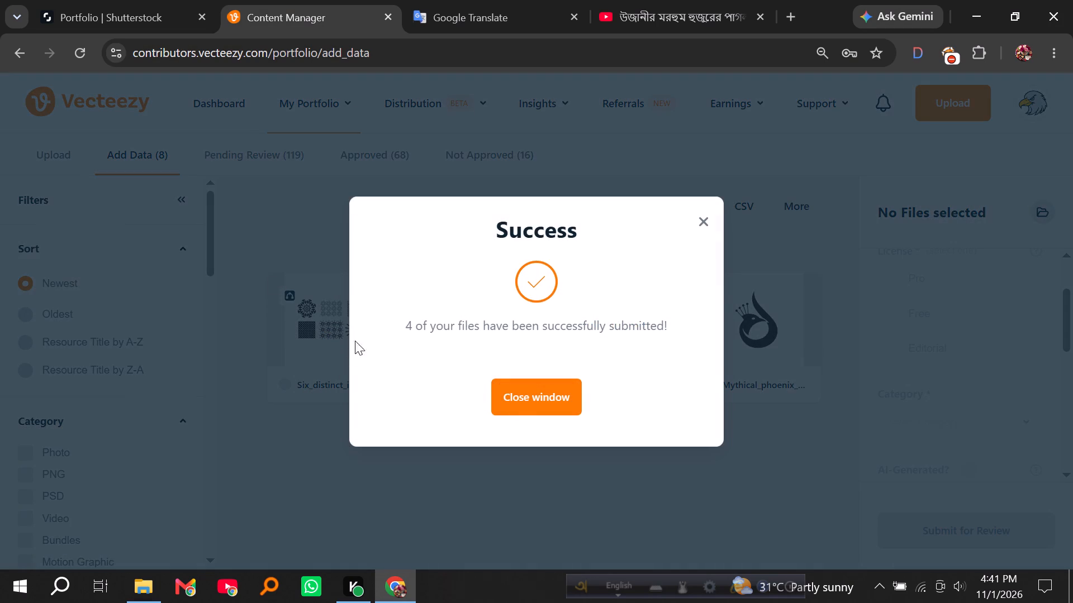
pyautogui.click(542, 401)
pyautogui.click(78, 56)
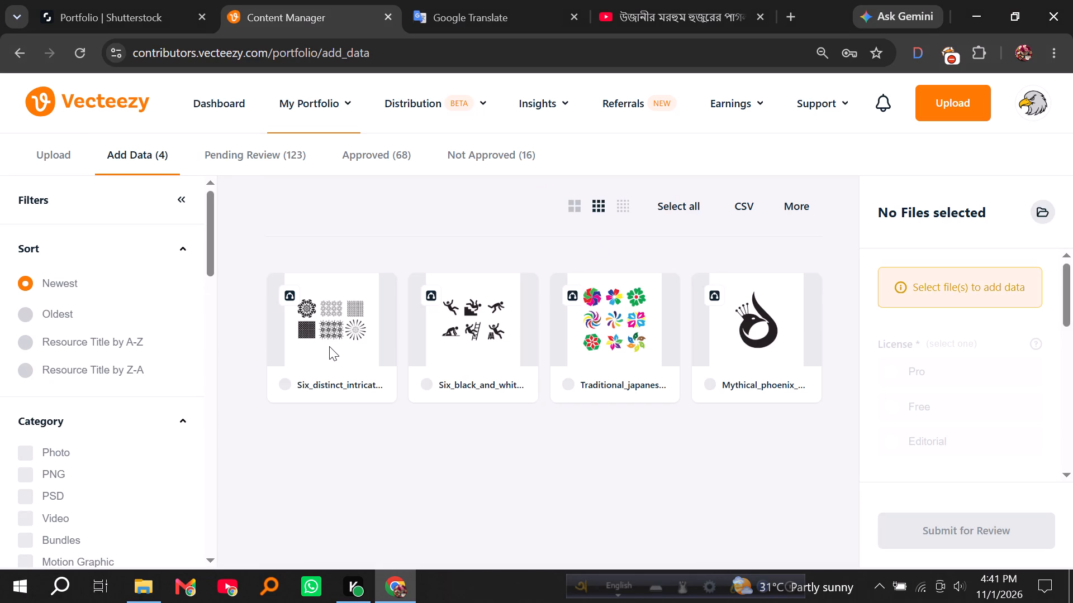
# In the Shutterstock catalog, replace the silhouette keyword search with a search for "six".
pyautogui.click(168, 0)
pyautogui.scroll(2, 411, 275)
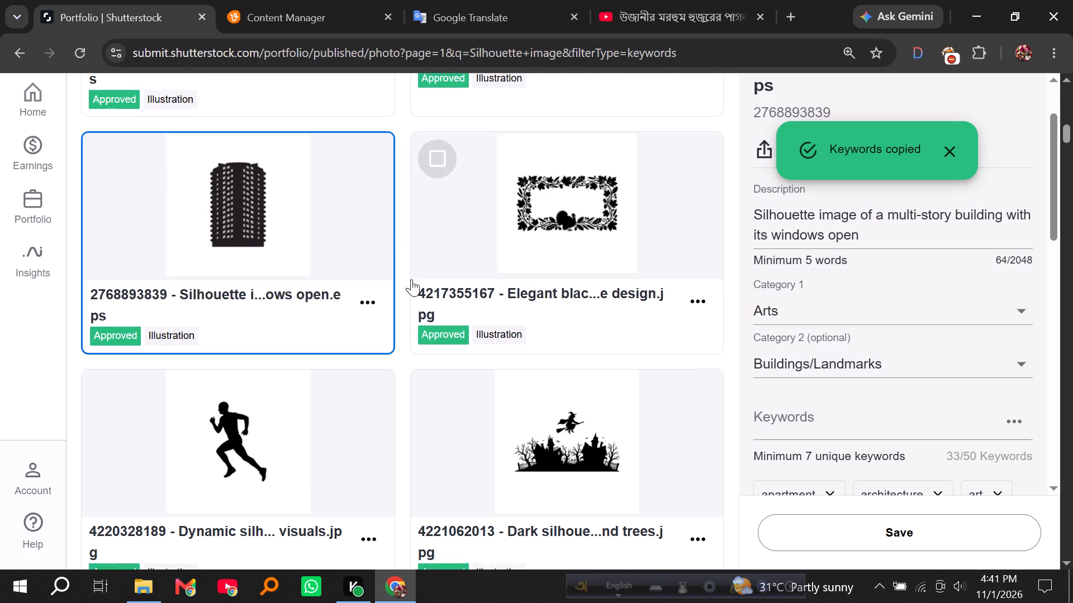
pyautogui.scroll(6, 411, 279)
pyautogui.scroll(10, 504, 329)
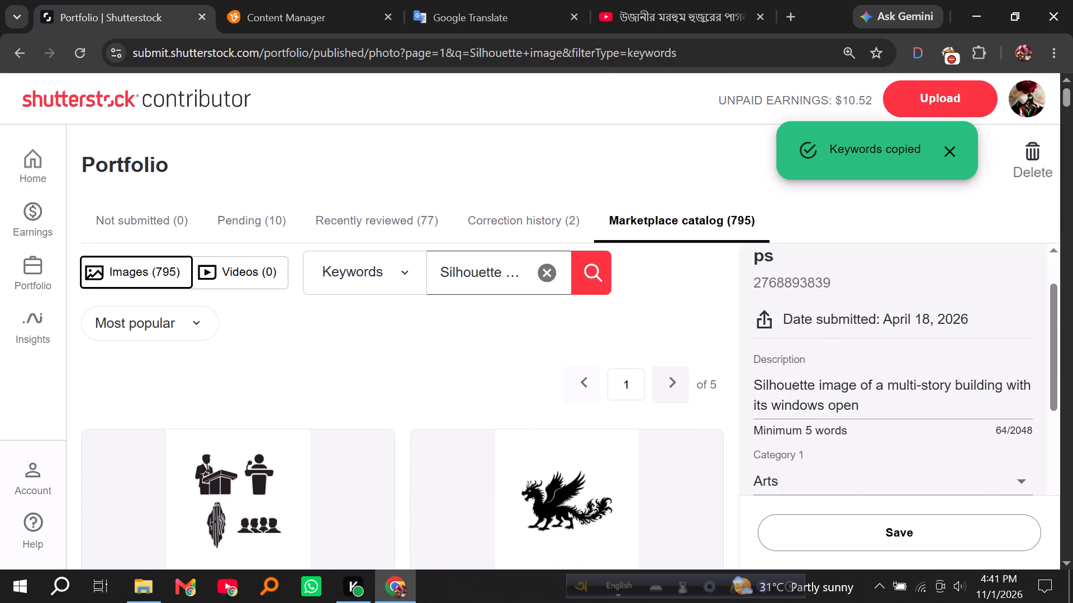
pyautogui.click(537, 271)
pyautogui.click(478, 279)
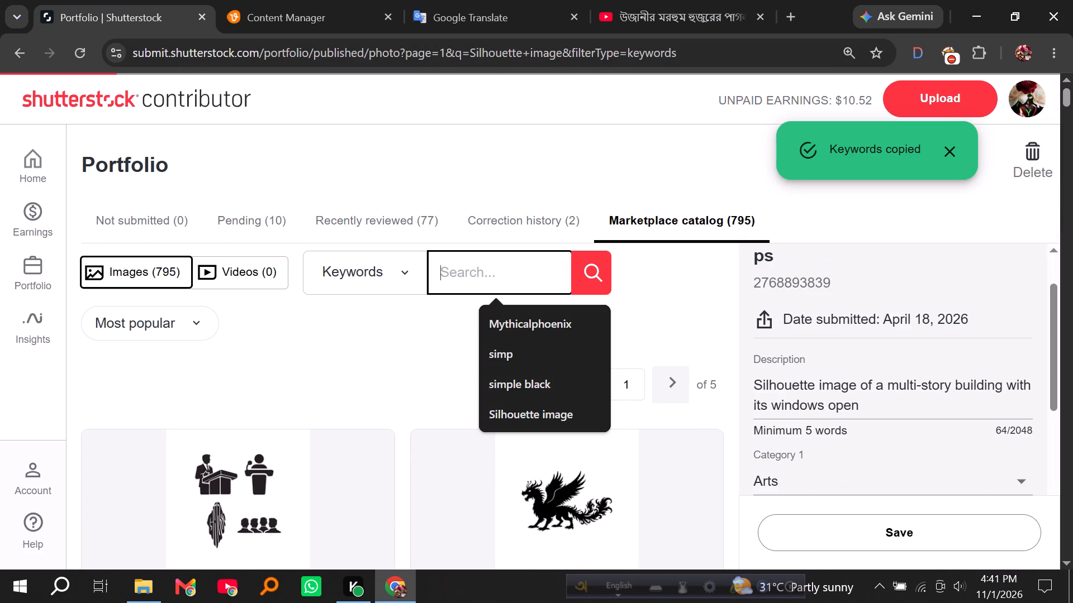
pyautogui.write('six')
pyautogui.press('Return')
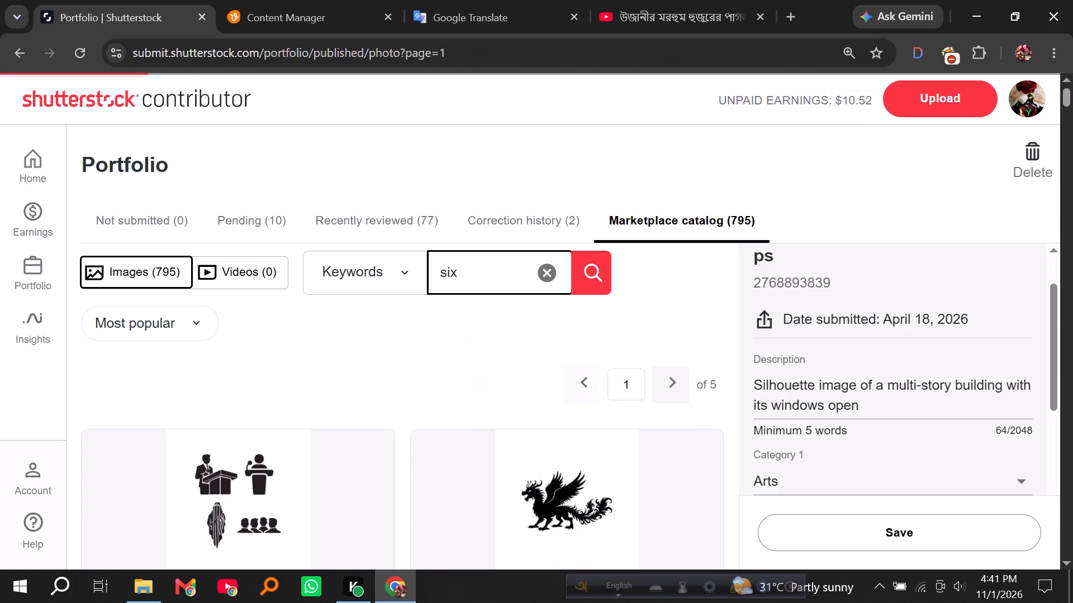
# Find the Shutterstock match for Vecteezy's six geometric designs file and copy its description, "Six distinct intricate geometric designs in black and white".
pyautogui.scroll(-3, 473, 311)
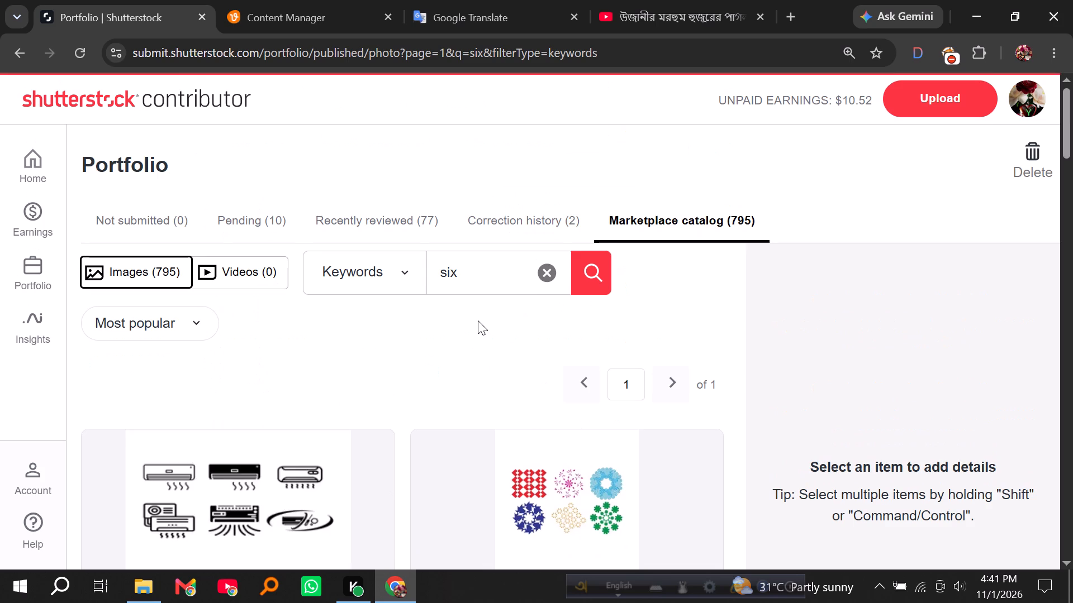
pyautogui.scroll(-4, 482, 319)
pyautogui.click(296, 0)
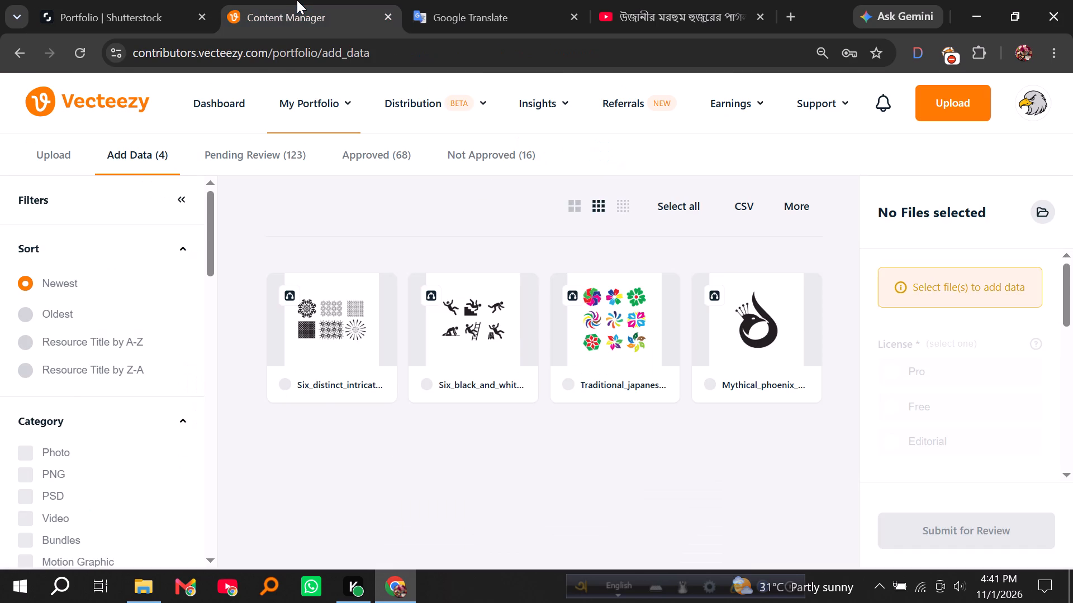
pyautogui.click(129, 0)
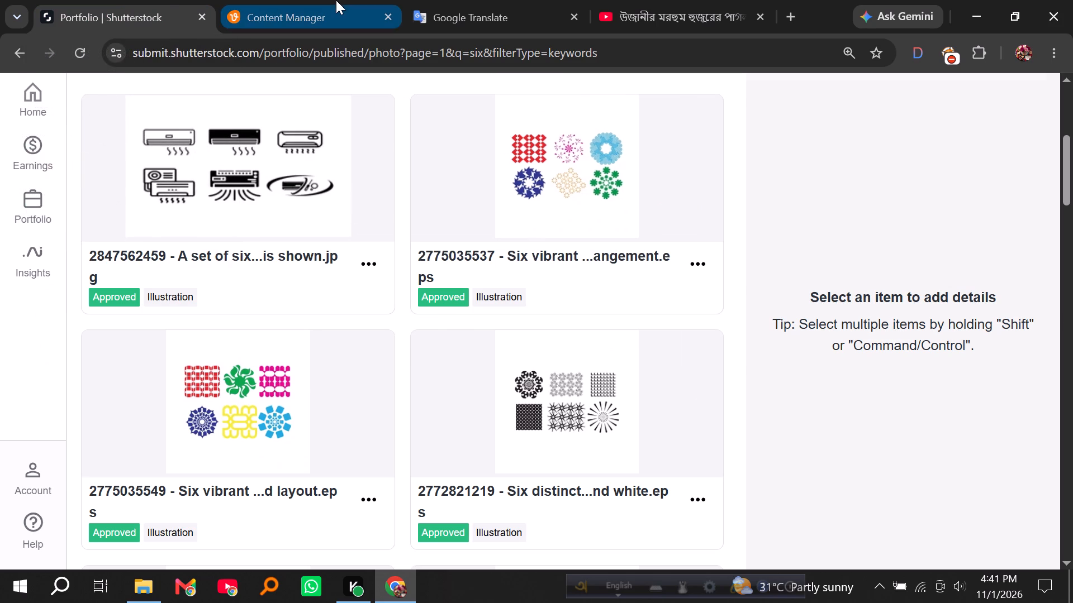
pyautogui.click(336, 0)
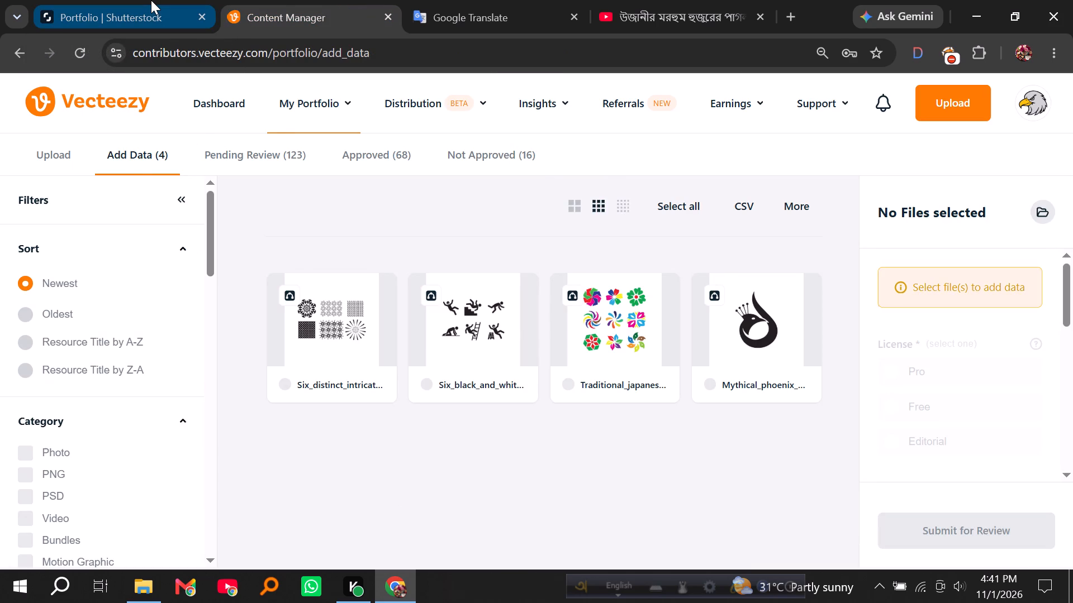
pyautogui.click(151, 0)
pyautogui.click(303, 0)
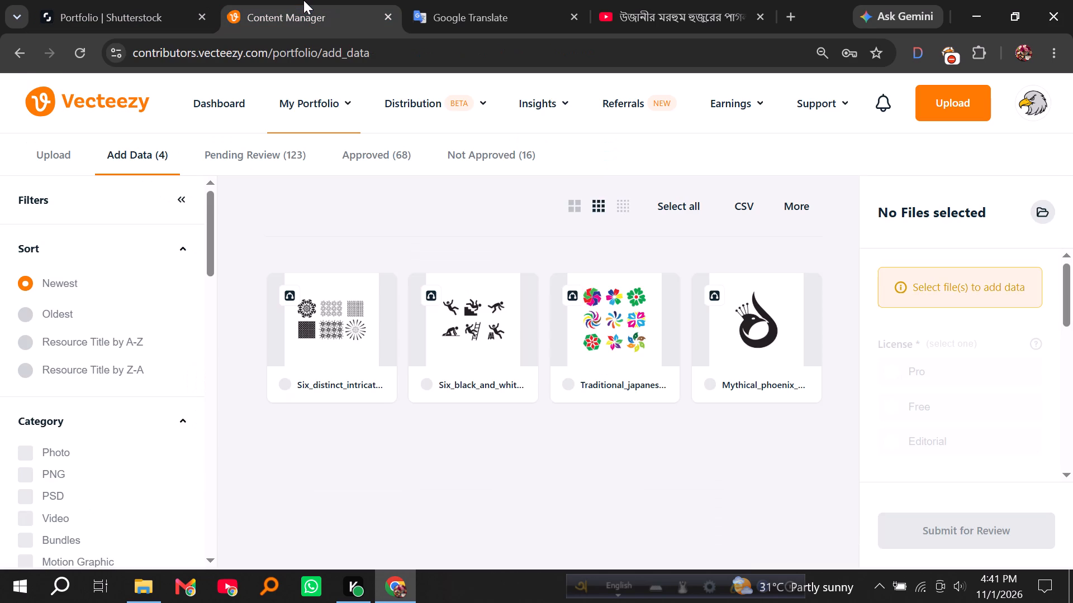
pyautogui.click(158, 0)
pyautogui.scroll(-1, 506, 405)
pyautogui.click(580, 334)
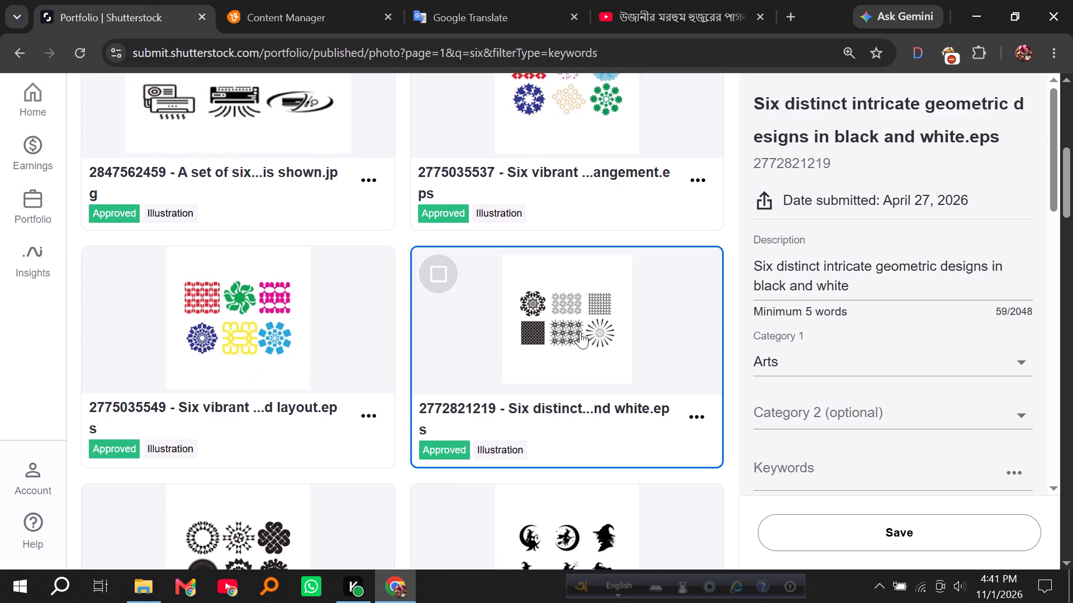
pyautogui.tripleClick(844, 272)
pyautogui.hotkey('ctrl', 'c')
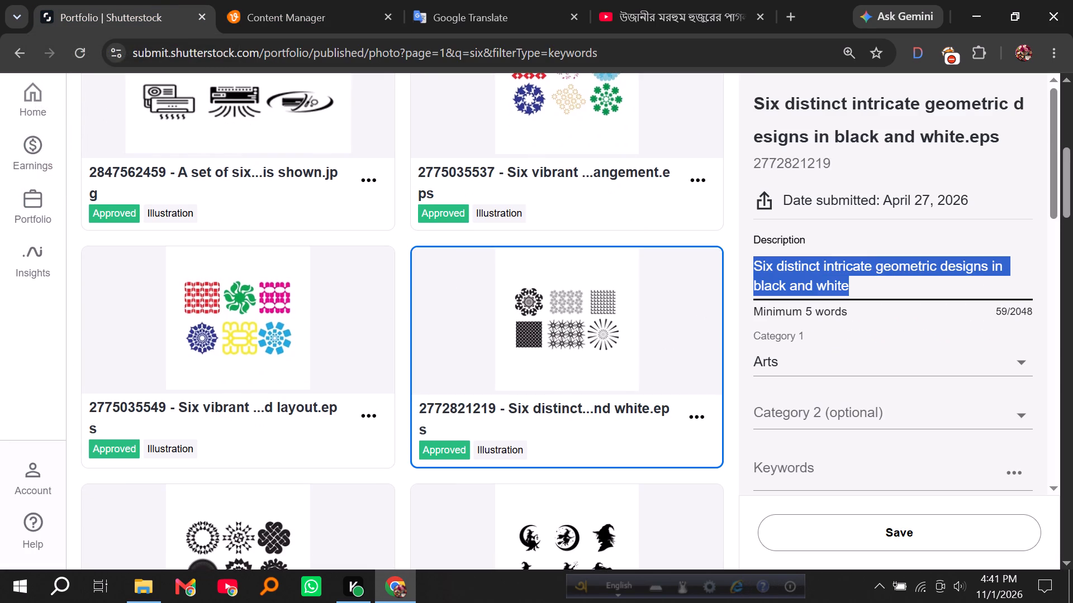
# In Vecteezy, give the six geometric designs file the Free license and replace its title with the copied description.
pyautogui.click(336, 0)
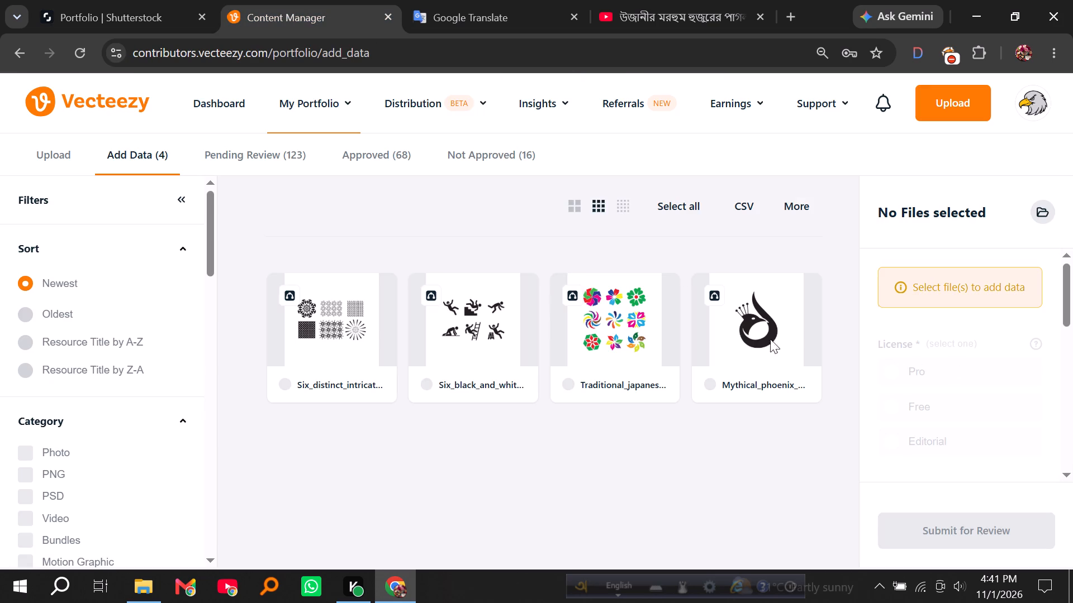
pyautogui.click(326, 314)
pyautogui.scroll(-1, 1050, 379)
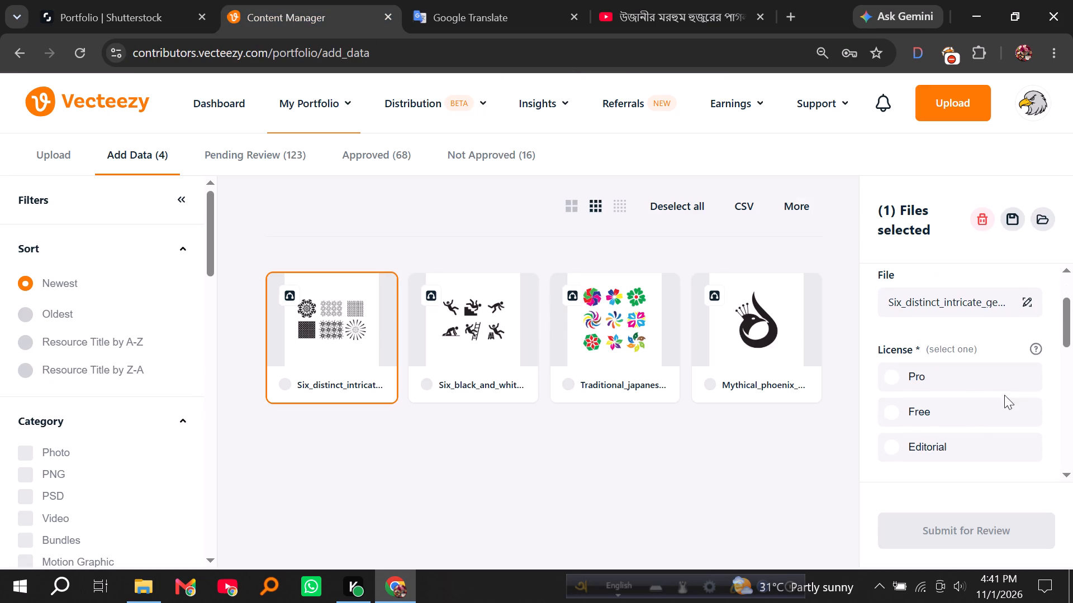
pyautogui.click(972, 412)
pyautogui.scroll(-2, 972, 412)
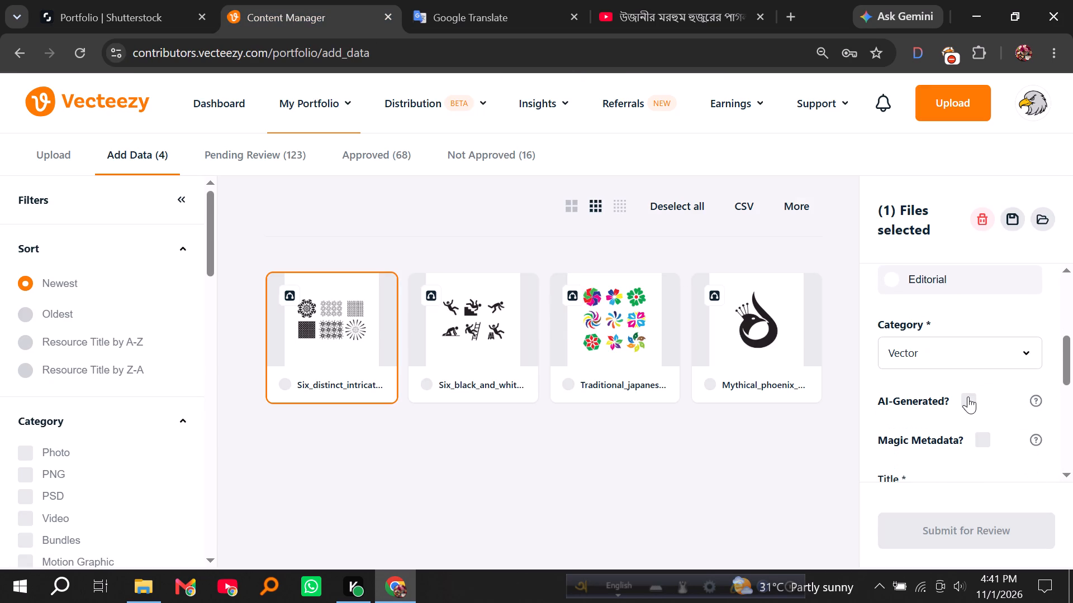
pyautogui.scroll(-2, 968, 396)
pyautogui.moveTo(957, 391); pyautogui.dragTo(845, 387)
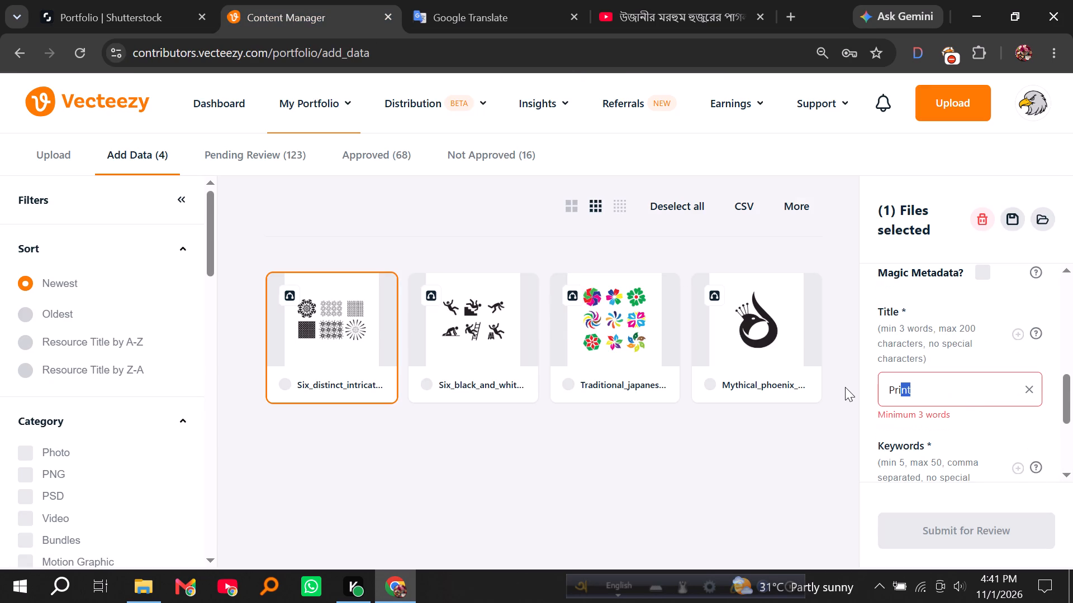
pyautogui.hotkey('ctrl', 'v')
# Copy the geometric designs' Shutterstock keywords into the keywords of the matching Vecteezy file.
pyautogui.scroll(-2, 945, 374)
pyautogui.click(951, 386)
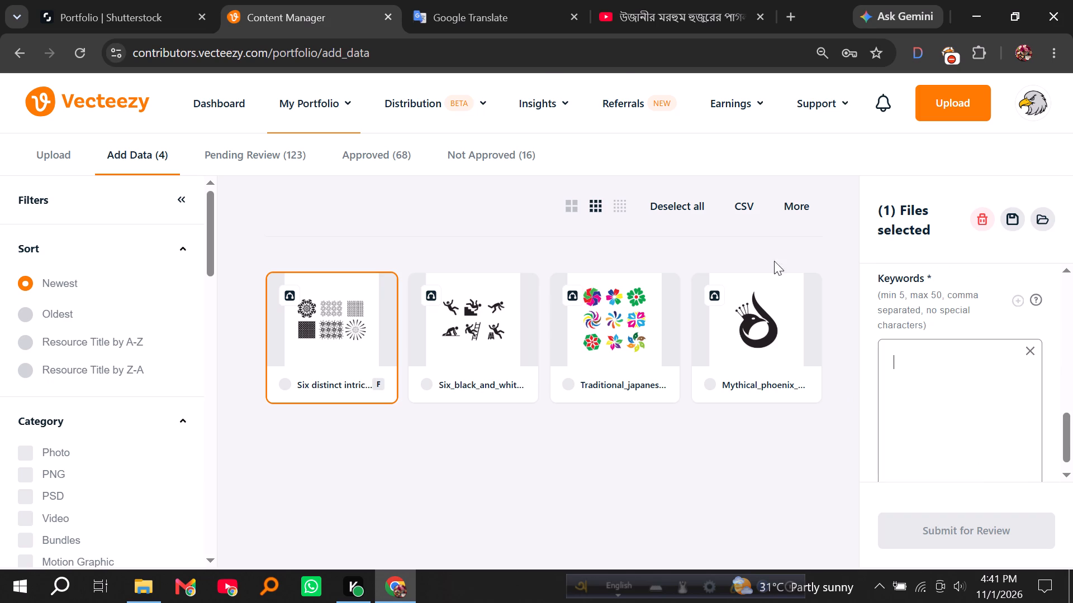
pyautogui.click(125, 0)
pyautogui.scroll(-2, 889, 431)
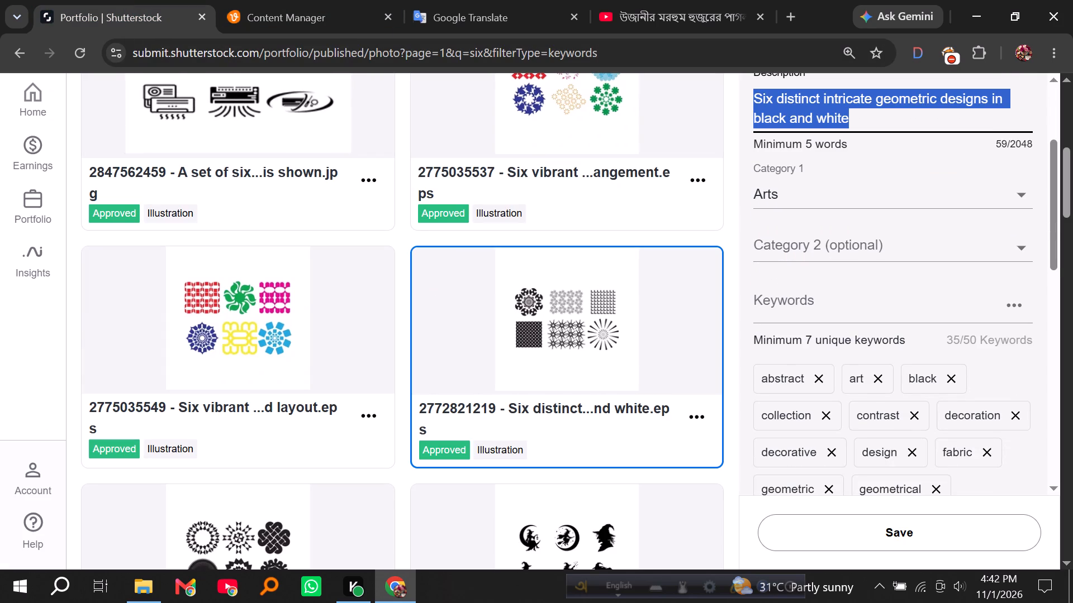
pyautogui.click(1013, 305)
pyautogui.click(968, 346)
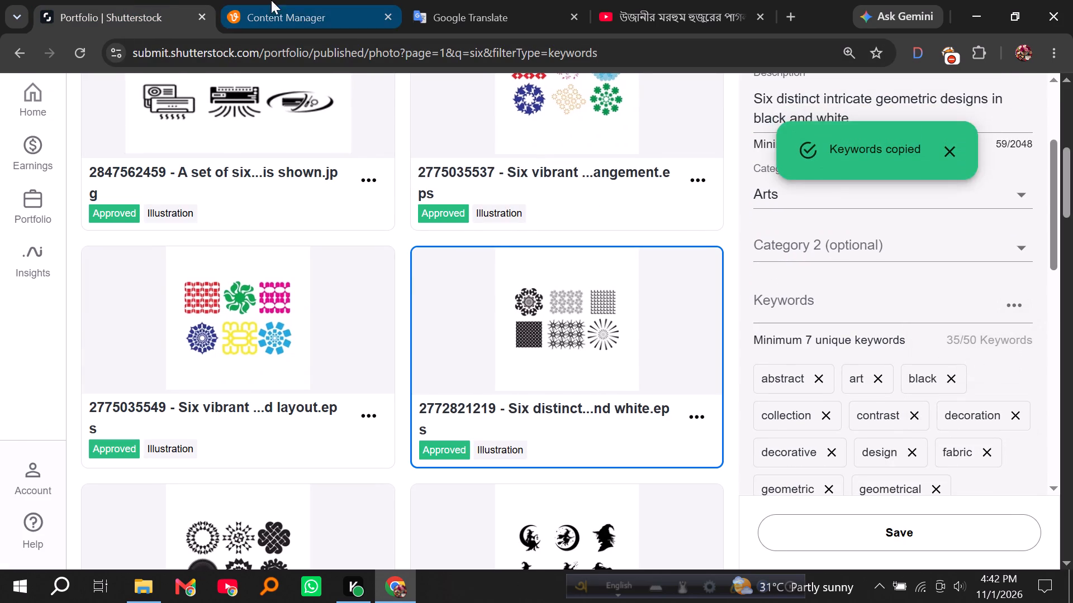
pyautogui.click(293, 0)
pyautogui.hotkey('ctrl', 'v')
# Remove the prohibited keyword from the six geometric designs file, save its data and check its license and title.
pyautogui.scroll(-3, 980, 417)
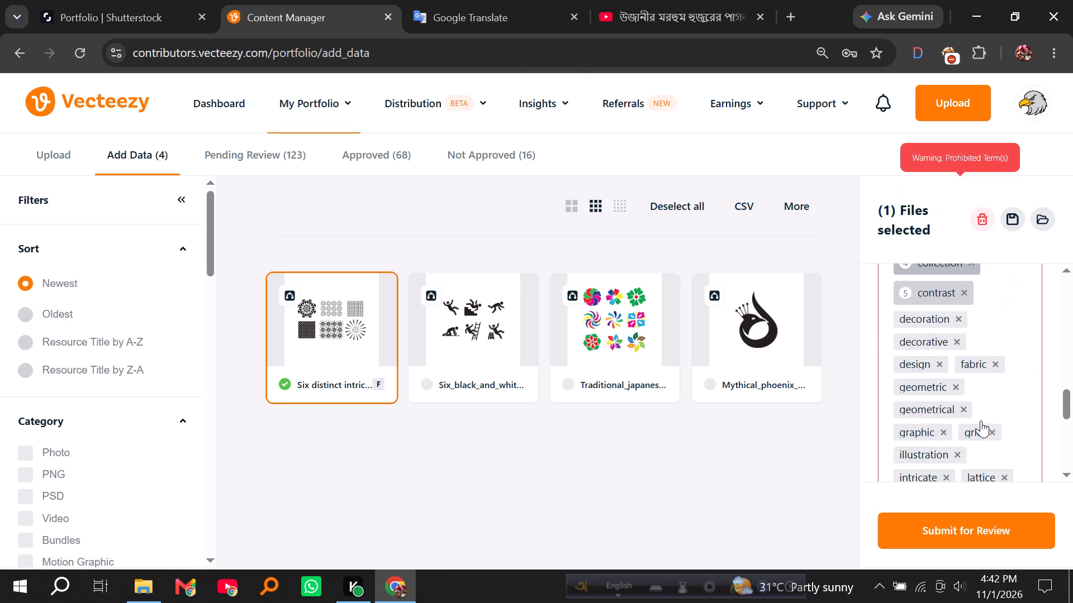
pyautogui.scroll(-3, 981, 420)
pyautogui.click(936, 387)
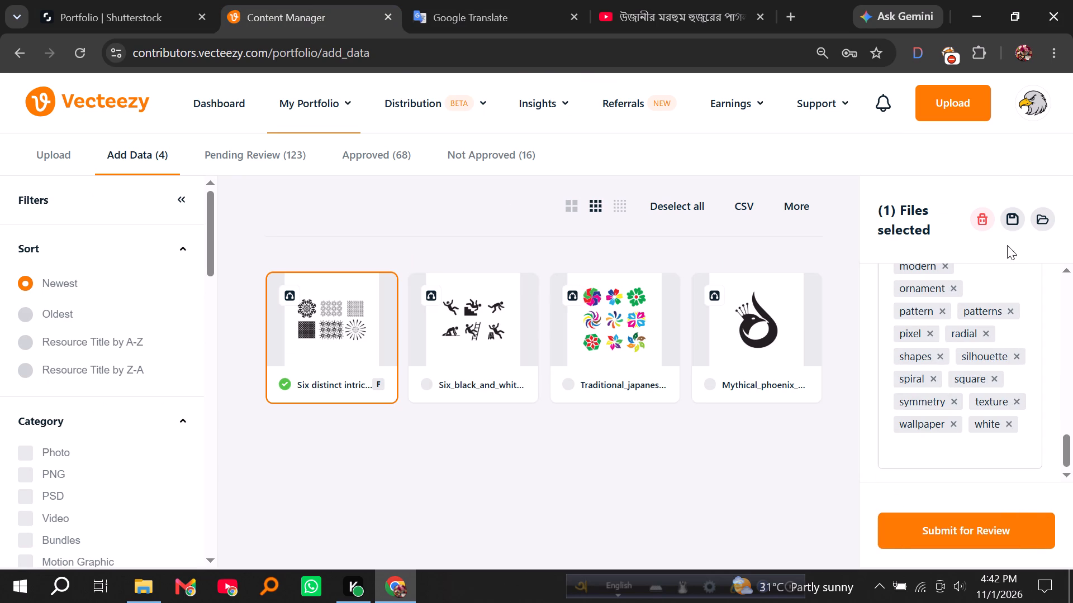
pyautogui.click(1008, 219)
pyautogui.scroll(14, 966, 402)
pyautogui.scroll(-2, 966, 404)
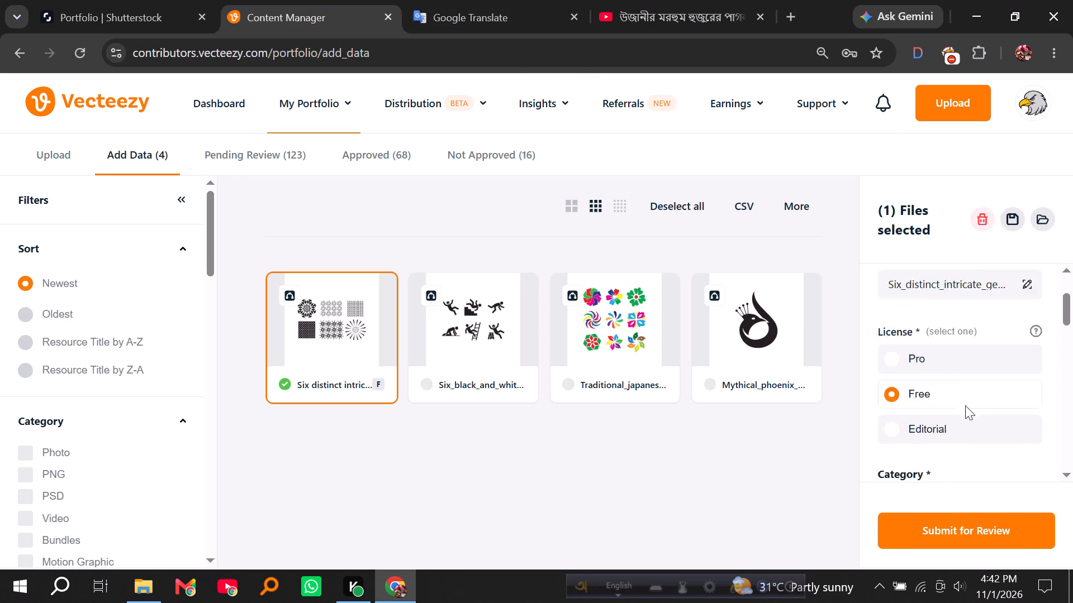
pyautogui.scroll(-3, 963, 410)
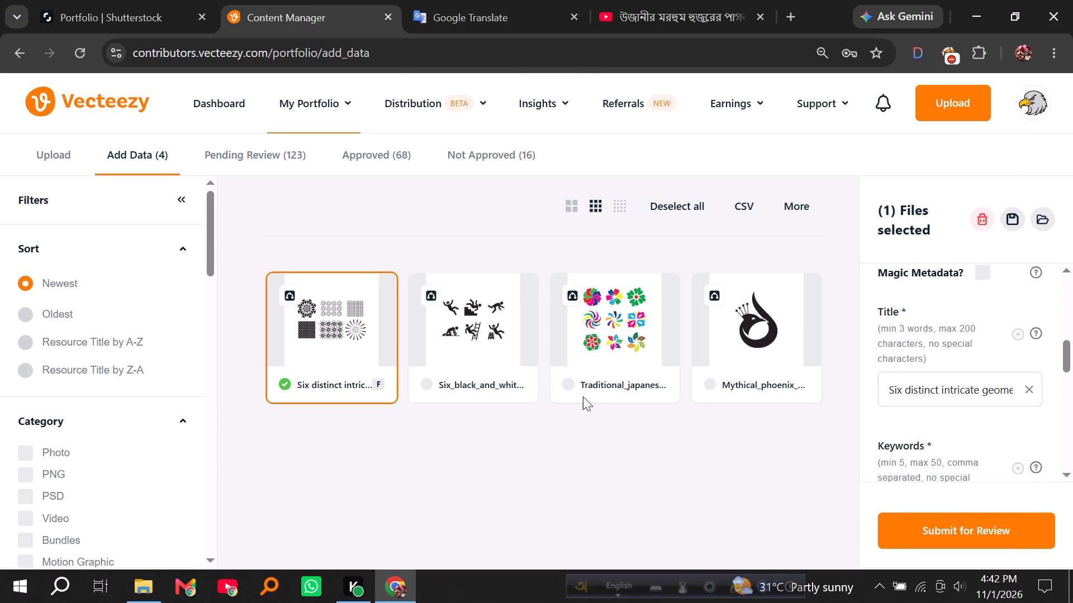
# In the Shutterstock results, find the six black and white icons of a person falling from heights and copy their description.
pyautogui.click(113, 0)
pyautogui.scroll(-4, 328, 400)
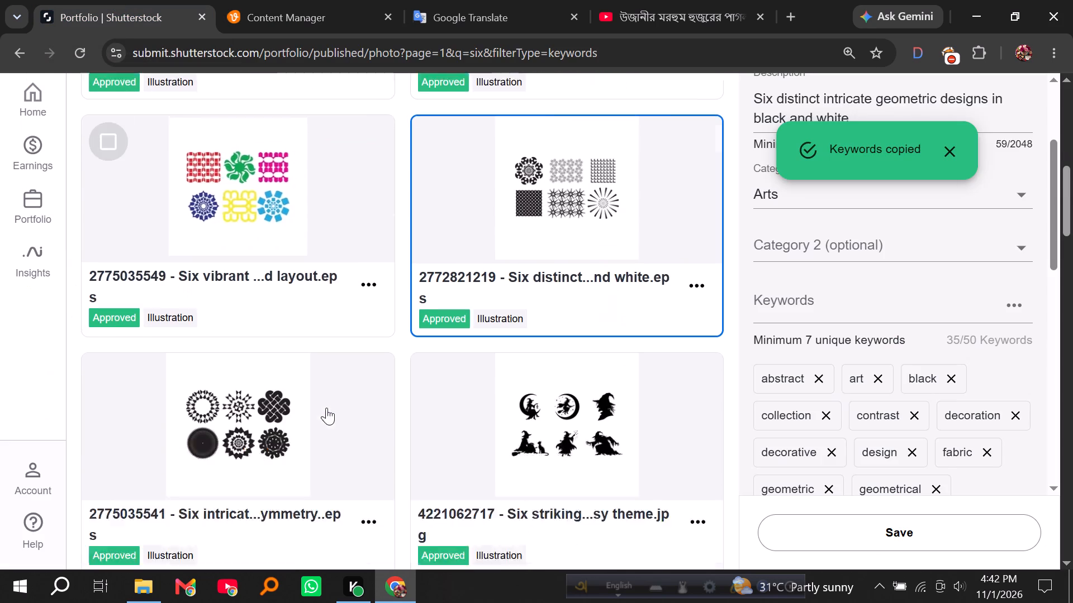
pyautogui.scroll(-7, 326, 408)
pyautogui.click(243, 347)
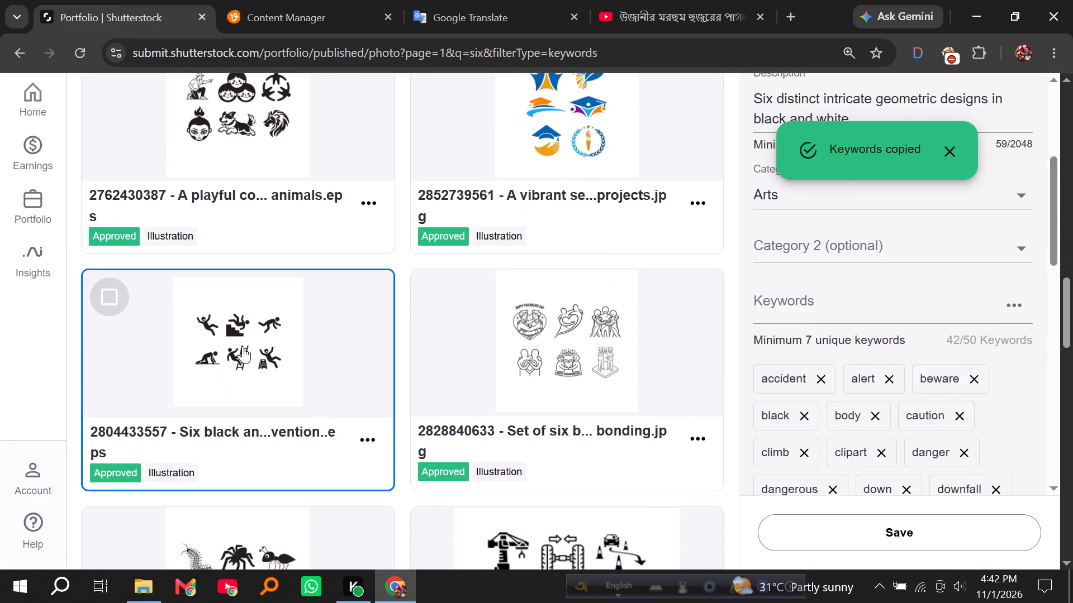
pyautogui.scroll(2, 847, 298)
pyautogui.tripleClick(842, 277)
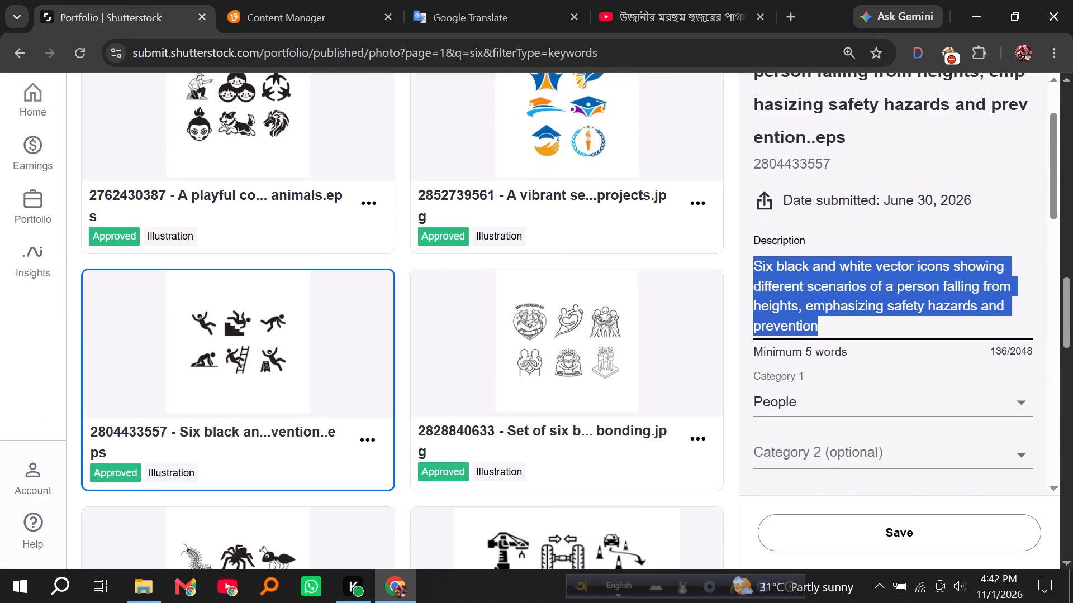
pyautogui.hotkey('ctrl', 'c')
# Replace the title of the falling-person icons file in Vecteezy with the copied Shutterstock description.
pyautogui.click(324, 0)
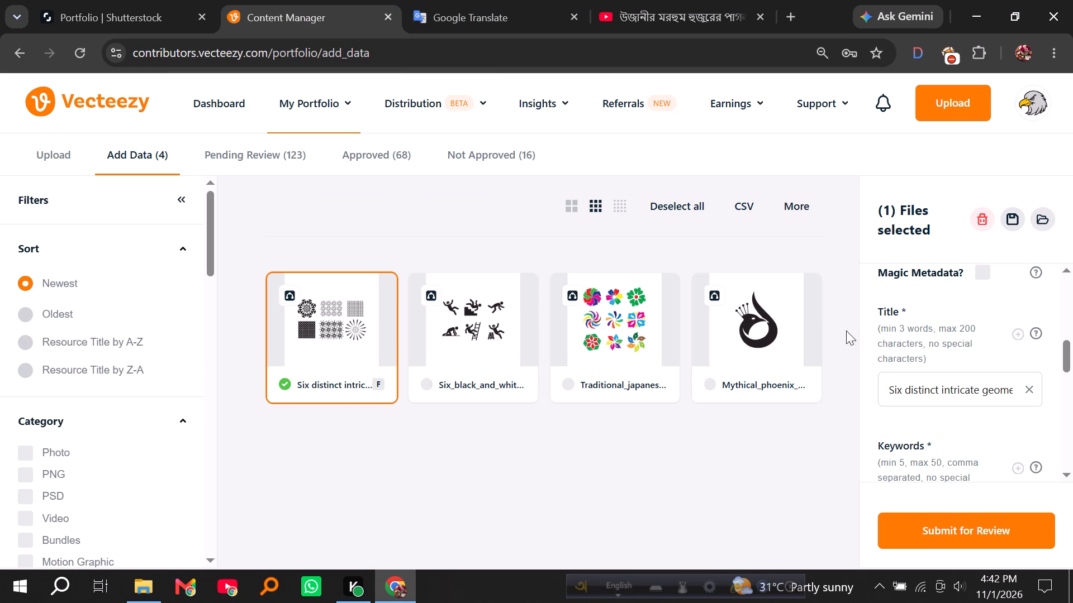
pyautogui.click(491, 332)
pyautogui.moveTo(930, 388); pyautogui.dragTo(864, 386)
pyautogui.hotkey('ctrl', 'v')
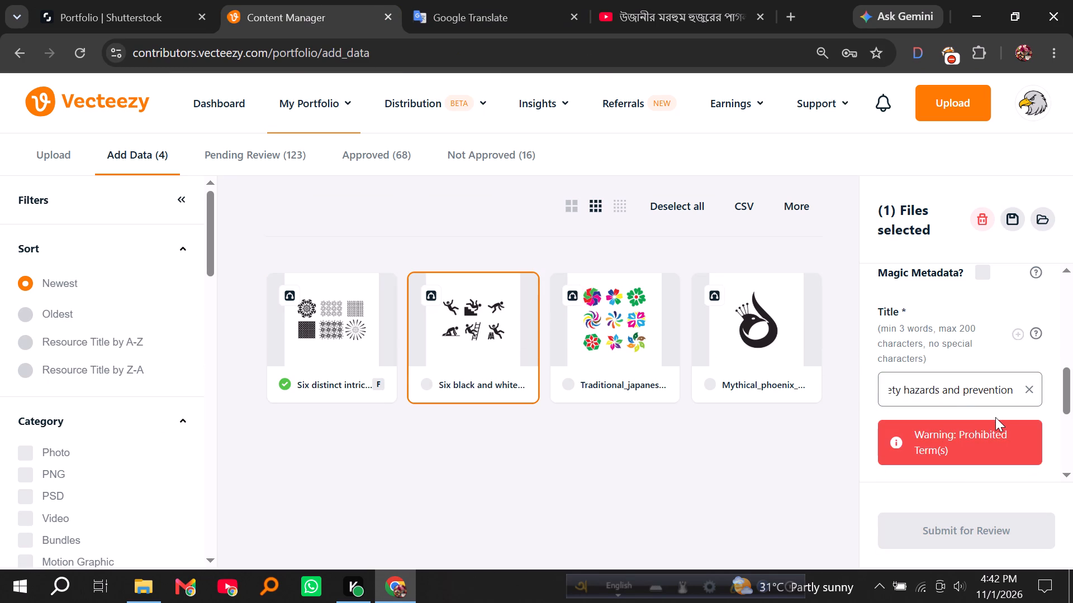
# Remove the word "vector" from the falling-person file's title so it begins "Six black and white icons".
pyautogui.press('Up')
pyautogui.press('Right')
pyautogui.press('Right')
pyautogui.press('Right')
pyautogui.press('Right')
pyautogui.press('Right')
pyautogui.press('Right')
pyautogui.press('Right')
pyautogui.press('Right')
pyautogui.press('Right')
pyautogui.press('Right')
pyautogui.press('Right')
pyautogui.press('Right')
pyautogui.press('Right')
pyautogui.press('Right')
pyautogui.press('Right')
pyautogui.press('Right')
pyautogui.press('Right')
pyautogui.press('Right')
pyautogui.press('Right')
pyautogui.press('Right')
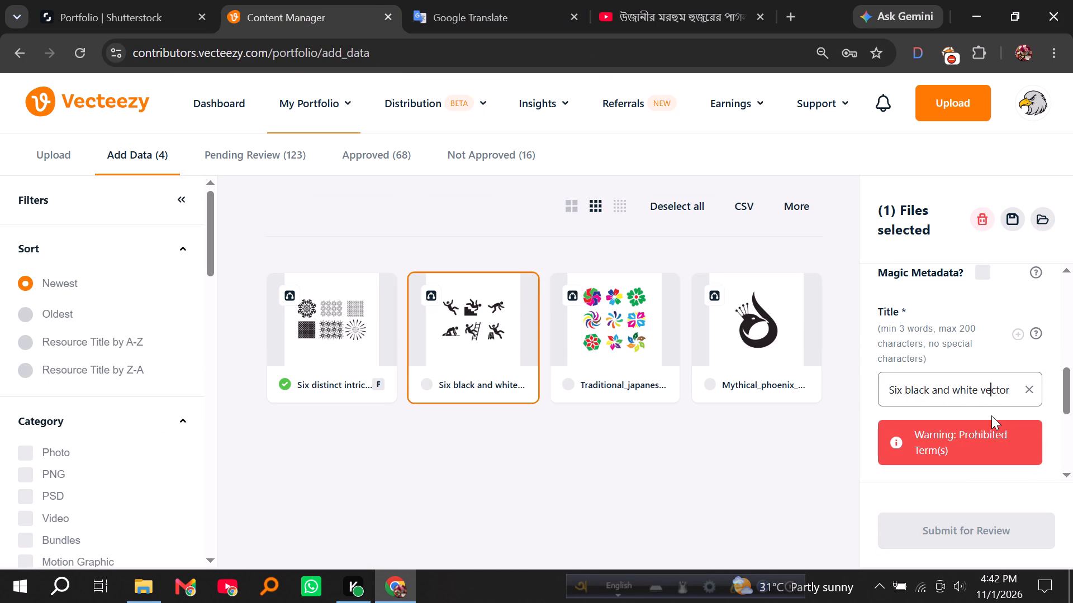
pyautogui.moveTo(996, 389); pyautogui.dragTo(970, 388)
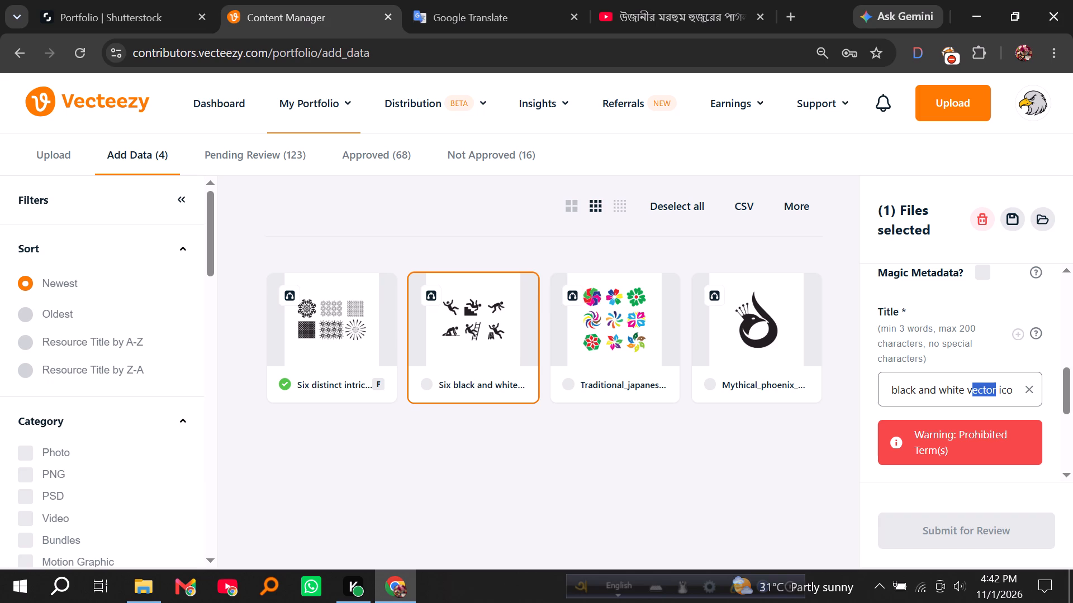
pyautogui.moveTo(970, 388); pyautogui.dragTo(968, 388)
pyautogui.press('BackSpace')
pyautogui.press('BackSpace')
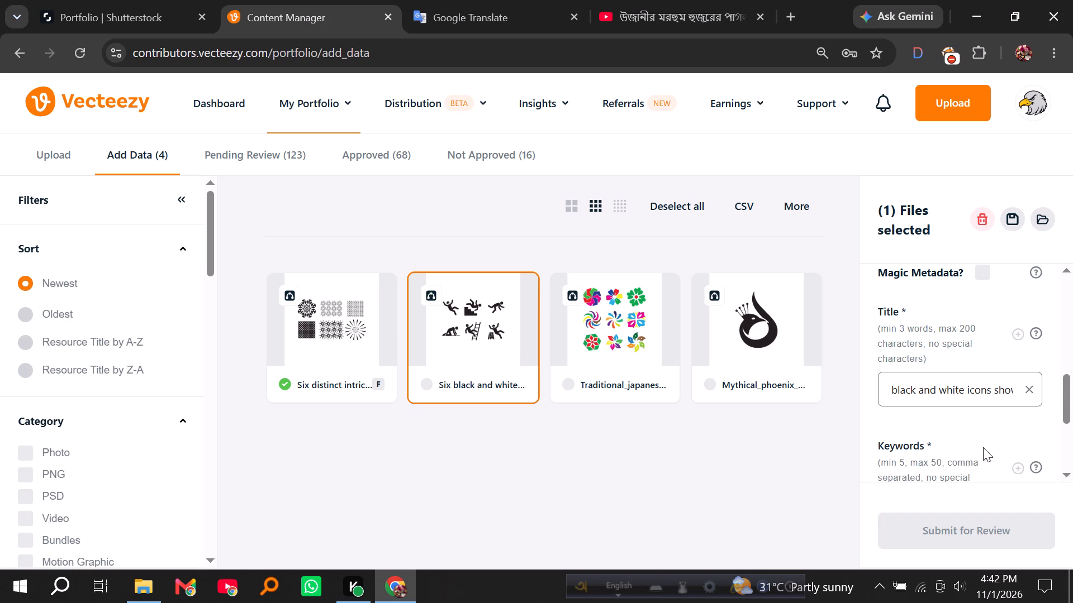
# Choose the license for the falling-person icons file.
pyautogui.scroll(-3, 983, 452)
pyautogui.click(981, 446)
pyautogui.scroll(8, 980, 435)
pyautogui.scroll(-2, 978, 433)
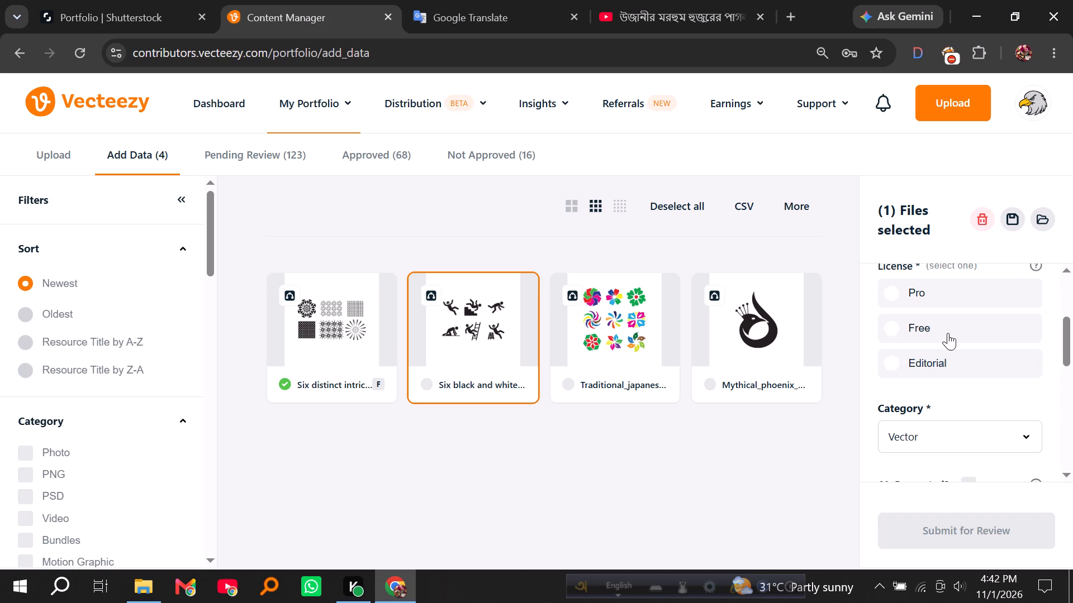
pyautogui.click(943, 317)
pyautogui.scroll(-6, 955, 372)
pyautogui.click(961, 395)
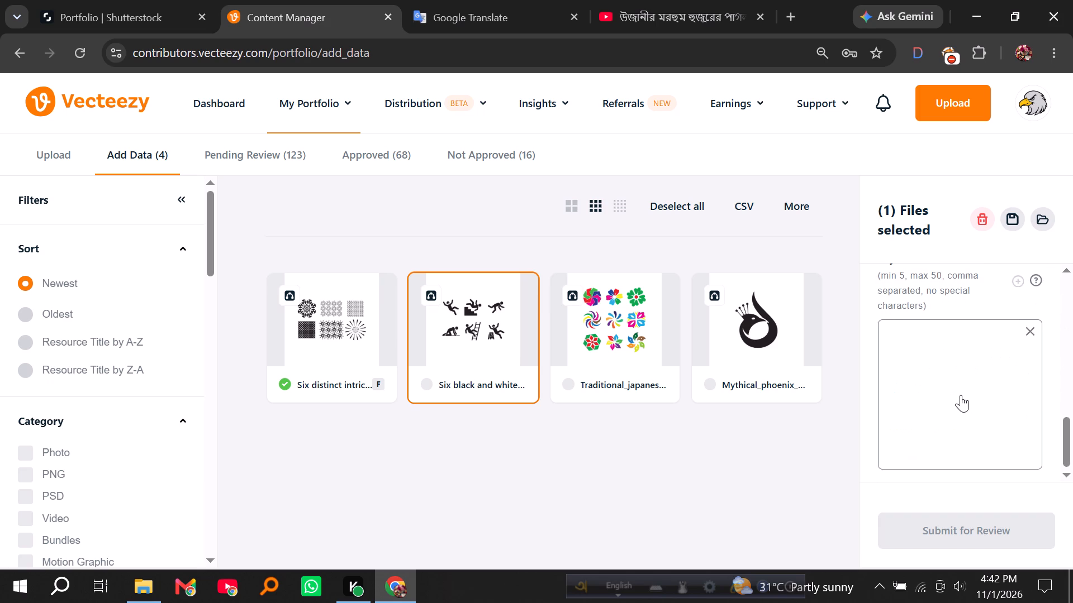
# Mark the falling-person icons file as AI-generated, with the software set to Other and named "flow".
pyautogui.scroll(4, 961, 395)
pyautogui.click(976, 381)
pyautogui.click(967, 381)
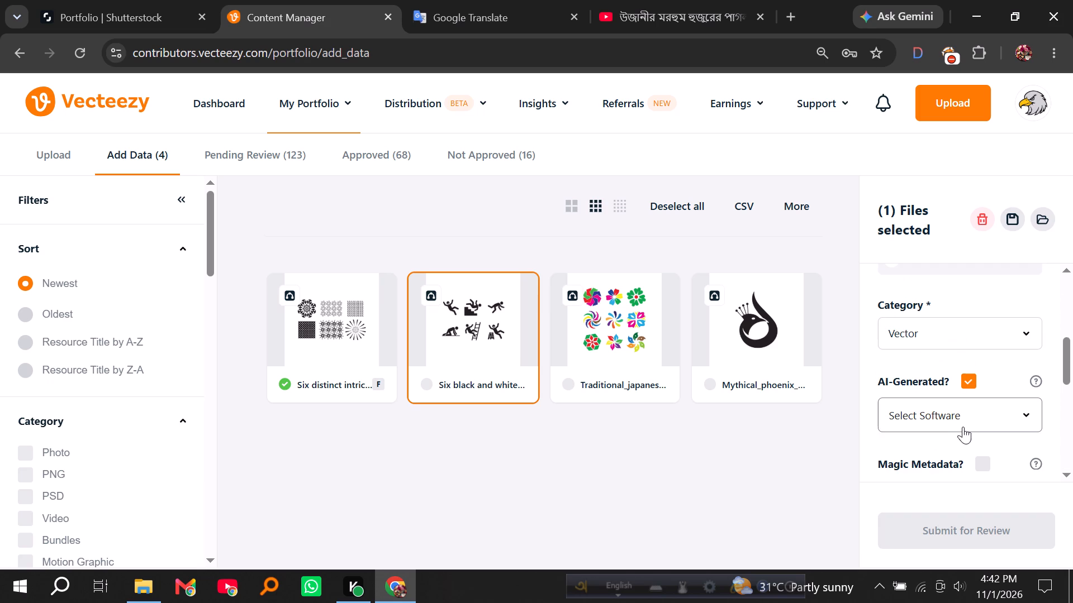
pyautogui.click(960, 419)
pyautogui.click(935, 534)
pyautogui.click(939, 529)
pyautogui.click(961, 472)
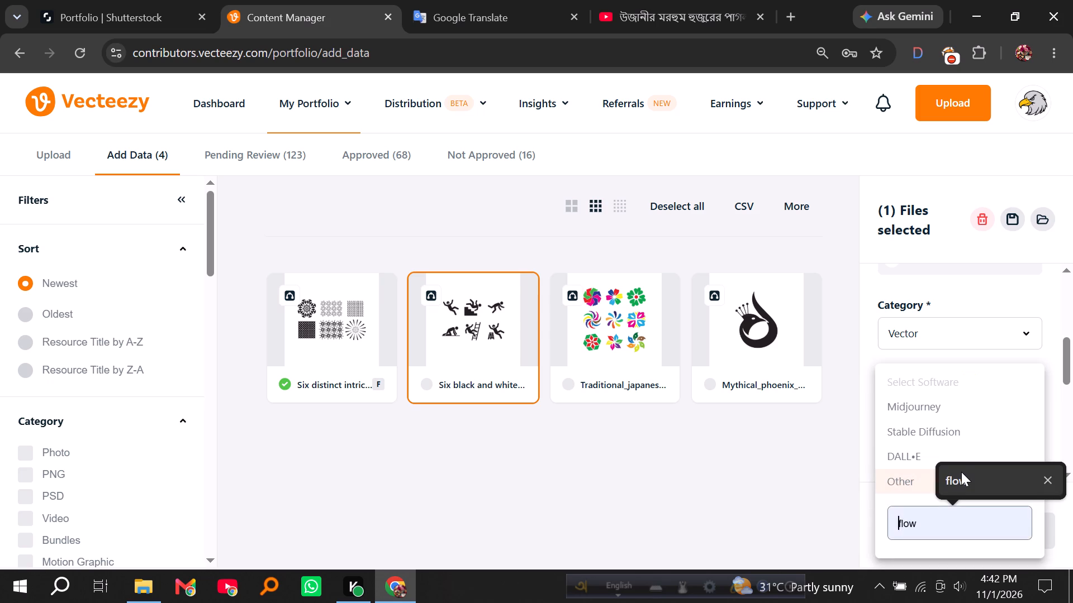
pyautogui.click(972, 478)
pyautogui.press('Return')
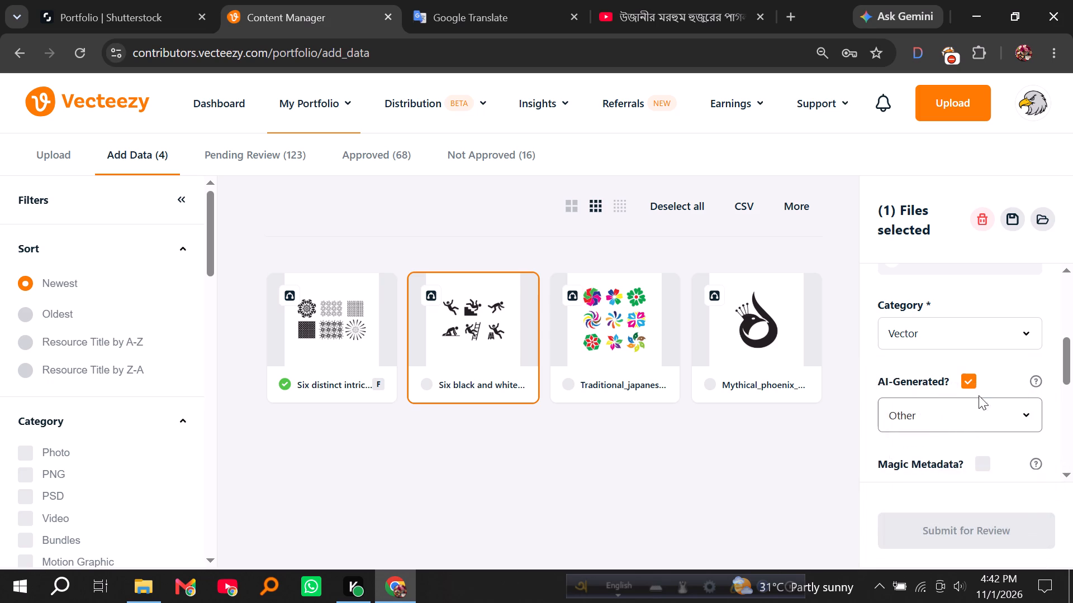
# Copy the falling-person icons' Shutterstock keywords into the keywords of the matching Vecteezy file.
pyautogui.scroll(-4, 979, 413)
pyautogui.click(965, 417)
pyautogui.click(131, 0)
pyautogui.scroll(-1, 920, 361)
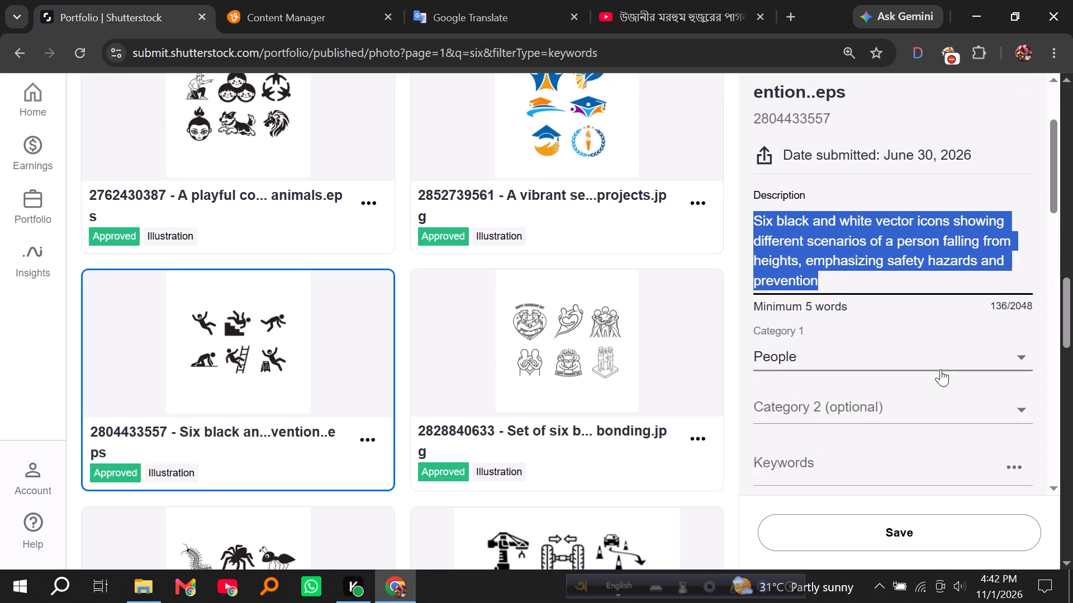
pyautogui.scroll(-1, 996, 423)
pyautogui.click(1015, 337)
pyautogui.click(964, 383)
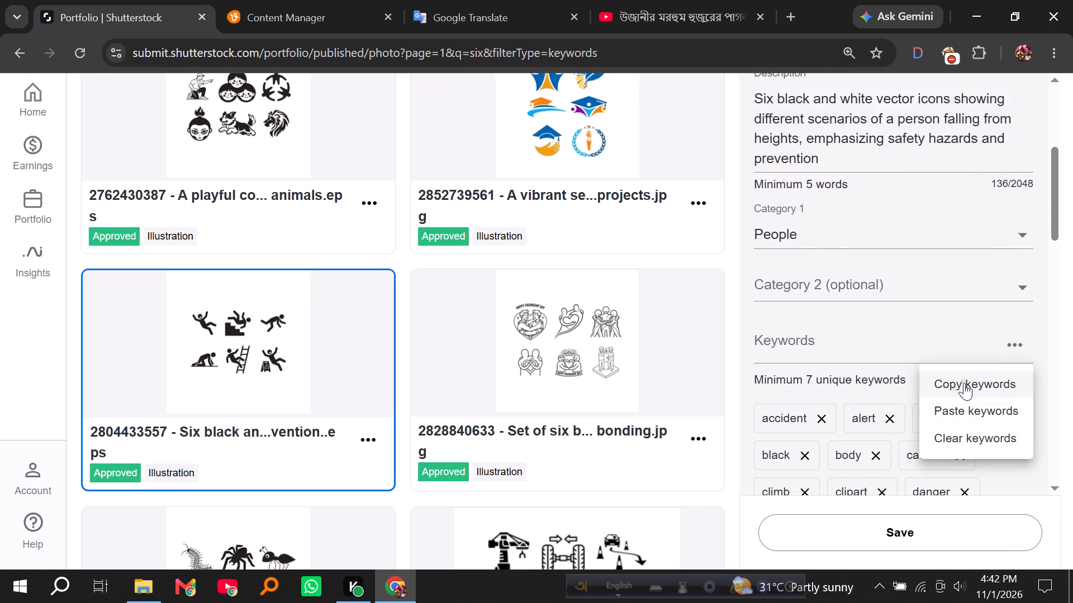
pyautogui.click(329, 0)
pyautogui.click(908, 384)
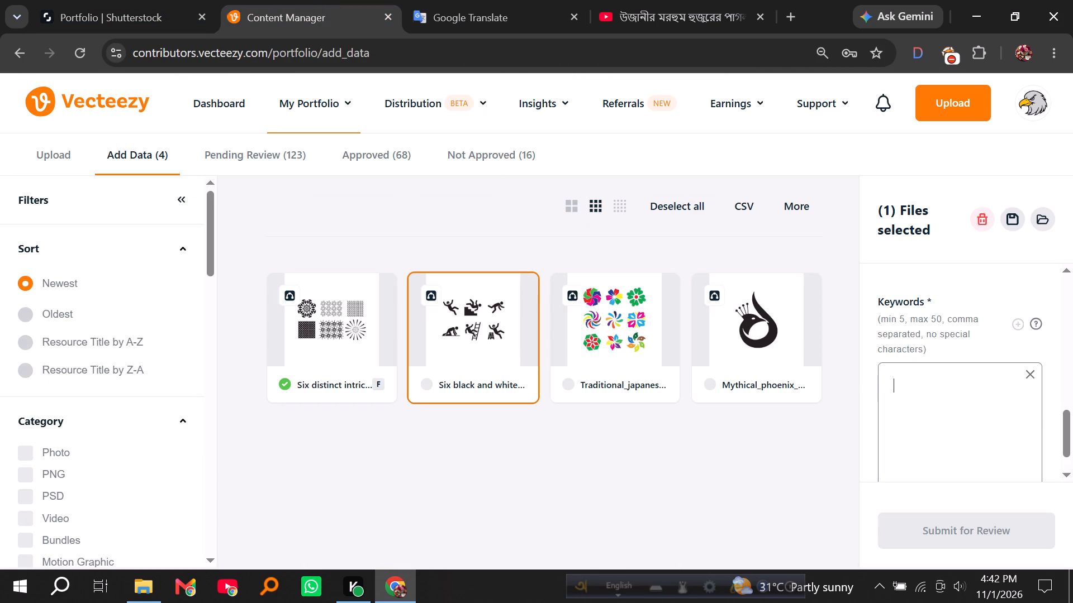
pyautogui.hotkey('ctrl', 'v')
# Remove the keyword "vector" from the falling-person icons file and save its data.
pyautogui.scroll(-8, 972, 408)
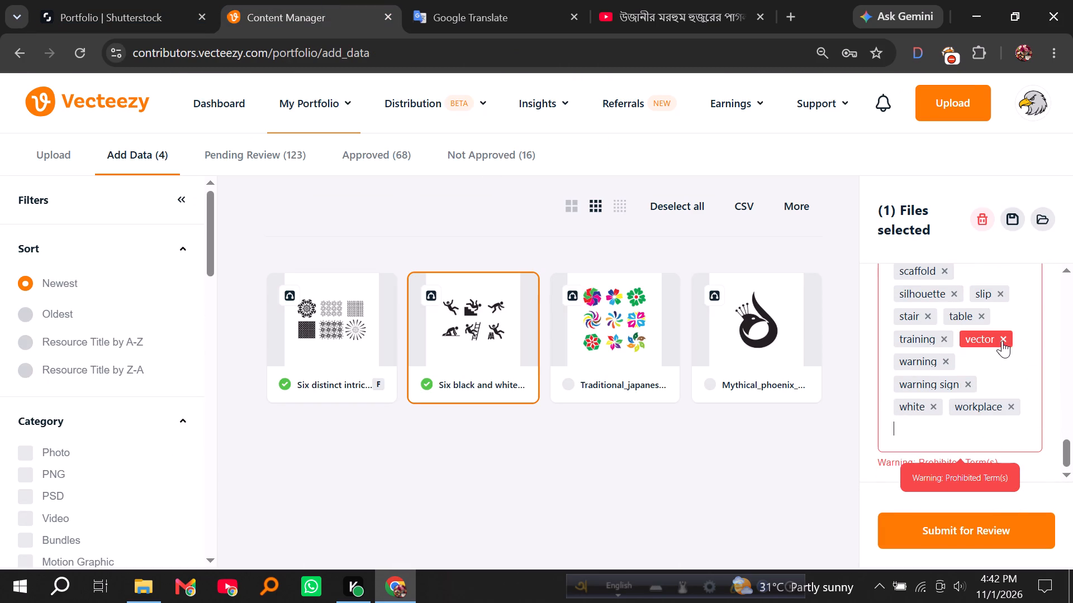
pyautogui.click(1003, 338)
pyautogui.click(1016, 222)
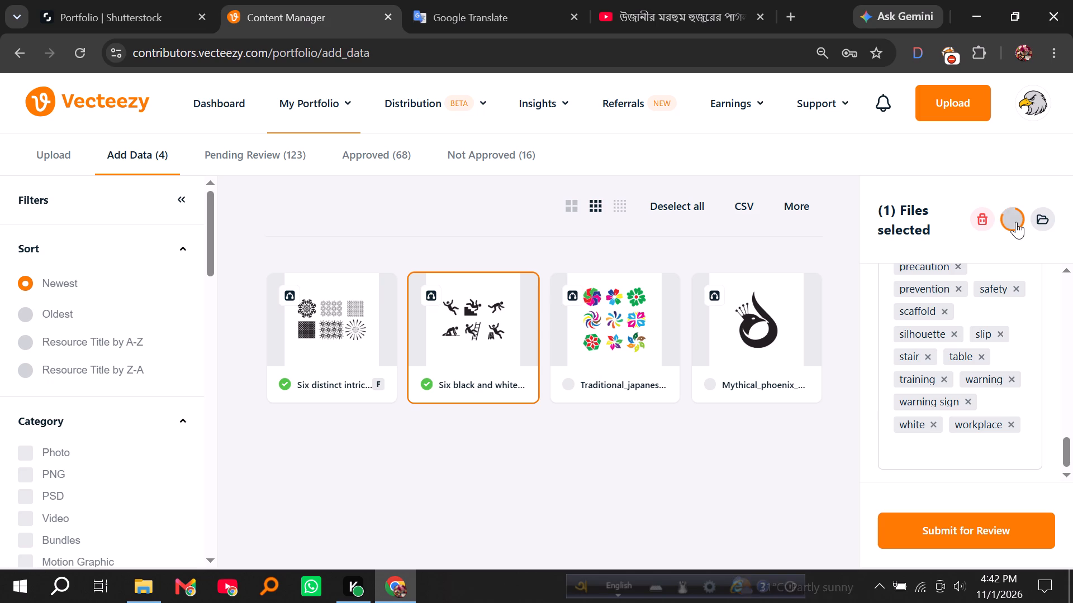
# Look through the Shutterstock catalog results for "six" for designs matching the remaining Vecteezy files.
pyautogui.click(164, 0)
pyautogui.scroll(-2, 335, 293)
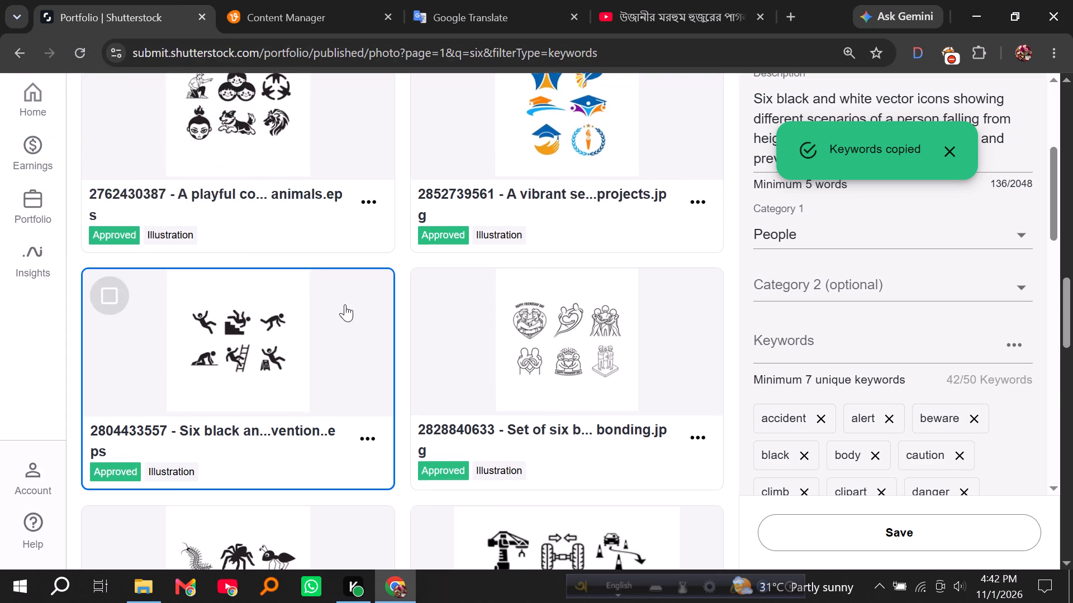
pyautogui.scroll(-7, 345, 304)
pyautogui.scroll(-3, 278, 283)
pyautogui.scroll(3, 282, 289)
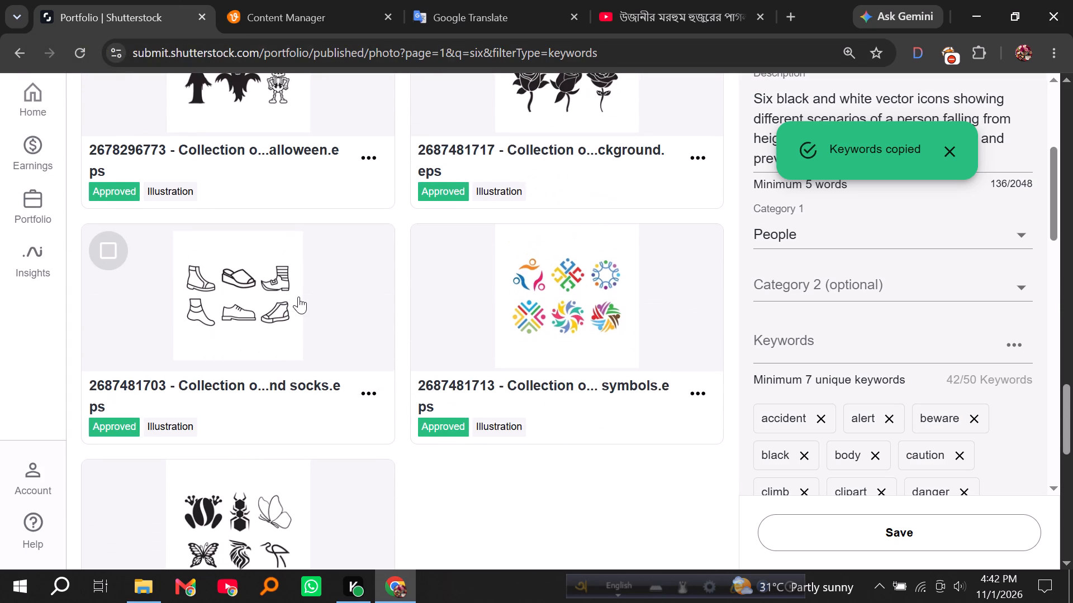
pyautogui.scroll(-3, 377, 289)
pyautogui.scroll(9, 384, 305)
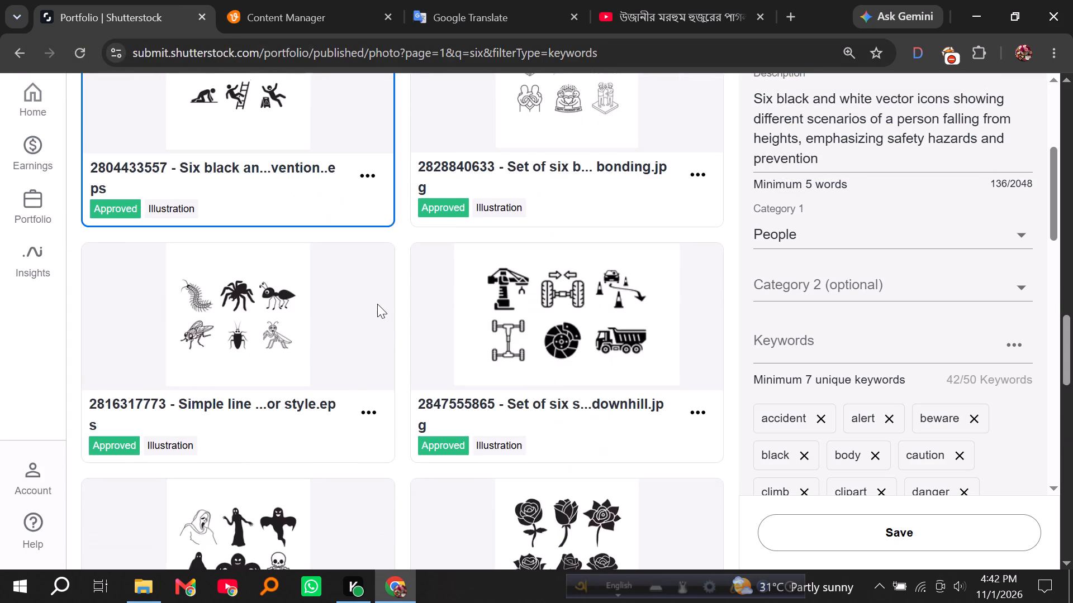
pyautogui.scroll(9, 377, 304)
pyautogui.scroll(-2, 377, 304)
pyautogui.scroll(7, 374, 320)
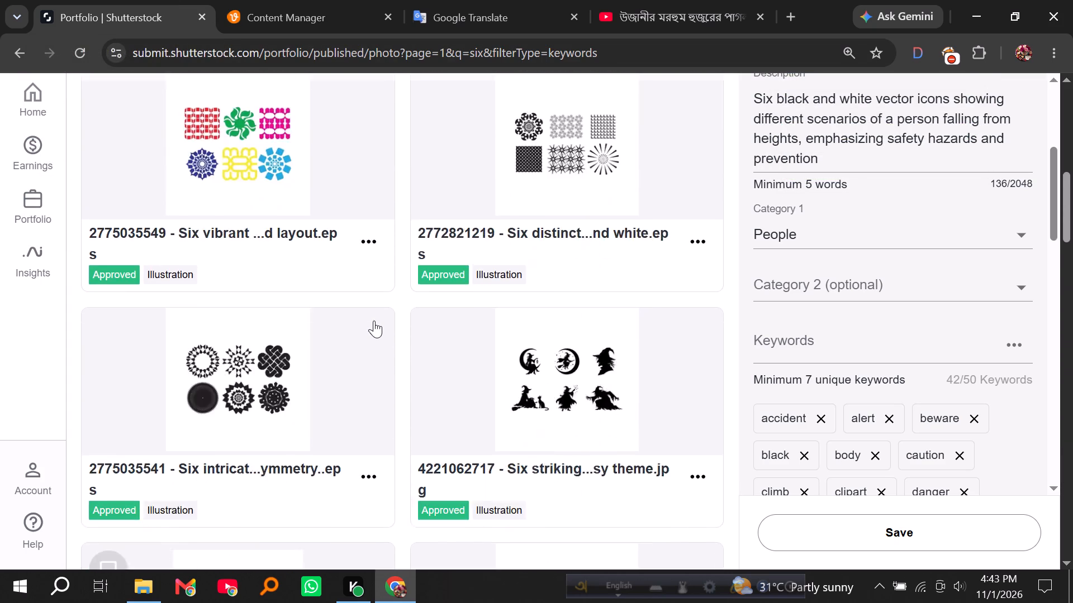
pyautogui.scroll(2, 374, 320)
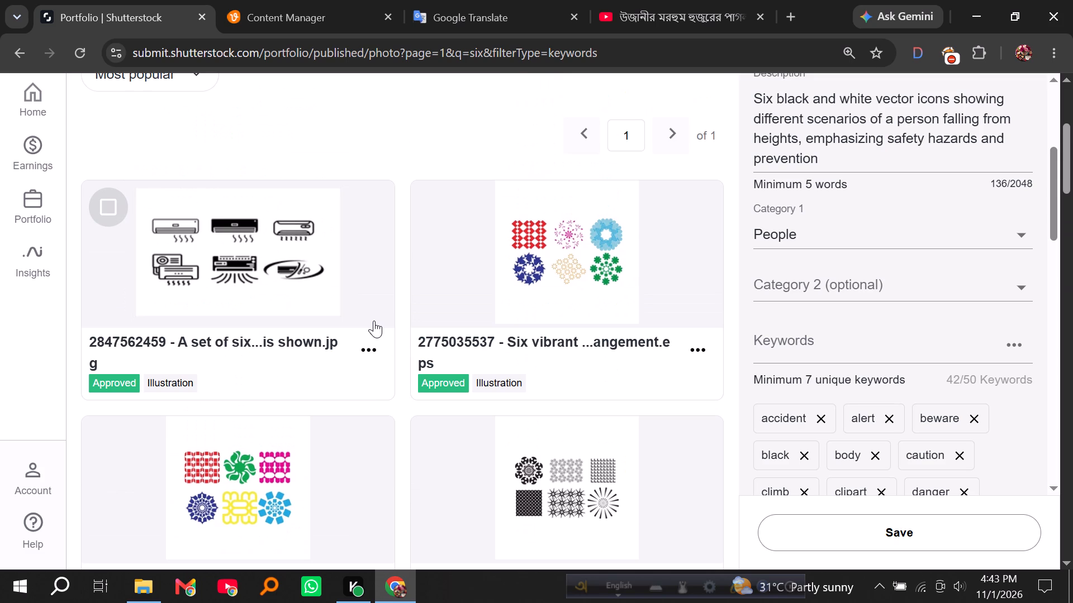
pyautogui.click(257, 0)
pyautogui.click(156, 0)
pyautogui.scroll(4, 309, 372)
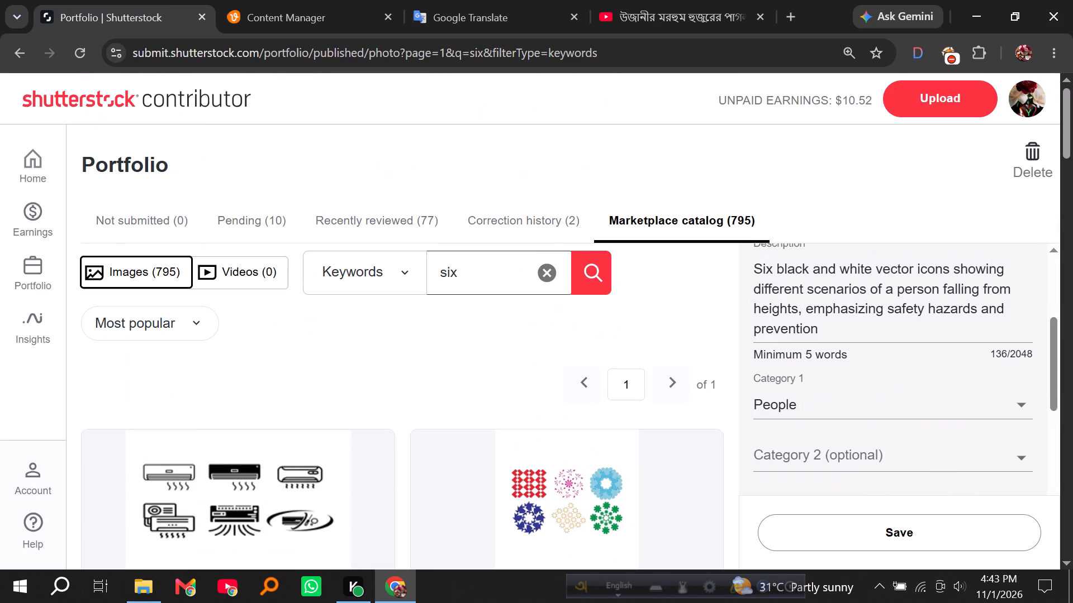
# Clear the "six" keyword search from the Shutterstock catalog.
pyautogui.click(550, 269)
pyautogui.click(487, 272)
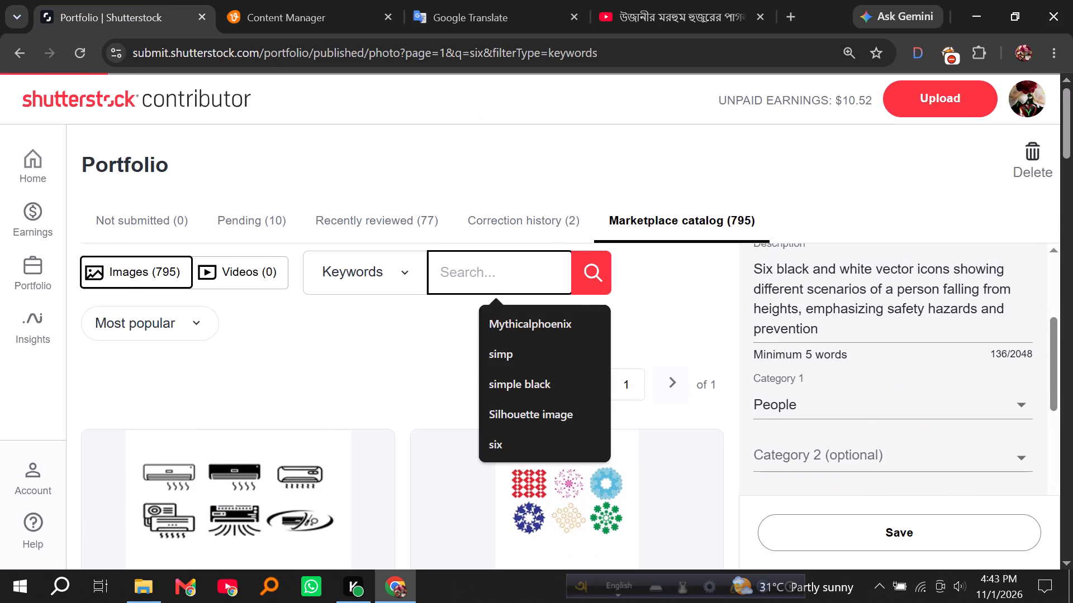
pyautogui.tripleClick(593, 322)
pyautogui.doubleClick(593, 322)
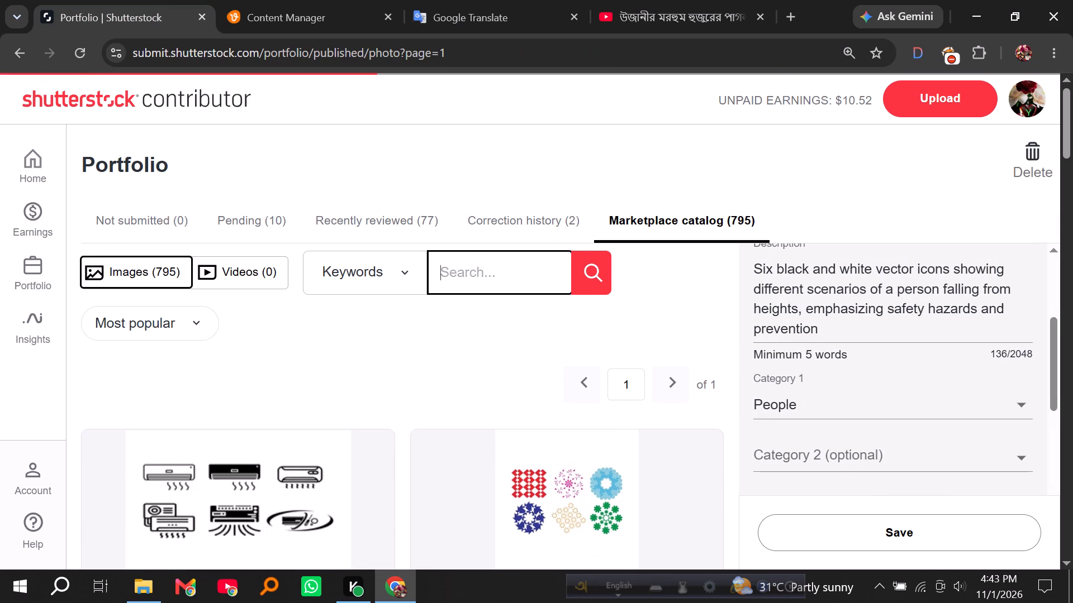
pyautogui.click(531, 275)
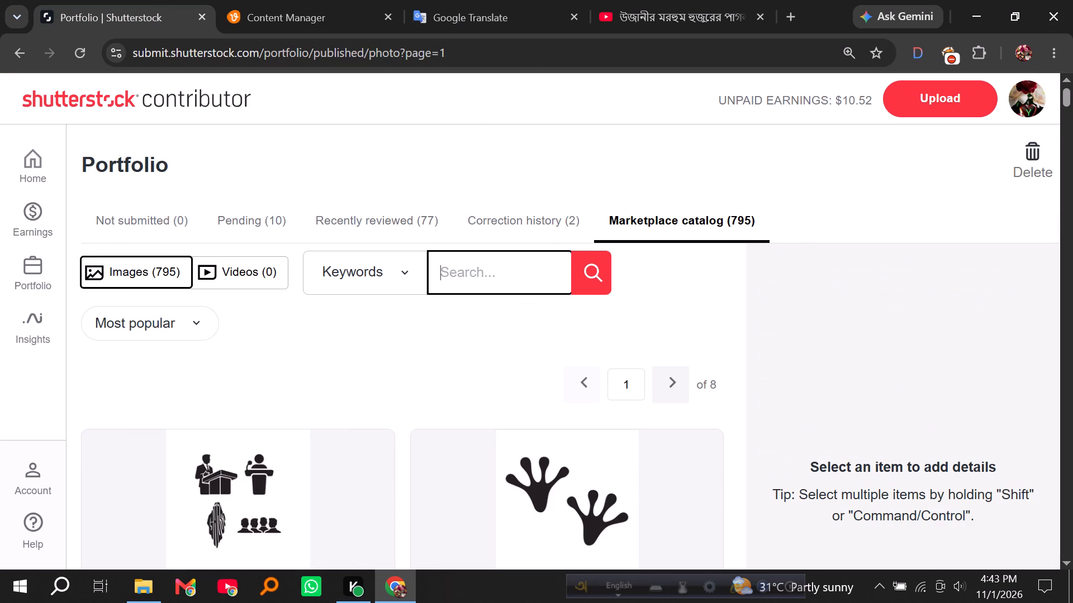
pyautogui.press('t')
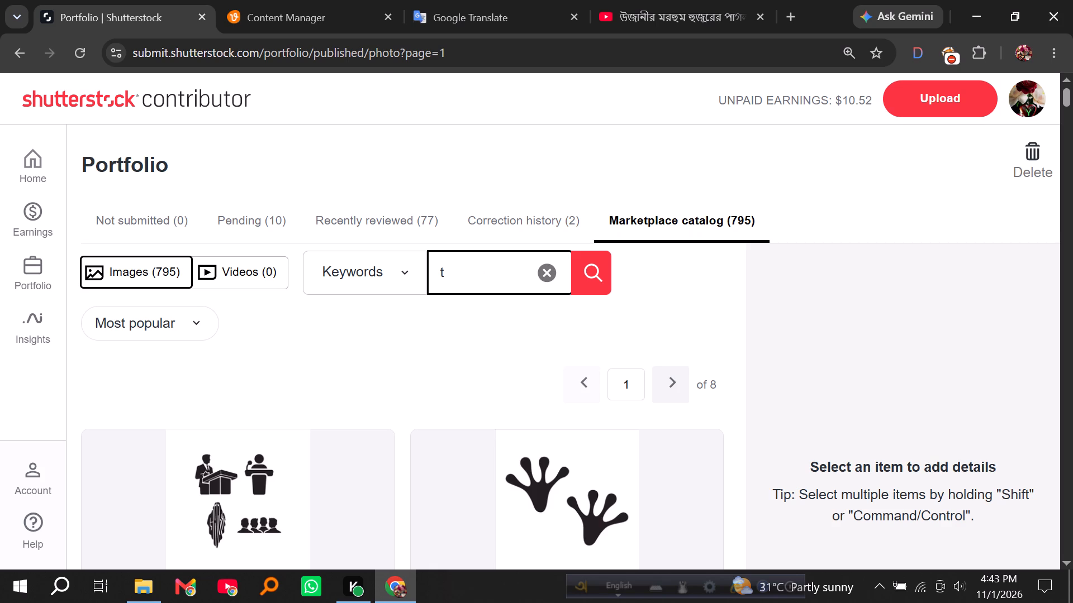
# Select the Traditional Japanese patterns file on Vecteezy and clear its prefilled title "Print".
pyautogui.click(331, 0)
pyautogui.scroll(3, 1060, 393)
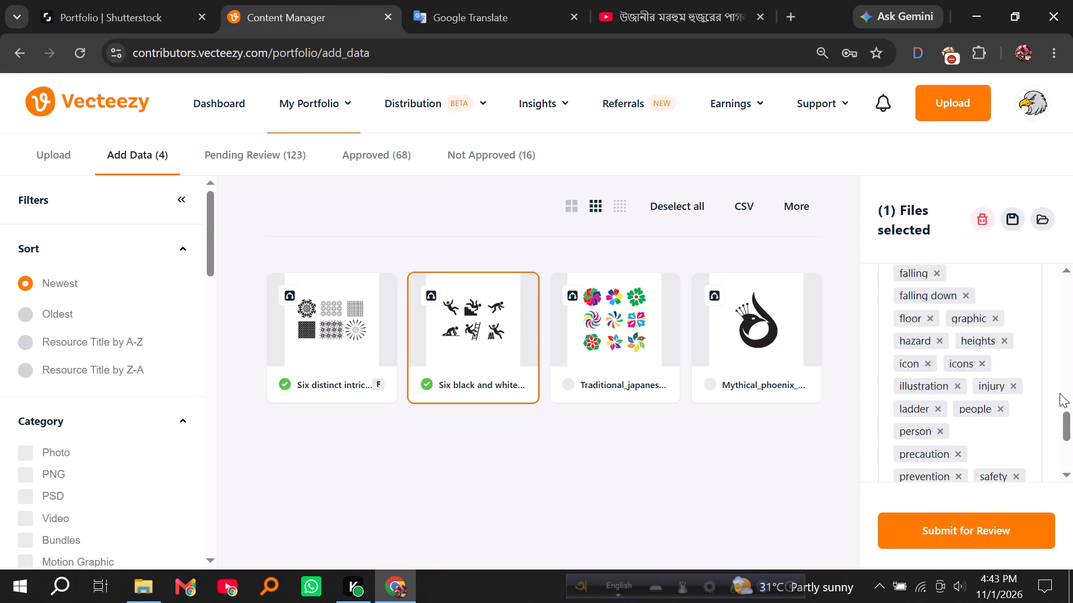
pyautogui.scroll(4, 1060, 393)
pyautogui.click(689, 336)
pyautogui.click(648, 329)
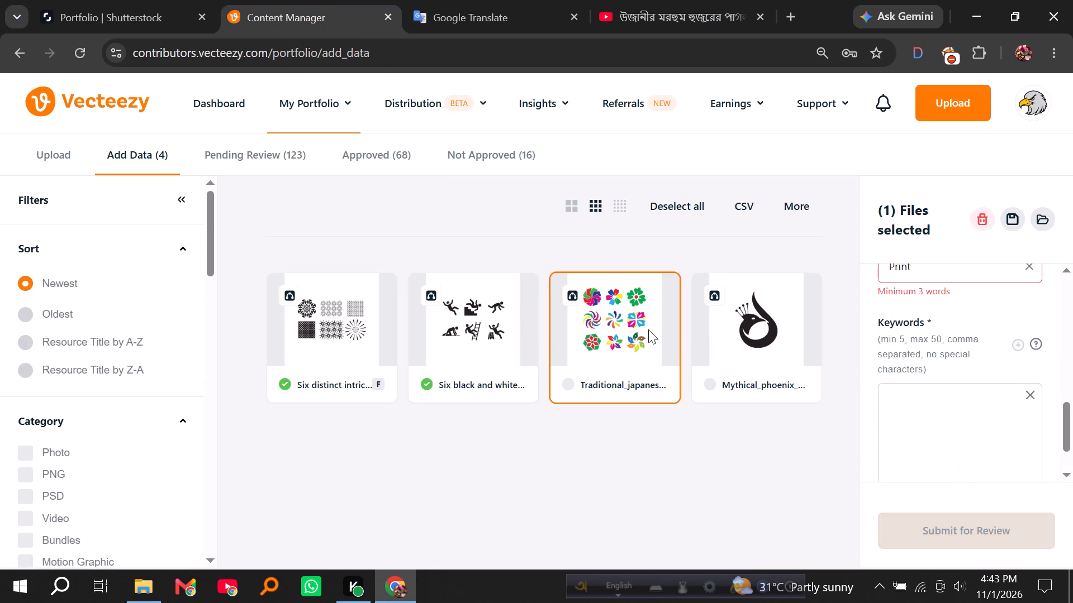
pyautogui.scroll(1, 915, 353)
pyautogui.moveTo(934, 355); pyautogui.dragTo(835, 346)
pyautogui.press('BackSpace')
# Set the license of the Traditional Japanese patterns file to Free.
pyautogui.scroll(5, 923, 376)
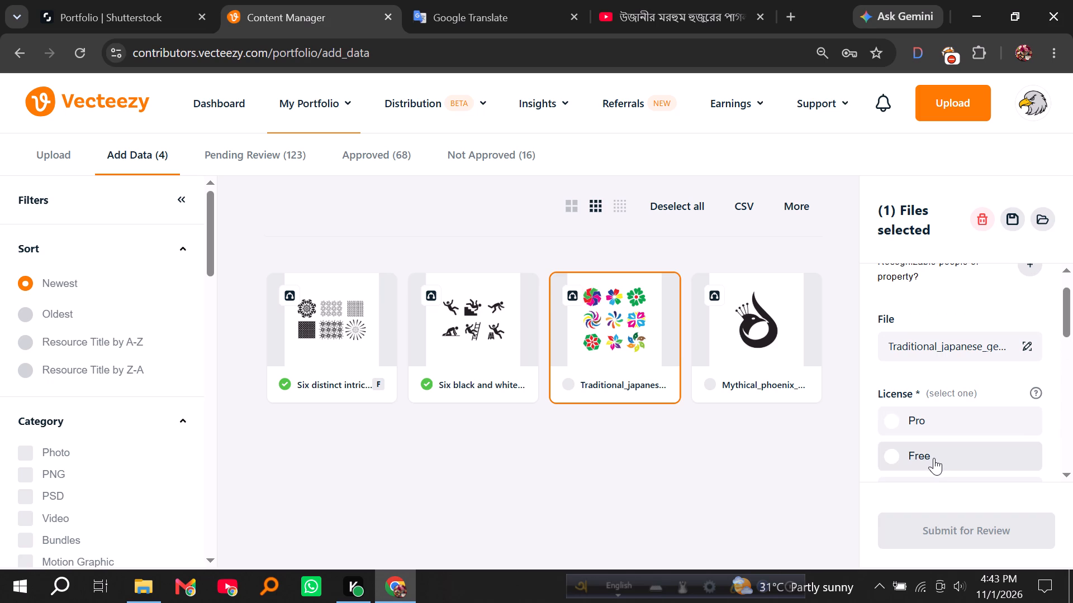
pyautogui.click(933, 456)
# Search the Shutterstock catalog keywords for "Traditional", copied from the Vecteezy file's name.
pyautogui.scroll(1, 974, 412)
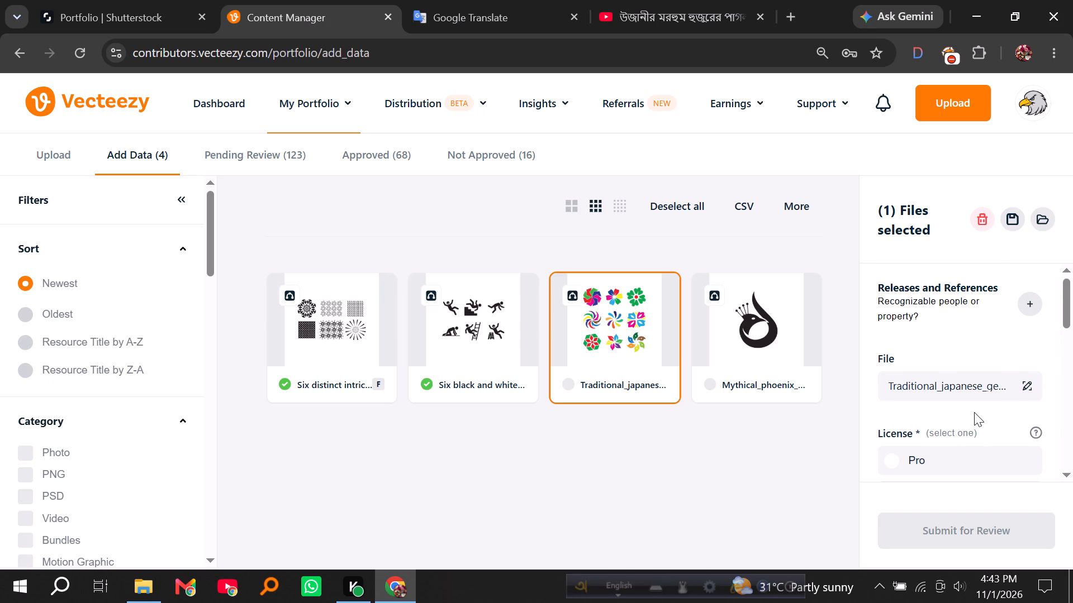
pyautogui.moveTo(938, 385); pyautogui.dragTo(883, 390)
pyautogui.hotkey('ctrl', 'c')
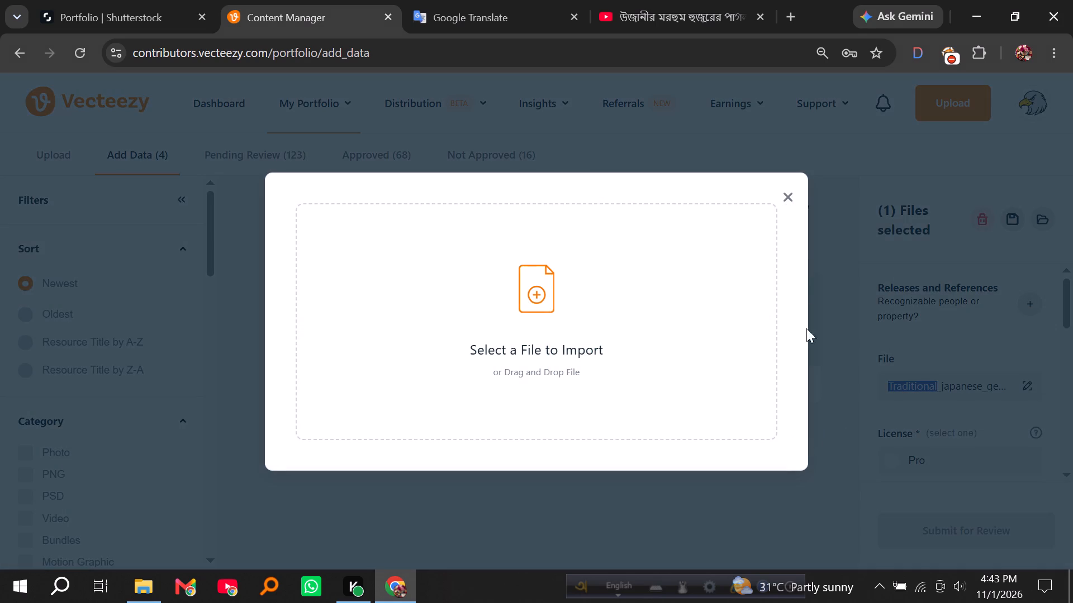
pyautogui.click(791, 200)
pyautogui.click(822, 456)
pyautogui.click(86, 0)
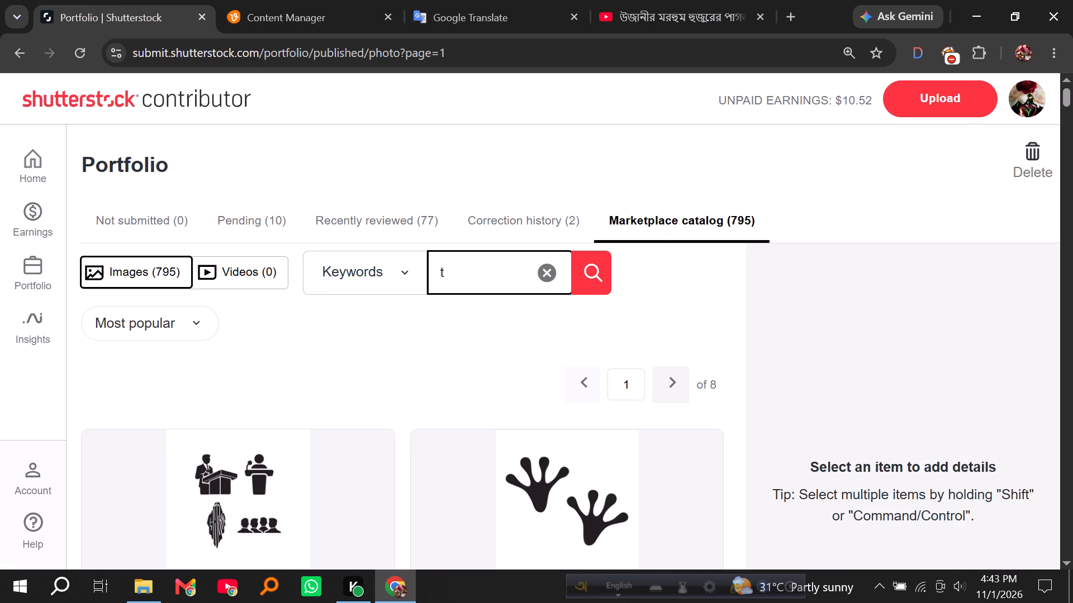
pyautogui.press('BackSpace')
pyautogui.hotkey('ctrl', 'v')
pyautogui.press('Return')
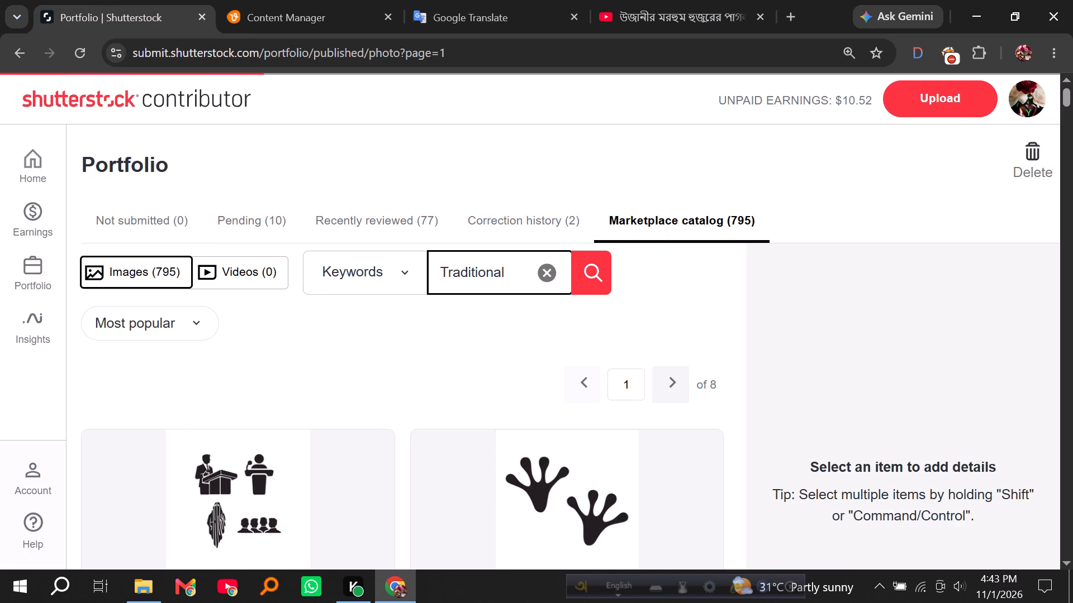
# Run the Shutterstock catalog search for "Traditional" again until the page loads its results.
pyautogui.scroll(-2, 482, 290)
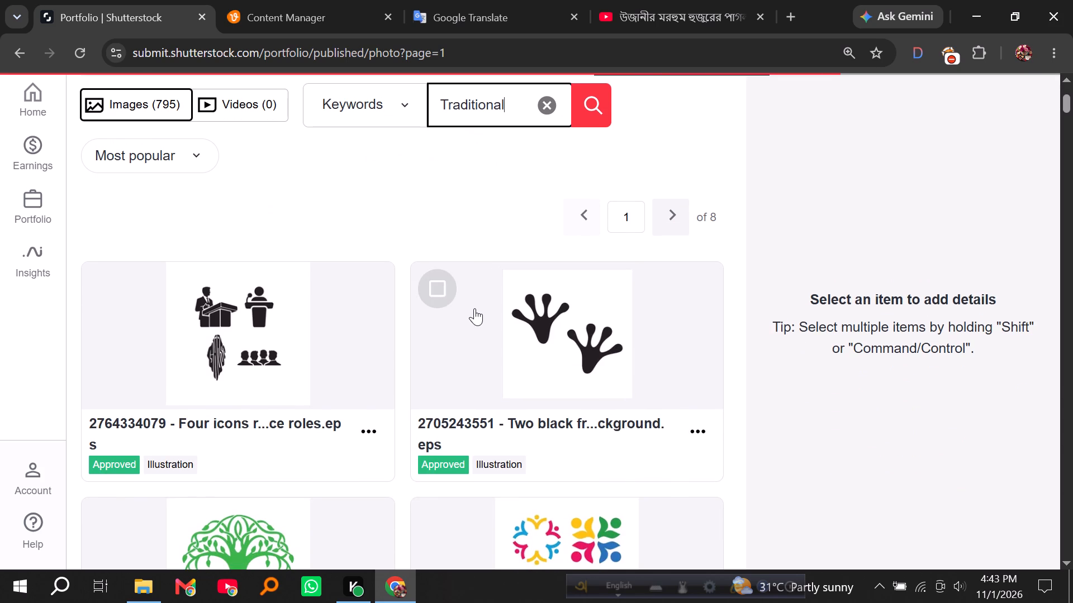
pyautogui.scroll(-1, 487, 304)
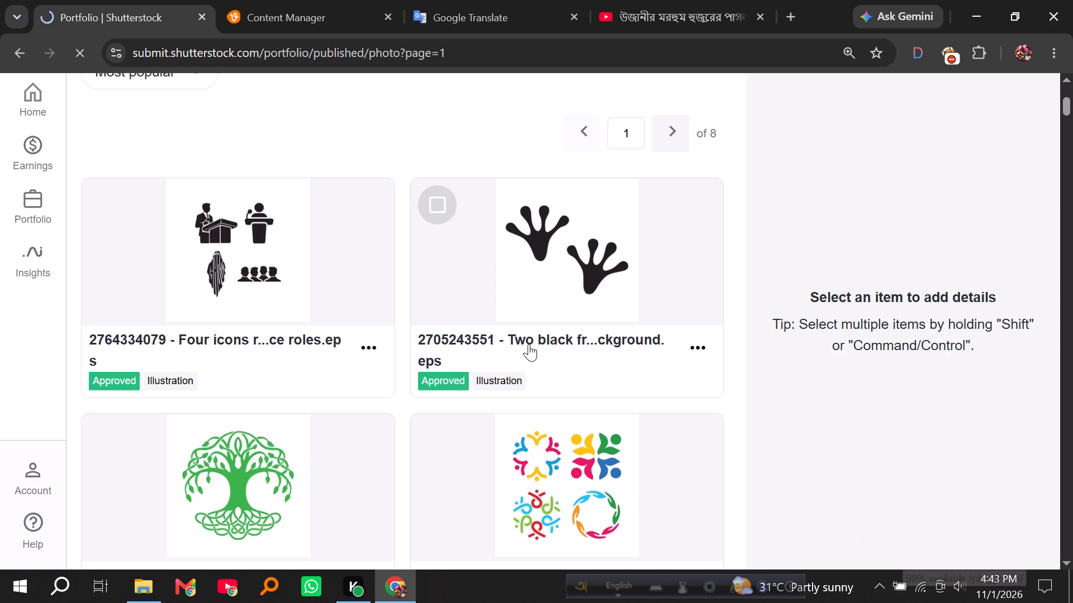
pyautogui.scroll(-5, 397, 310)
pyautogui.scroll(5, 400, 351)
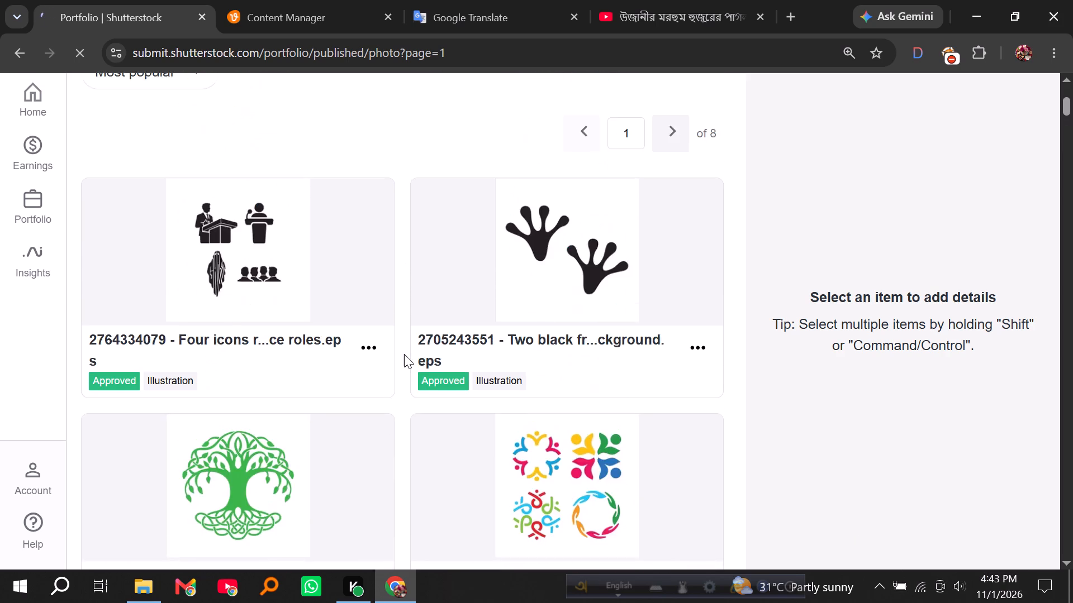
pyautogui.scroll(6, 405, 357)
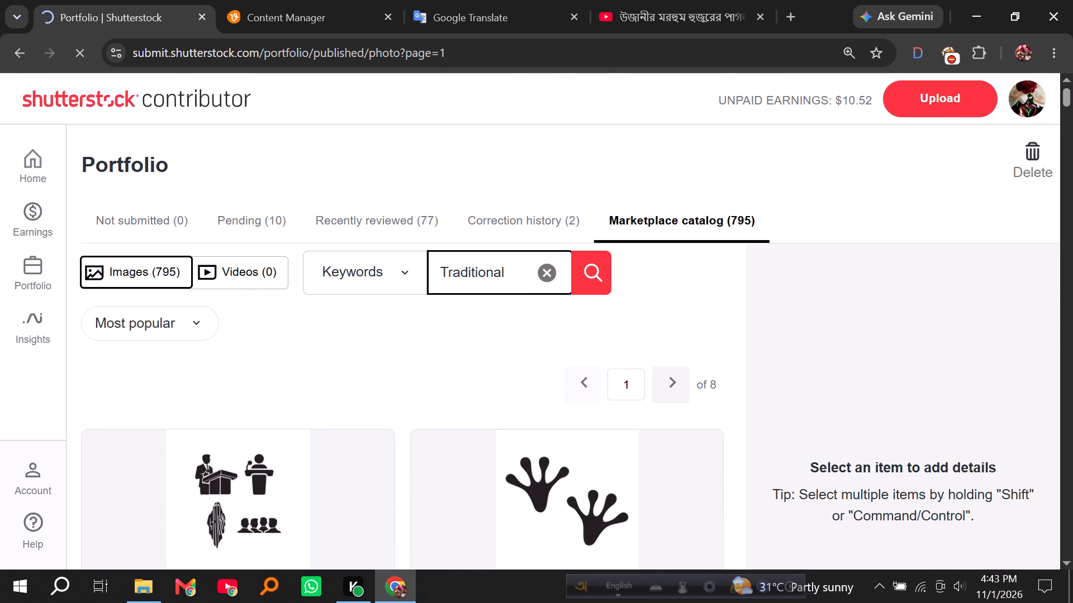
pyautogui.click(513, 270)
pyautogui.press('Return')
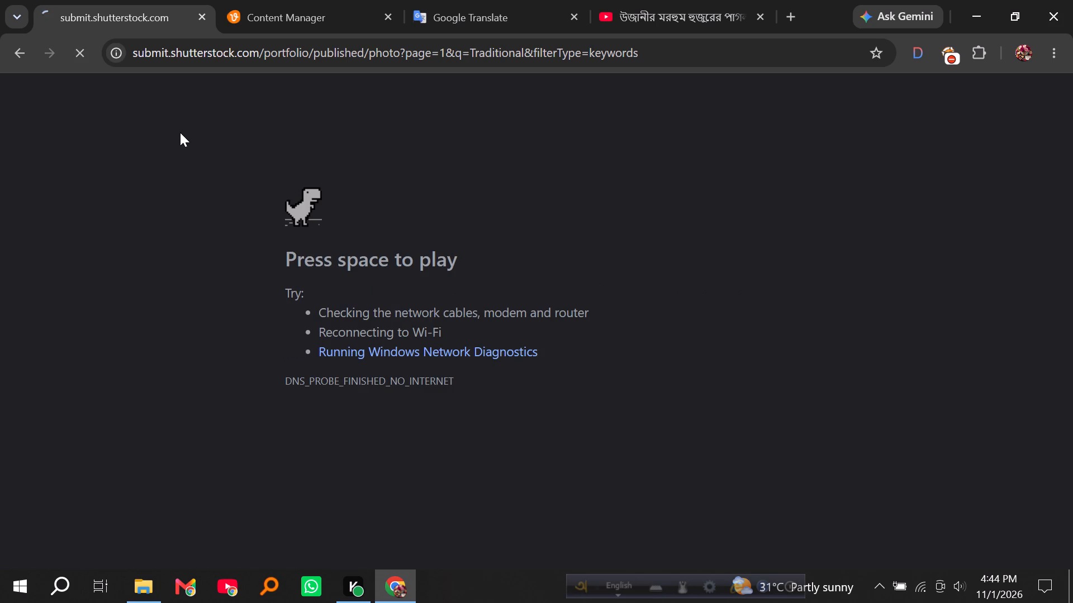
pyautogui.click(298, 0)
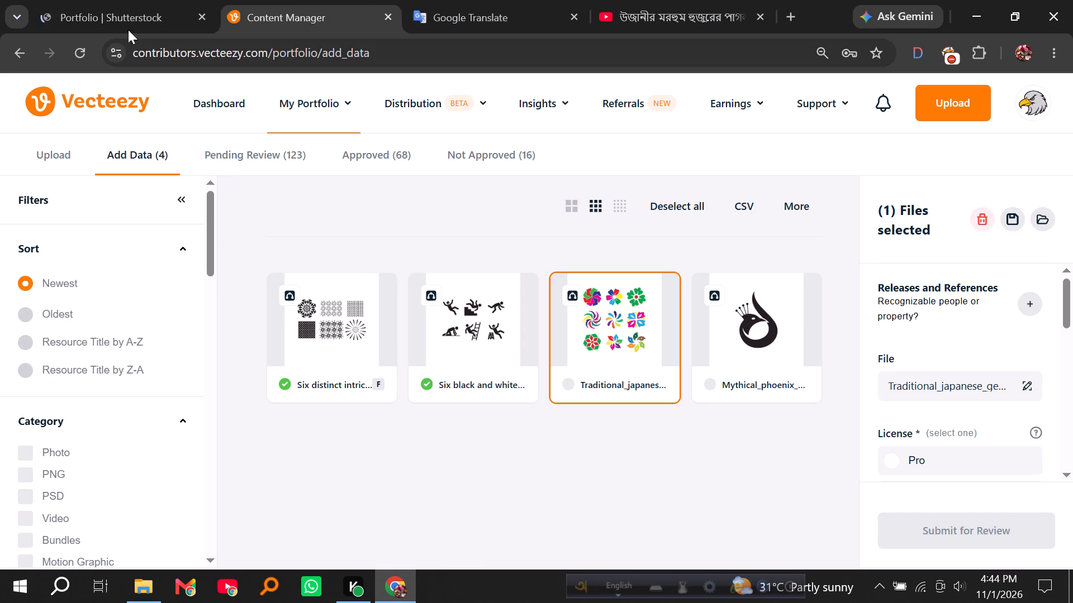
pyautogui.click(119, 0)
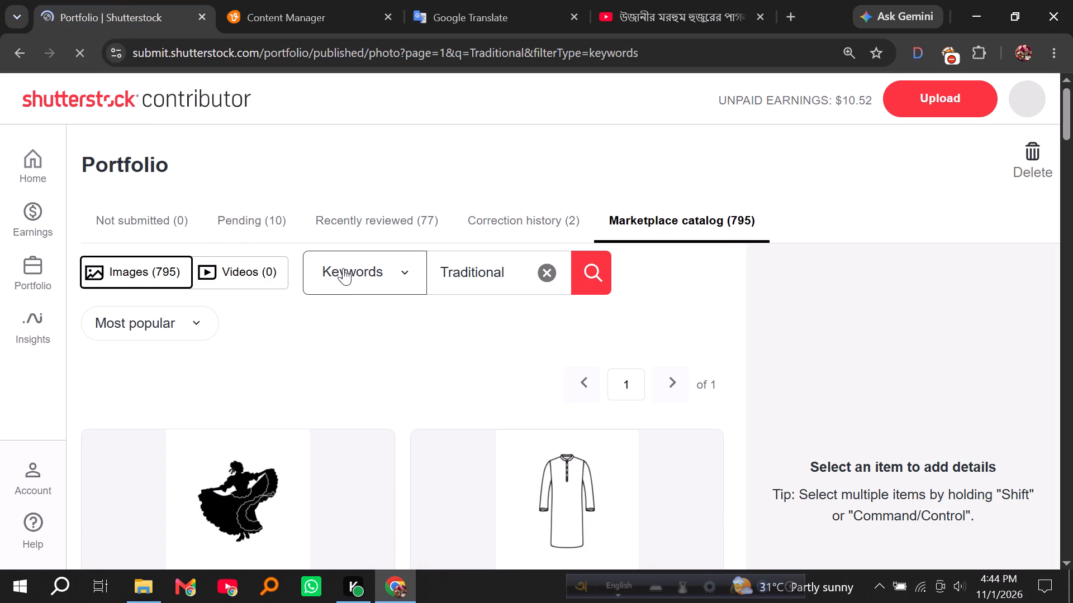
pyautogui.click(506, 274)
pyautogui.press('Return')
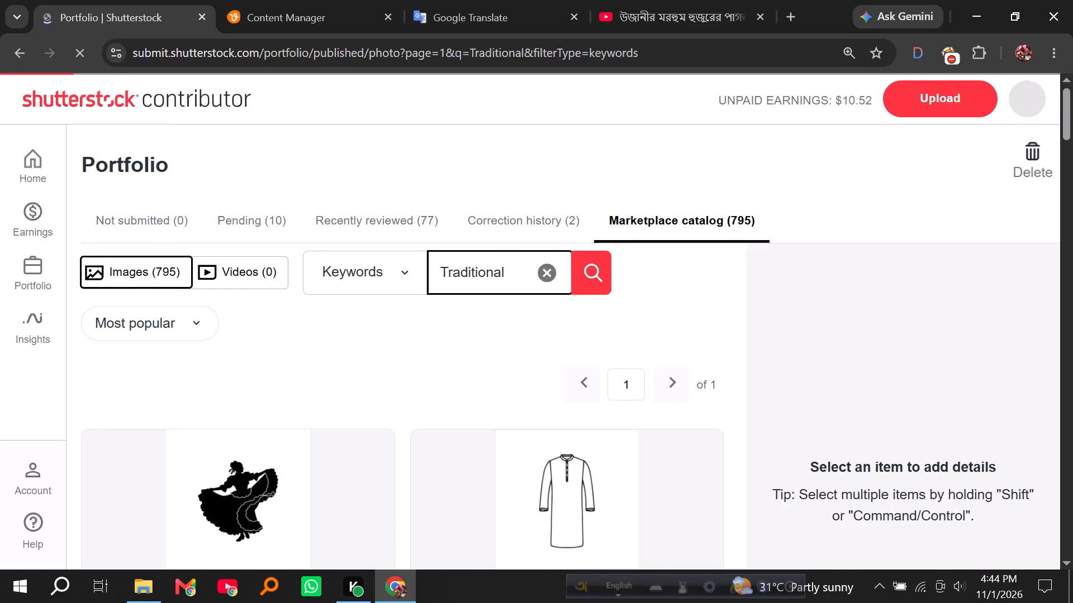
# Find the matching colourful Traditional Japanese geometric and floral patterns design among the Shutterstock results and copy its description.
pyautogui.scroll(-3, 450, 245)
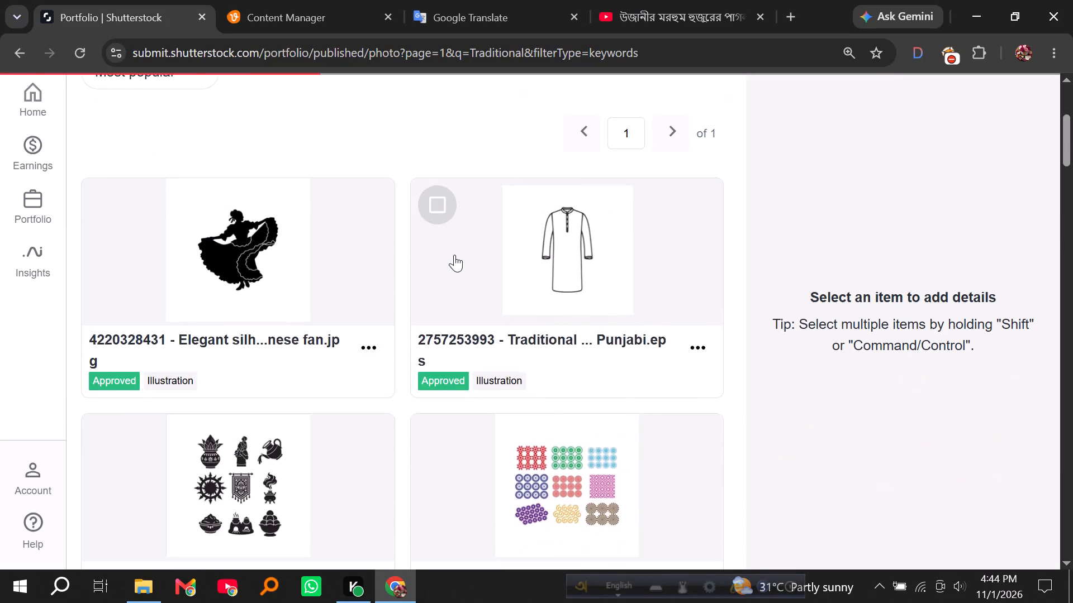
pyautogui.scroll(-6, 454, 255)
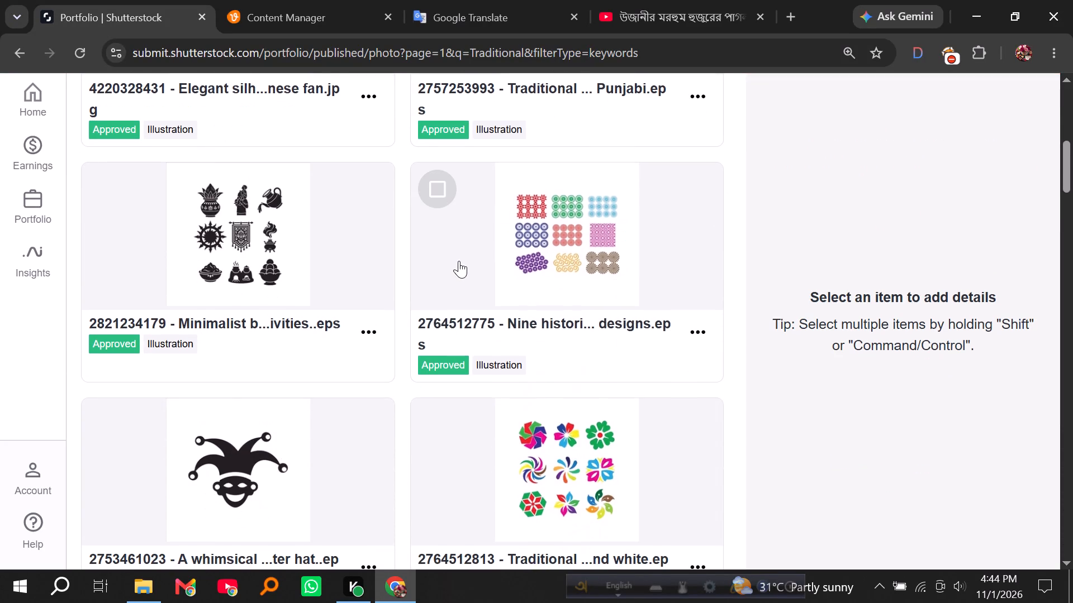
pyautogui.scroll(-2, 459, 261)
pyautogui.click(525, 279)
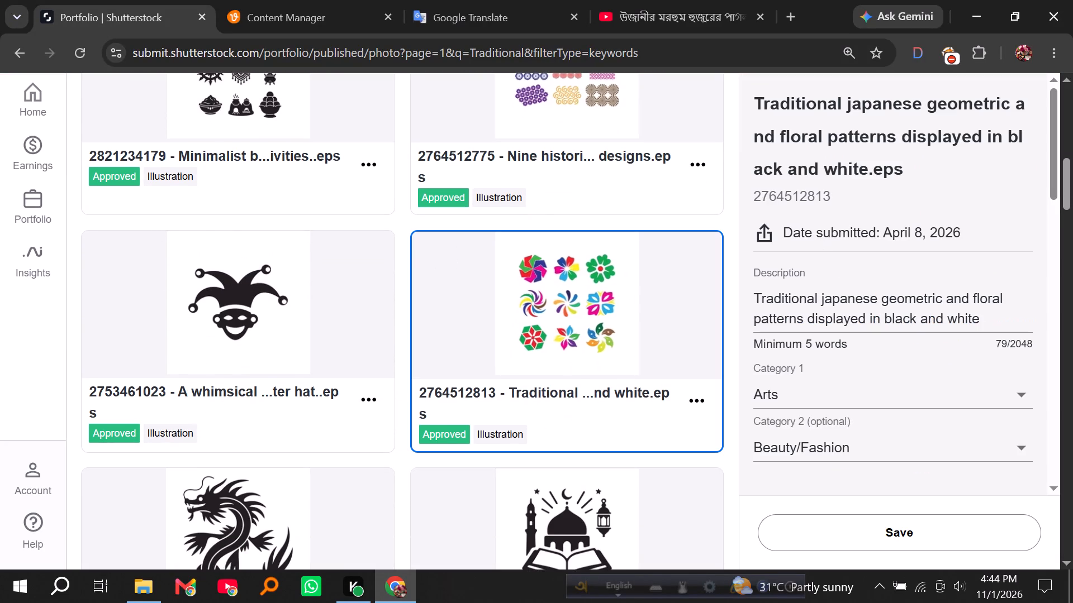
pyautogui.tripleClick(816, 303)
pyautogui.hotkey('ctrl', 'c')
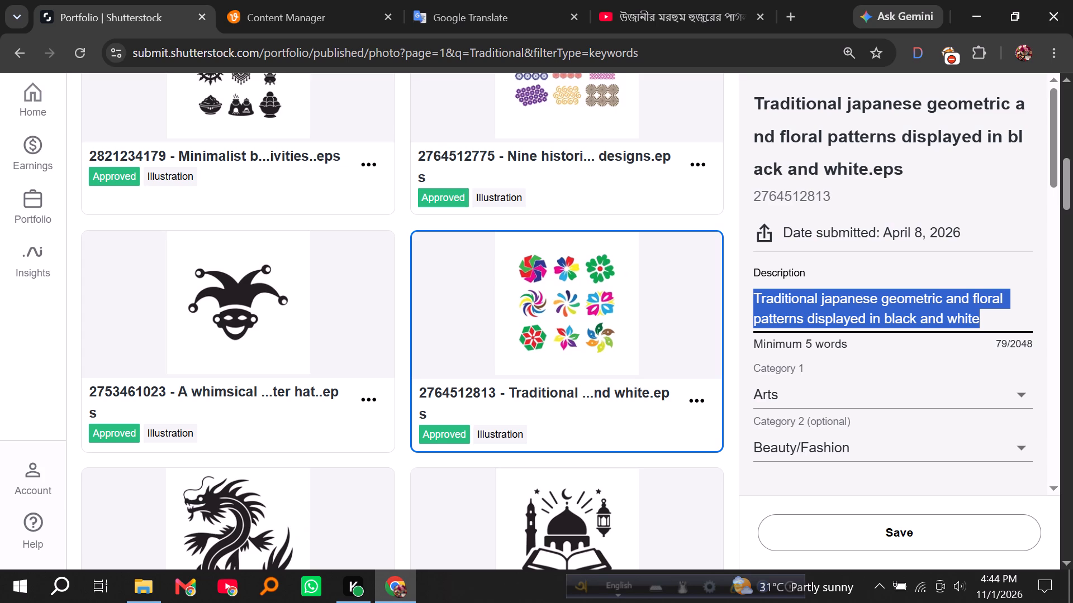
# Switch to Vecteezy and remove the saved autofill suggestions from the empty title field of the Traditional Japanese patterns file.
pyautogui.click(264, 0)
pyautogui.scroll(-2, 941, 451)
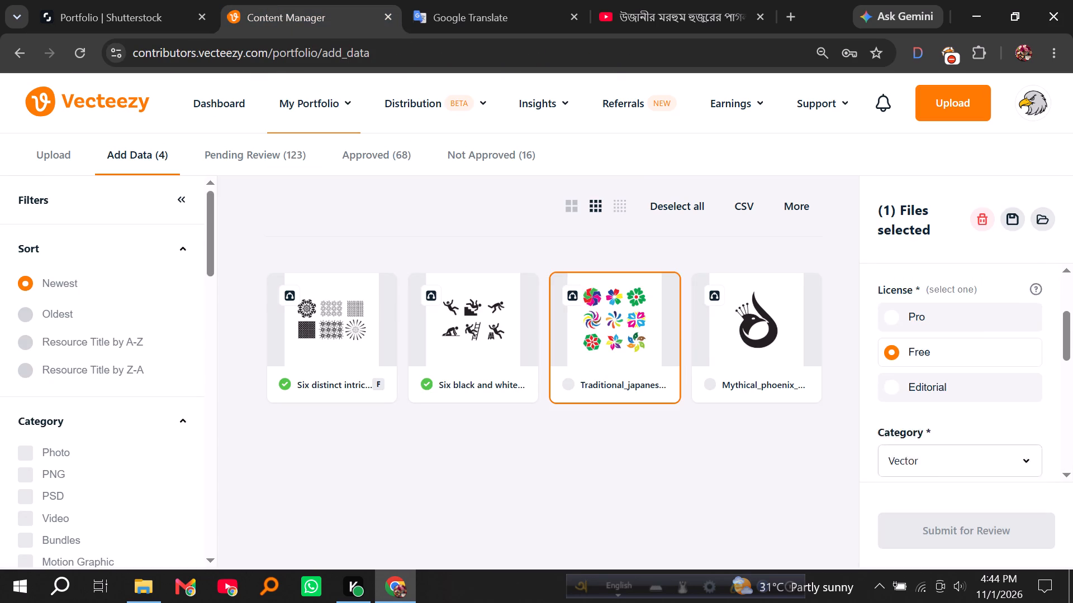
pyautogui.scroll(-2, 938, 415)
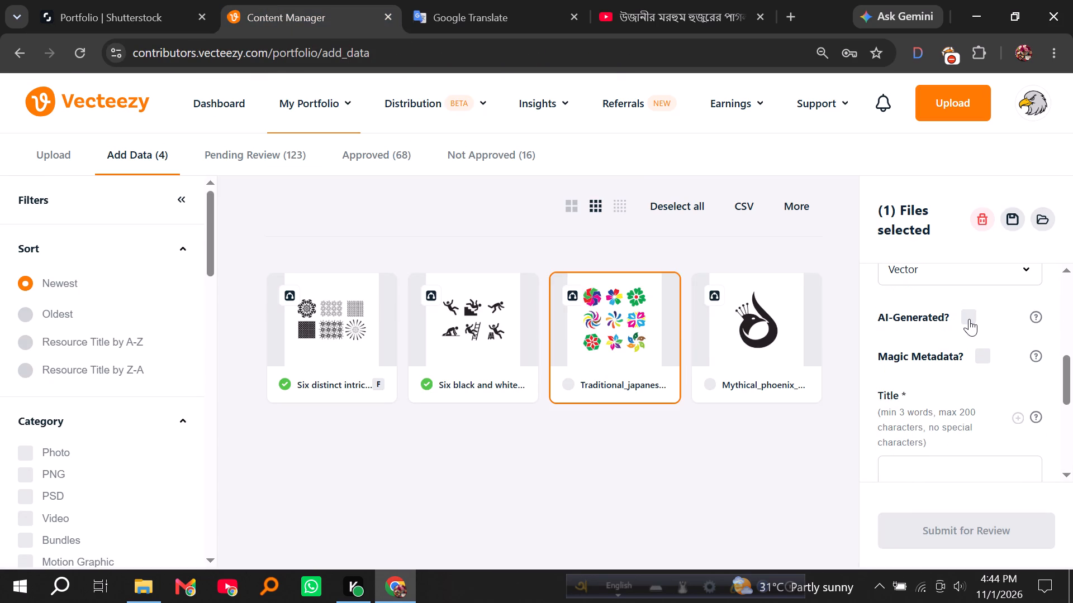
pyautogui.scroll(-2, 968, 334)
pyautogui.click(955, 314)
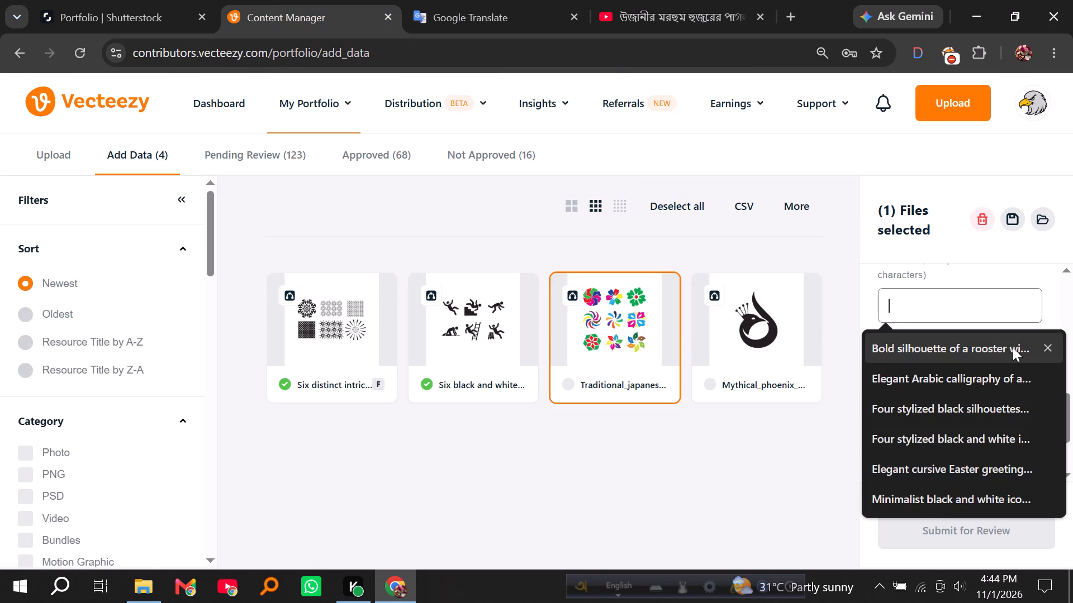
pyautogui.tripleClick(1047, 347)
pyautogui.tripleClick(1047, 347)
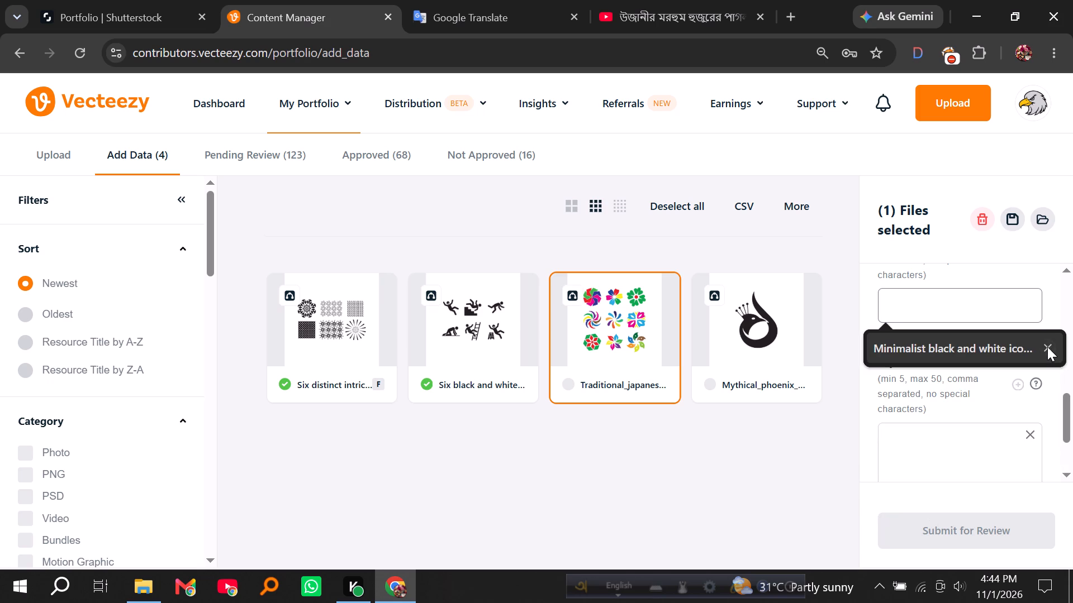
pyautogui.click(1049, 346)
pyautogui.click(989, 304)
pyautogui.tripleClick(1050, 346)
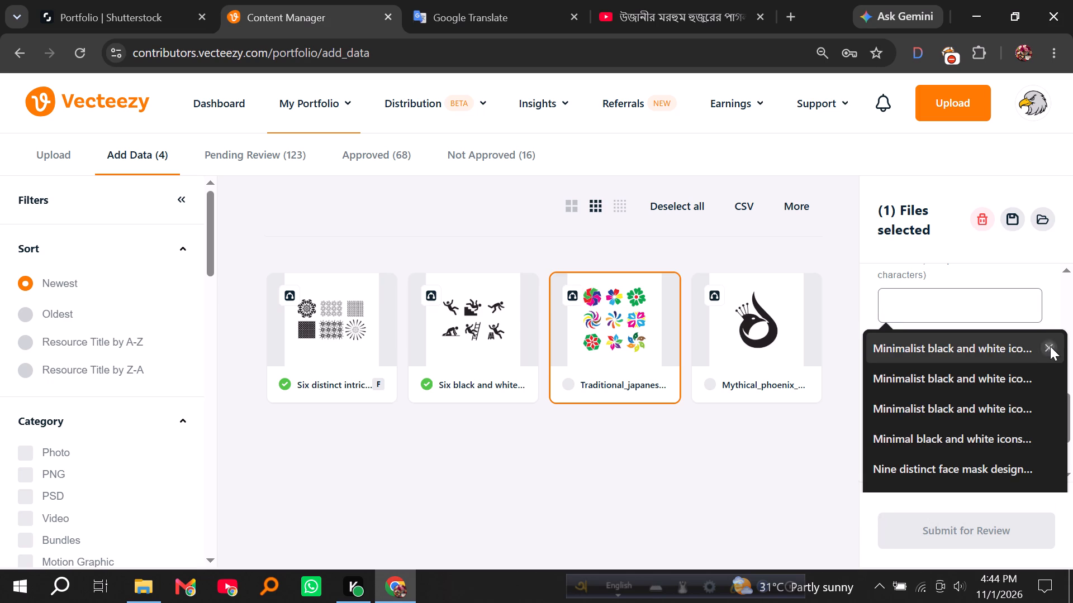
pyautogui.tripleClick(1050, 346)
pyautogui.click(1050, 346)
pyautogui.click(1001, 307)
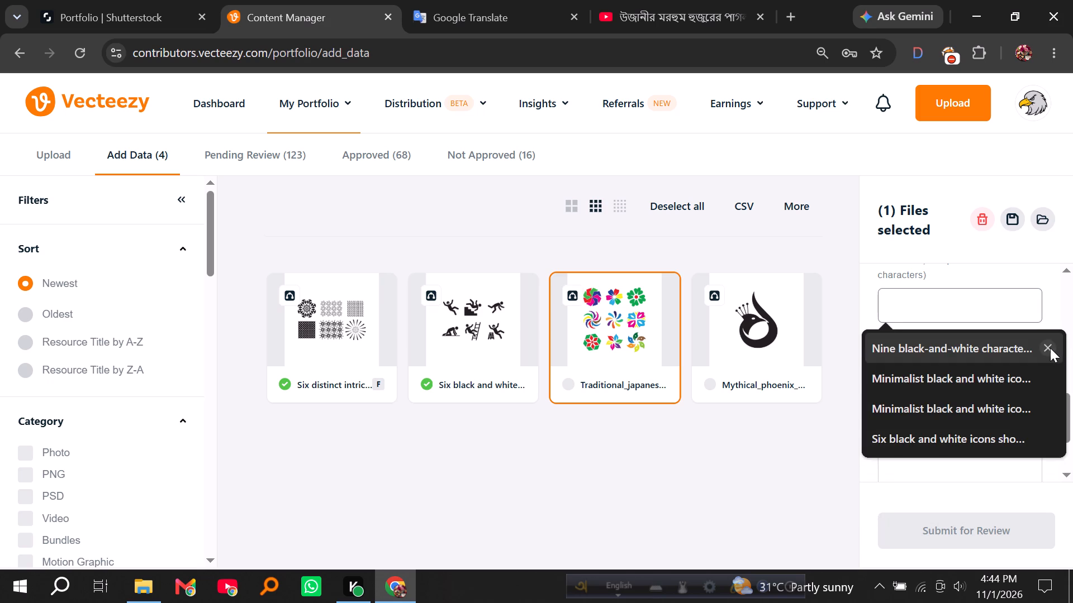
pyautogui.tripleClick(1049, 347)
pyautogui.tripleClick(1048, 347)
# Set the file's title to the copied description "Traditional japanese geometric and floral patterns displayed in black and white".
pyautogui.click(988, 309)
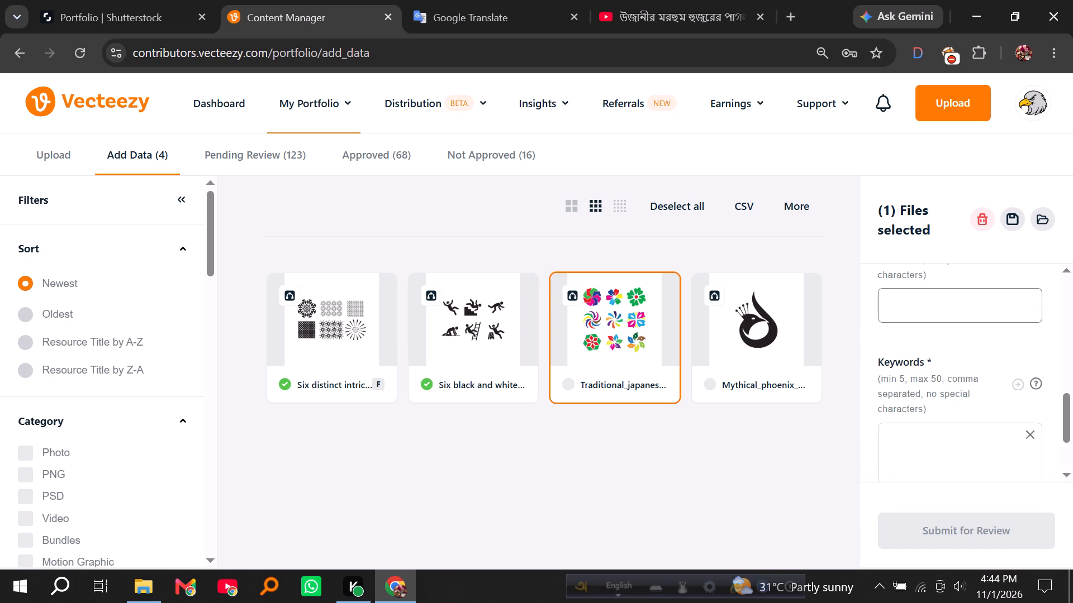
pyautogui.hotkey('ctrl', 'v')
# Copy all keywords of the Traditional Japanese patterns design on Shutterstock into the keywords of the matching Vecteezy file.
pyautogui.click(953, 447)
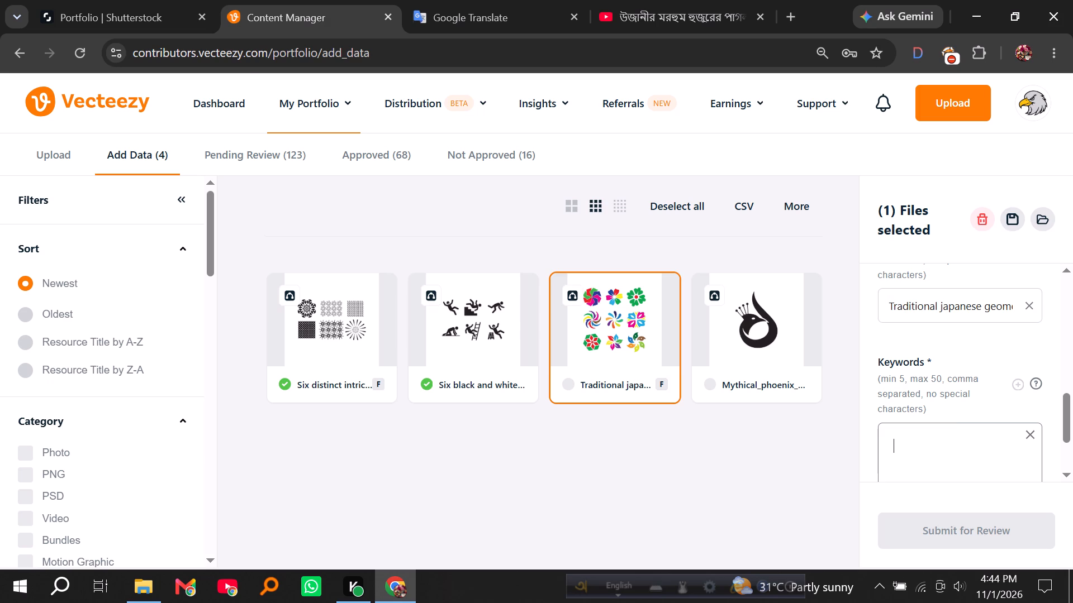
pyautogui.click(96, 0)
pyautogui.scroll(-1, 621, 338)
pyautogui.scroll(-2, 909, 361)
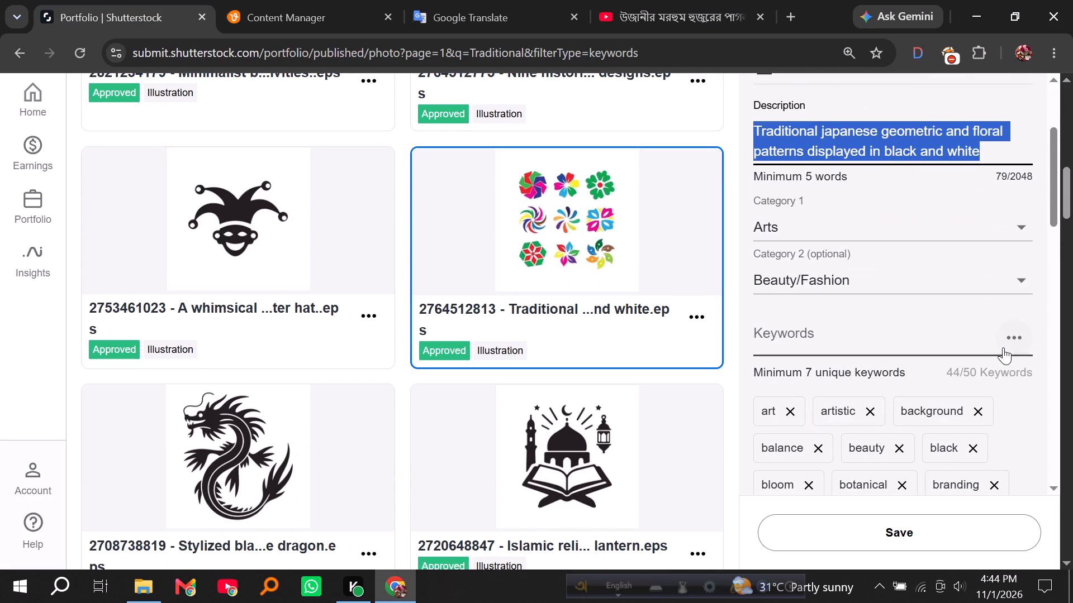
pyautogui.click(1011, 338)
pyautogui.click(957, 375)
pyautogui.click(286, 2)
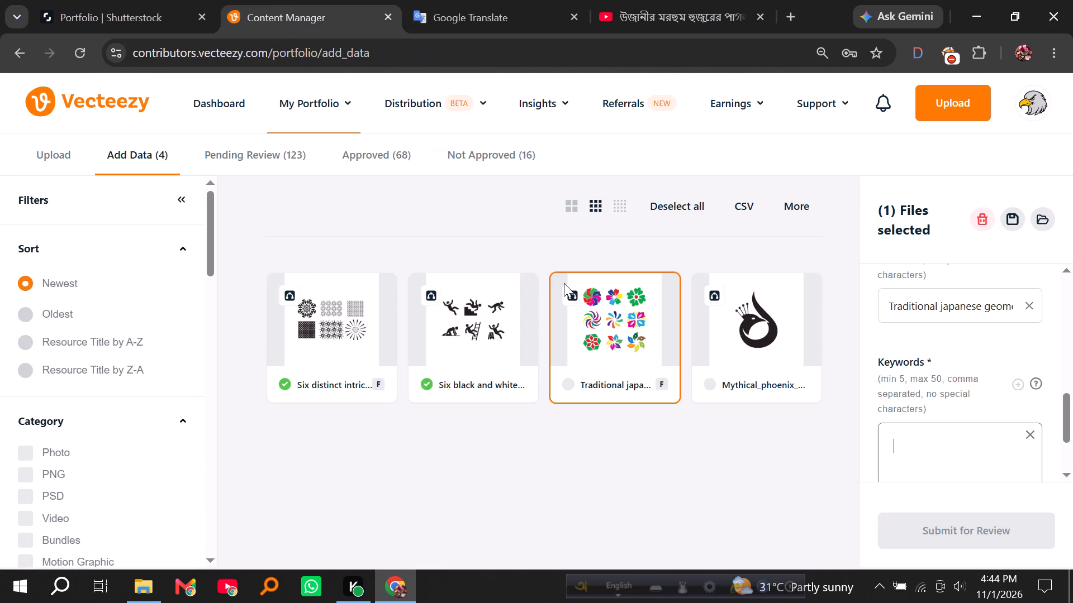
pyautogui.hotkey('ctrl', 'v')
# Remove the prohibited keyword "vector" from the Traditional Japanese patterns file and save its metadata.
pyautogui.scroll(-3, 1009, 417)
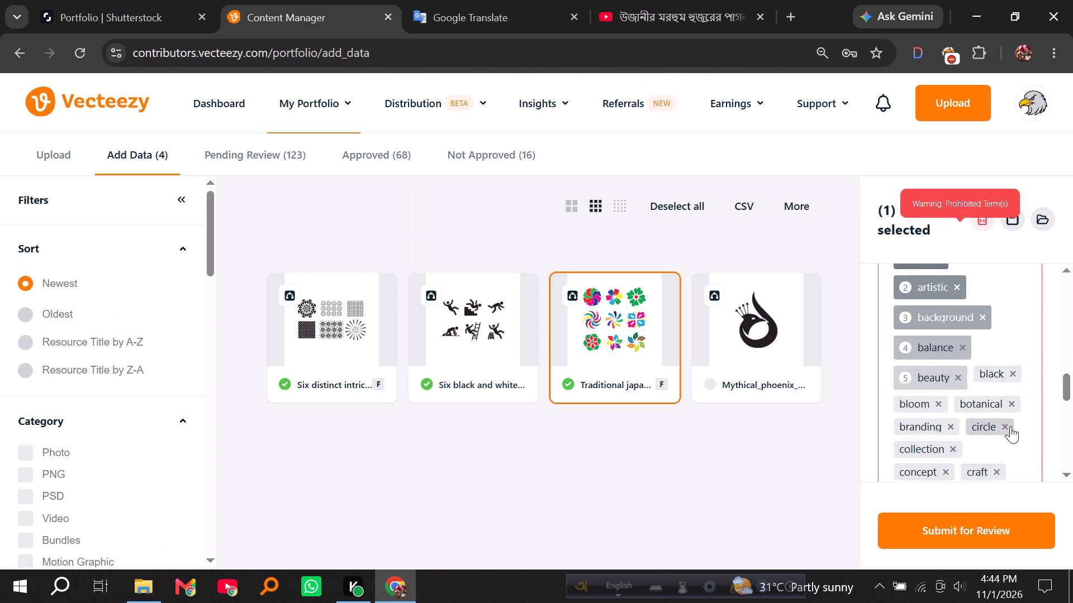
pyautogui.scroll(-7, 1010, 426)
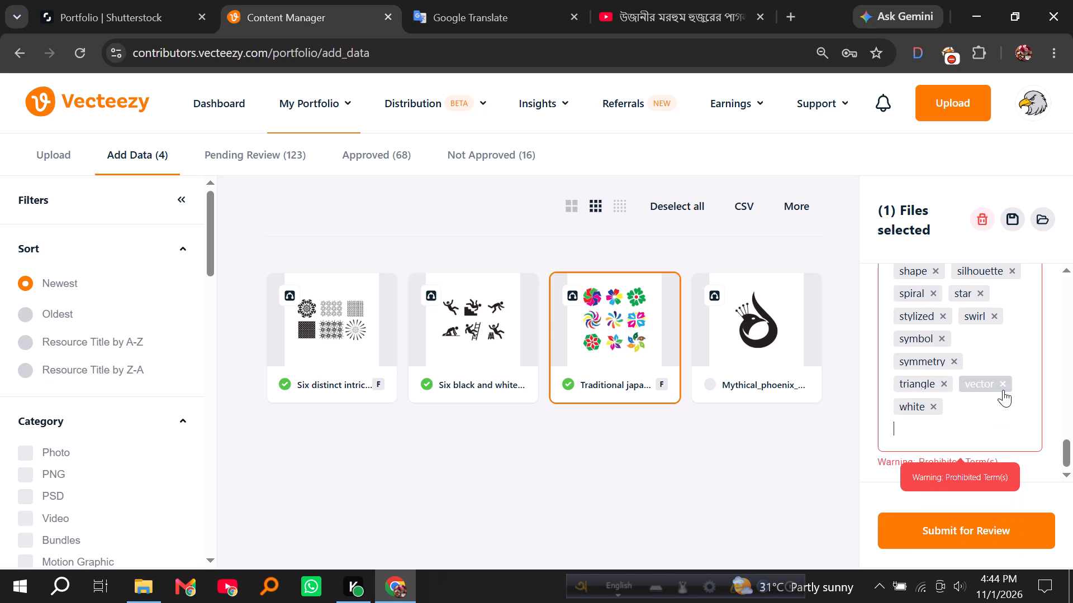
pyautogui.click(1003, 382)
pyautogui.scroll(9, 1002, 385)
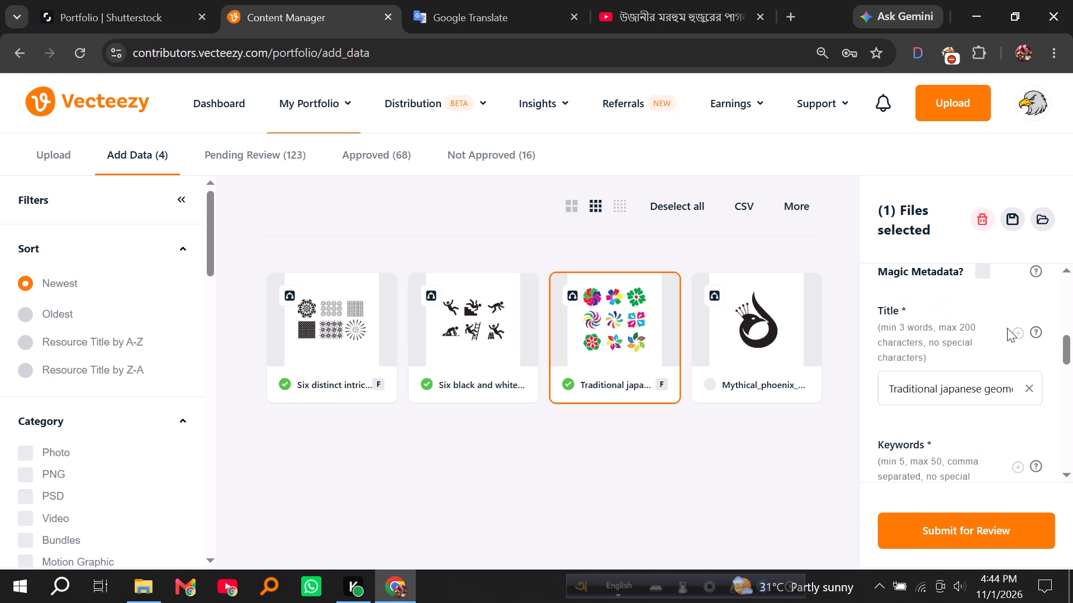
pyautogui.click(1010, 218)
pyautogui.scroll(6, 984, 390)
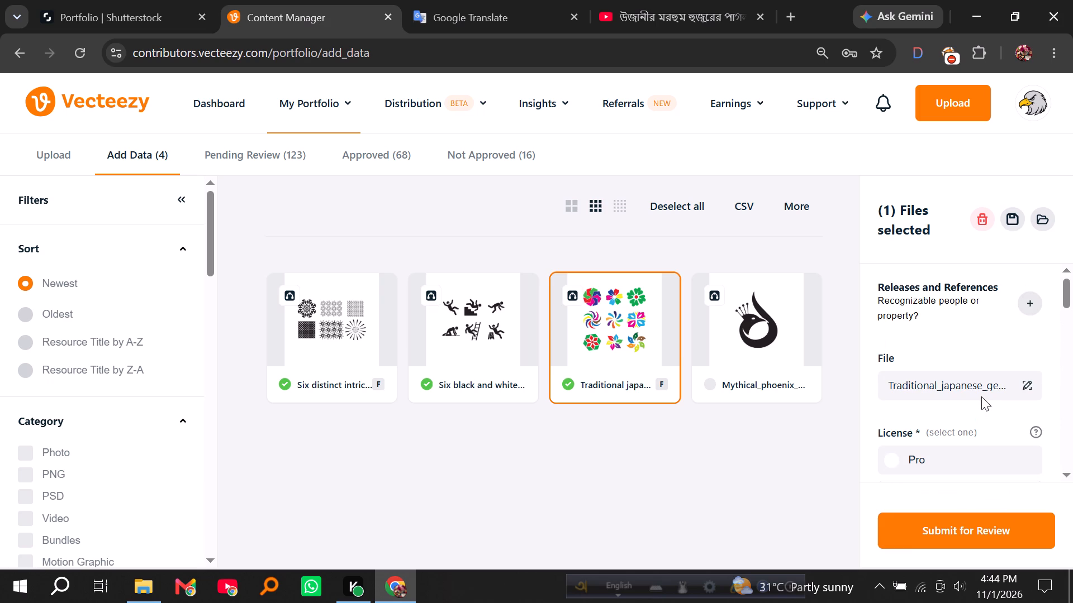
pyautogui.scroll(3, 981, 396)
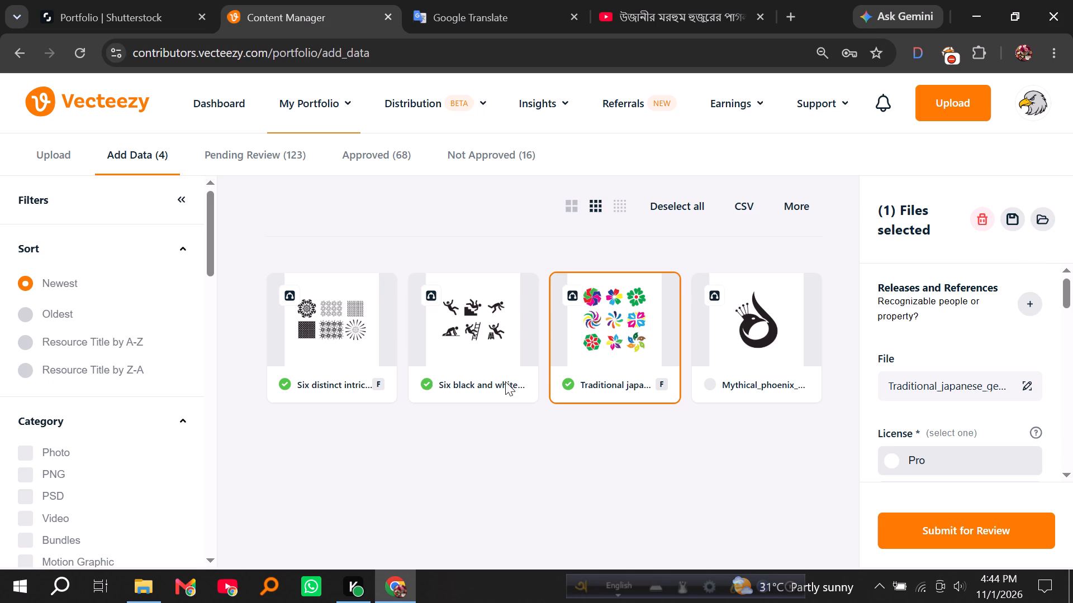
# Select the Mythical phoenix file on Vecteezy and copy the word "phoenix" from its file name.
pyautogui.click(711, 337)
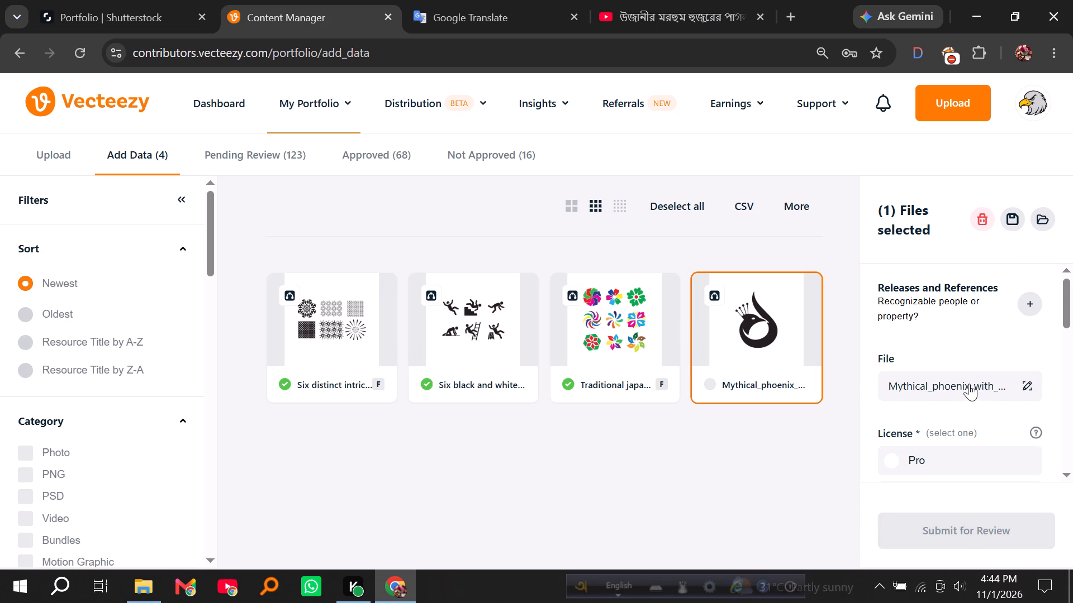
pyautogui.moveTo(969, 384); pyautogui.dragTo(932, 385)
pyautogui.hotkey('ctrl', 'c')
pyautogui.click(789, 207)
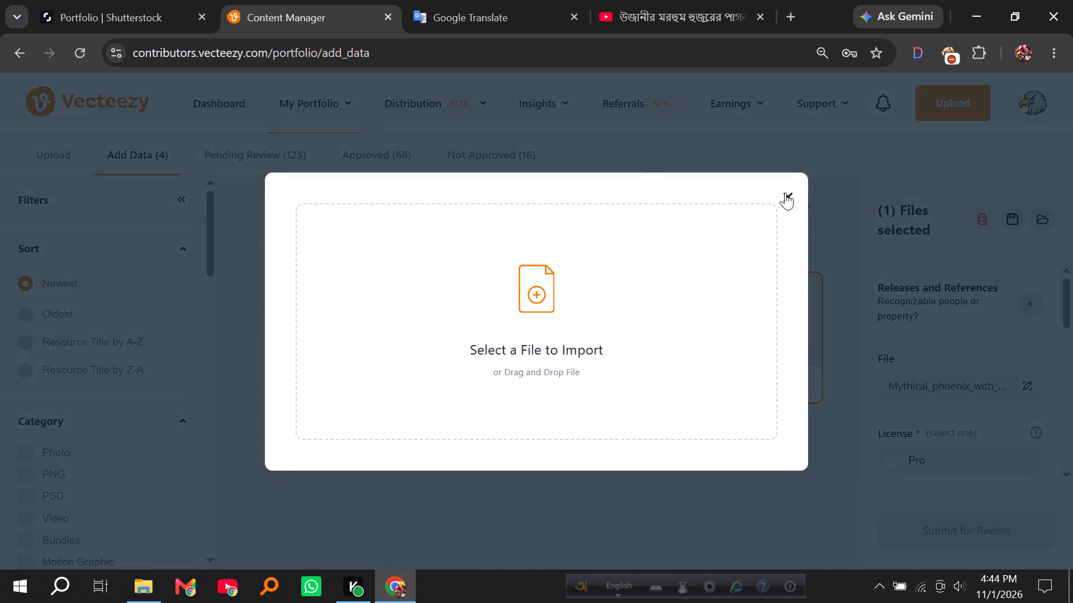
pyautogui.click(785, 190)
pyautogui.click(686, 488)
# Look through the "Traditional" results in the Shutterstock catalog for the design matching the phoenix file.
pyautogui.click(122, 0)
pyautogui.scroll(4, 509, 309)
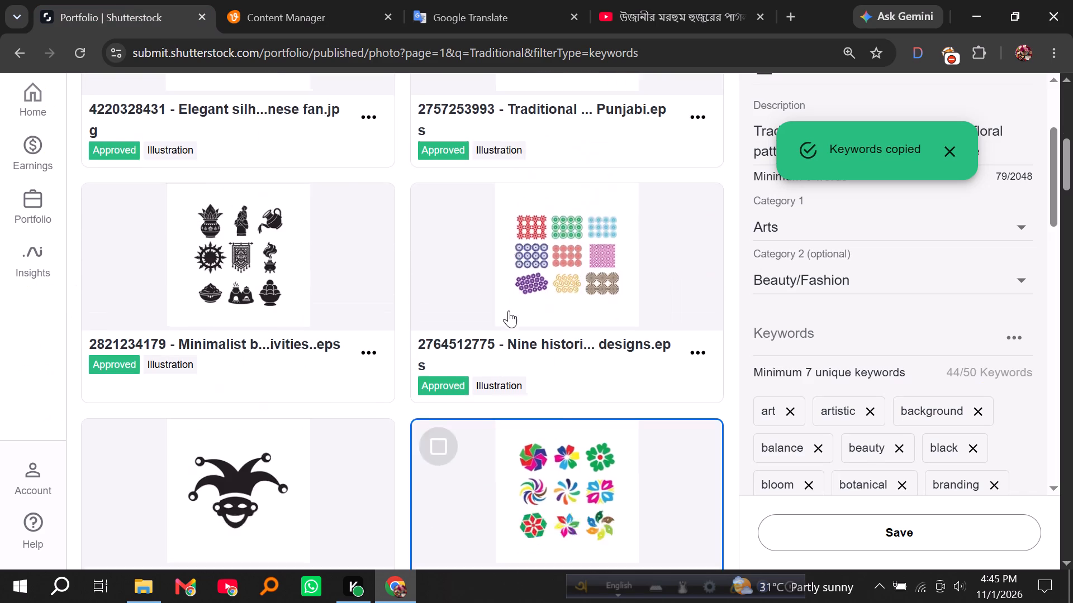
pyautogui.scroll(-8, 509, 310)
pyautogui.scroll(-4, 506, 356)
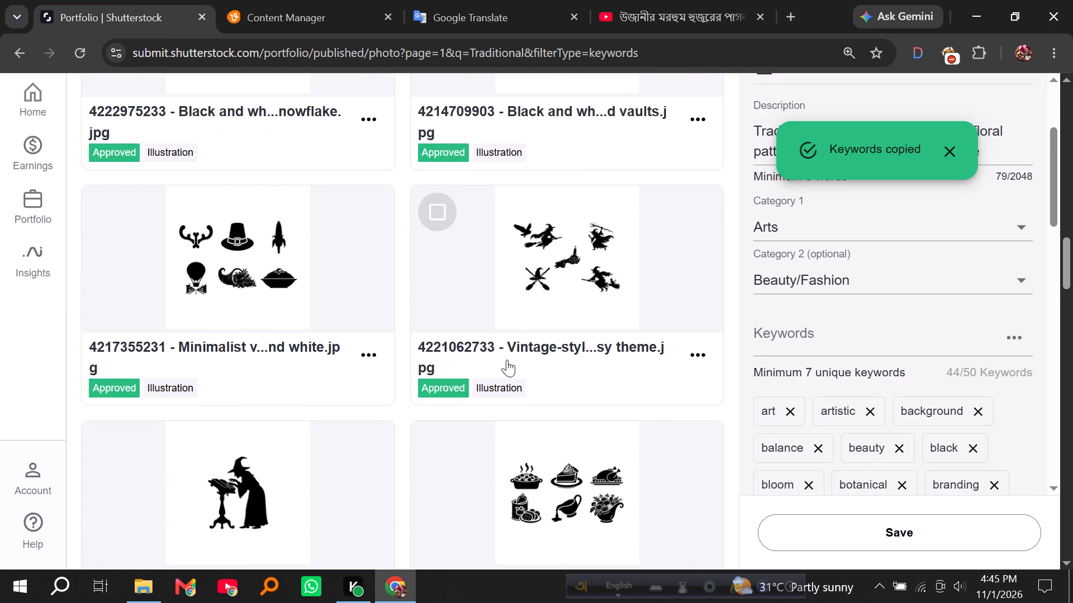
pyautogui.scroll(-11, 507, 360)
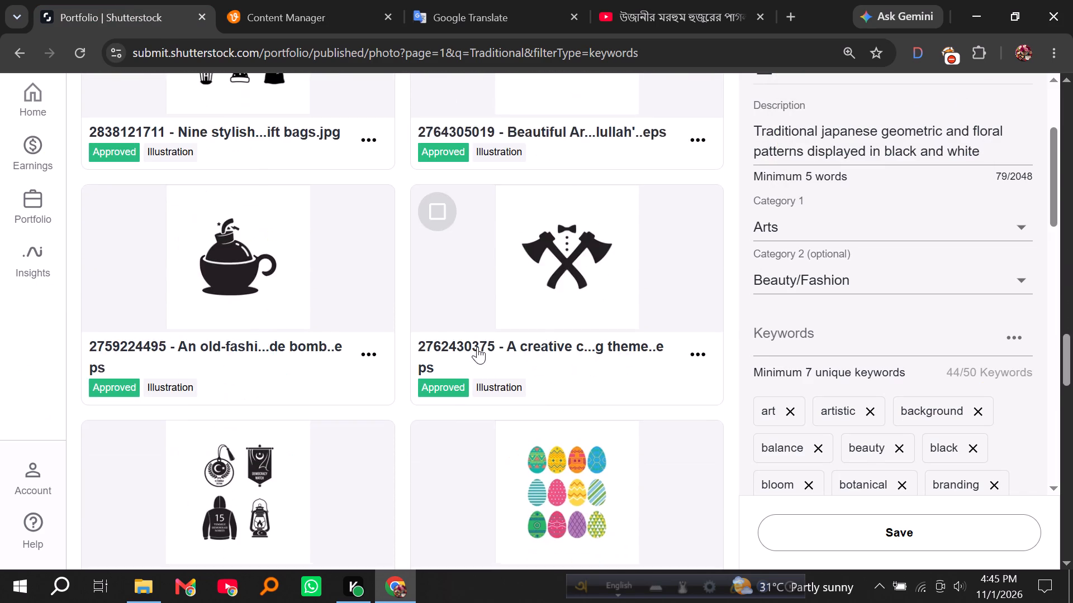
pyautogui.scroll(-13, 477, 347)
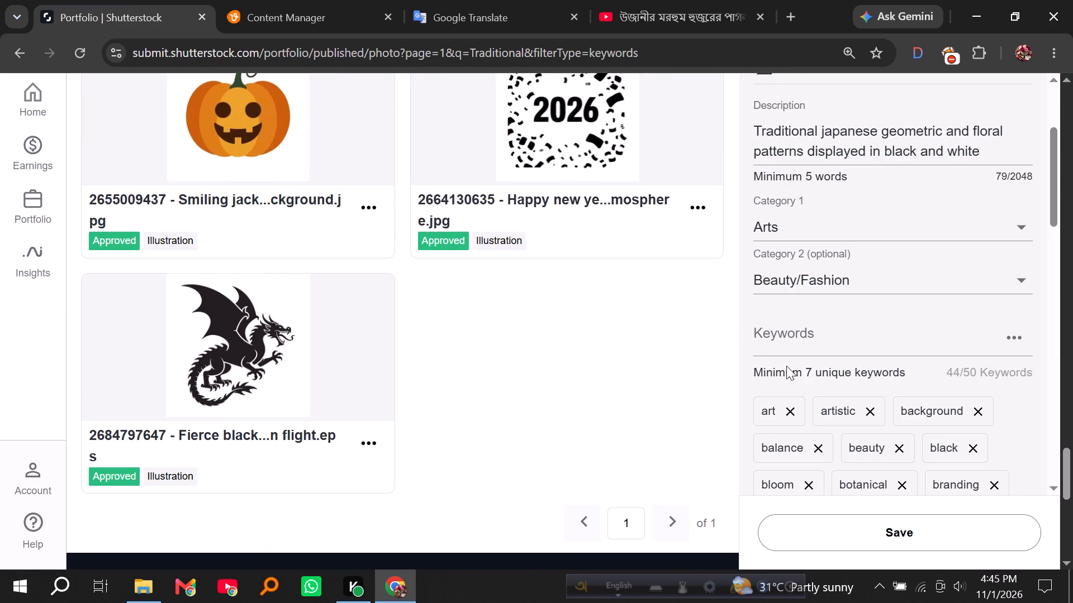
pyautogui.moveTo(1067, 473); pyautogui.dragTo(1058, 384)
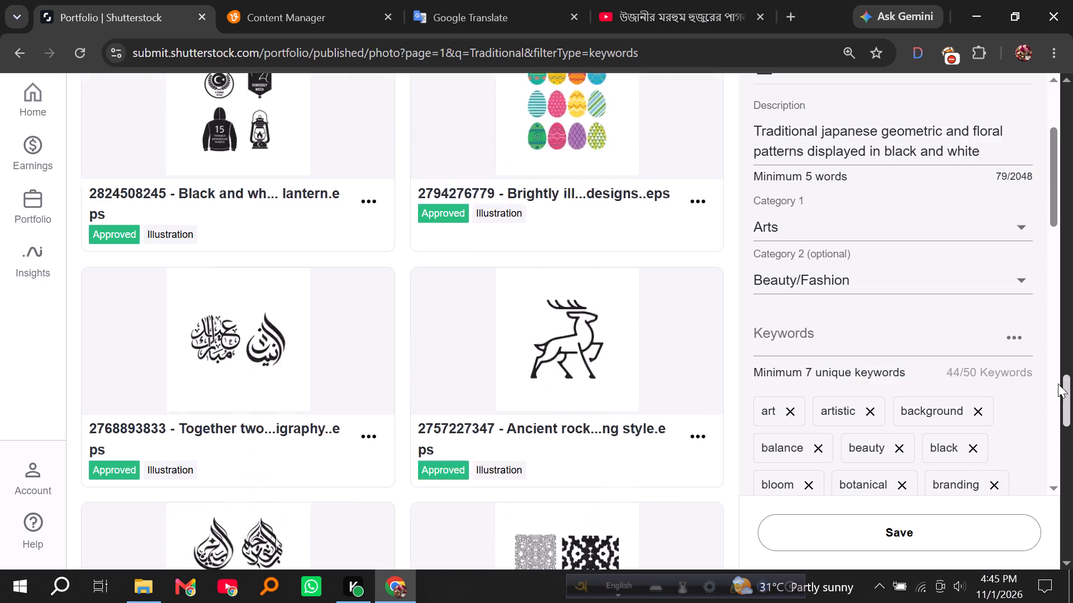
pyautogui.moveTo(1058, 384); pyautogui.dragTo(1036, 212)
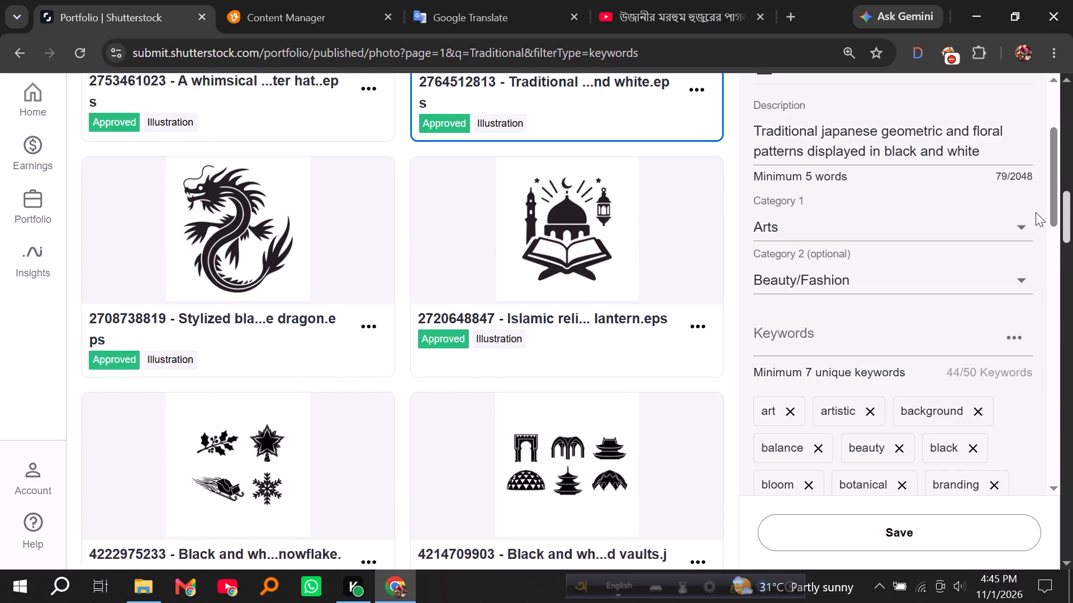
pyautogui.moveTo(1036, 212); pyautogui.dragTo(1029, 106)
# Replace the "Traditional" search in the Shutterstock catalog with a keyword search for "phoenix".
pyautogui.click(540, 276)
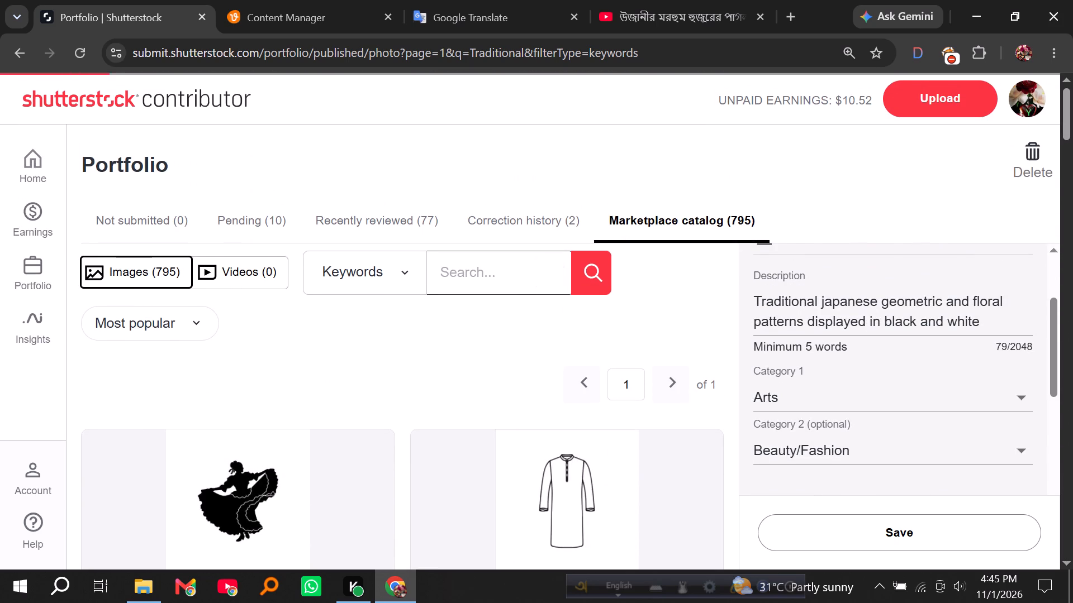
pyautogui.click(515, 271)
pyautogui.hotkey('ctrl', 'v')
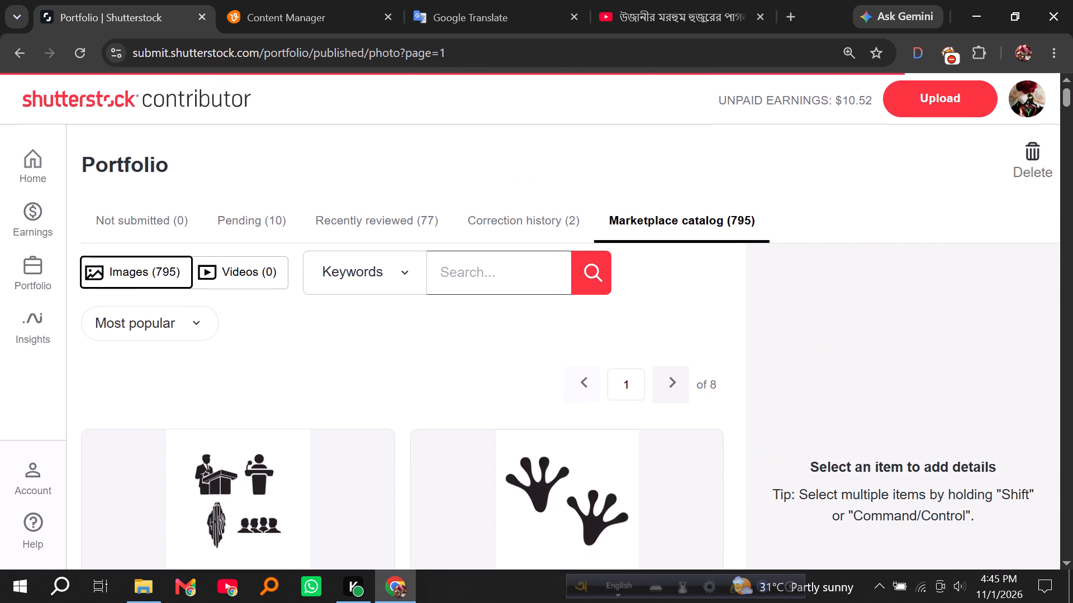
pyautogui.click(511, 267)
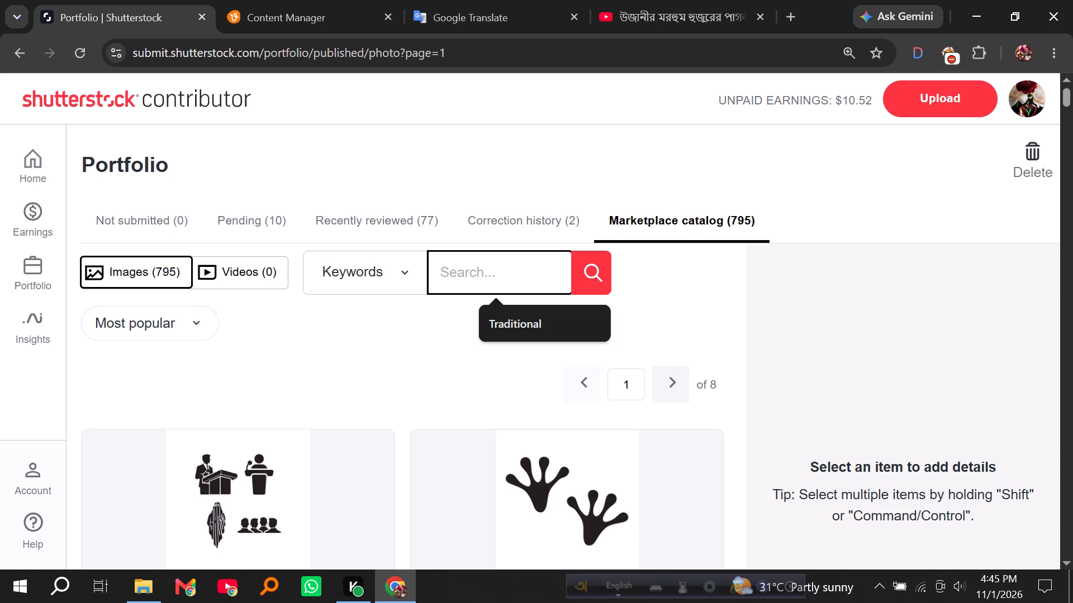
pyautogui.hotkey('ctrl', 'v')
pyautogui.press('Return')
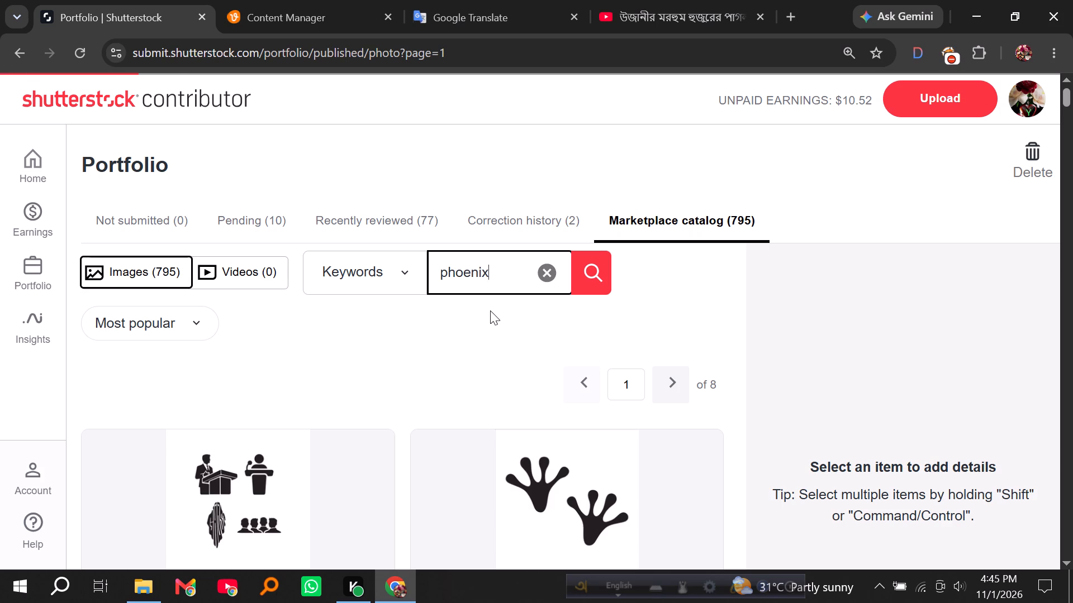
# Check the "phoenix" results for the matching Mythical phoenix design and clear the search.
pyautogui.scroll(-5, 474, 321)
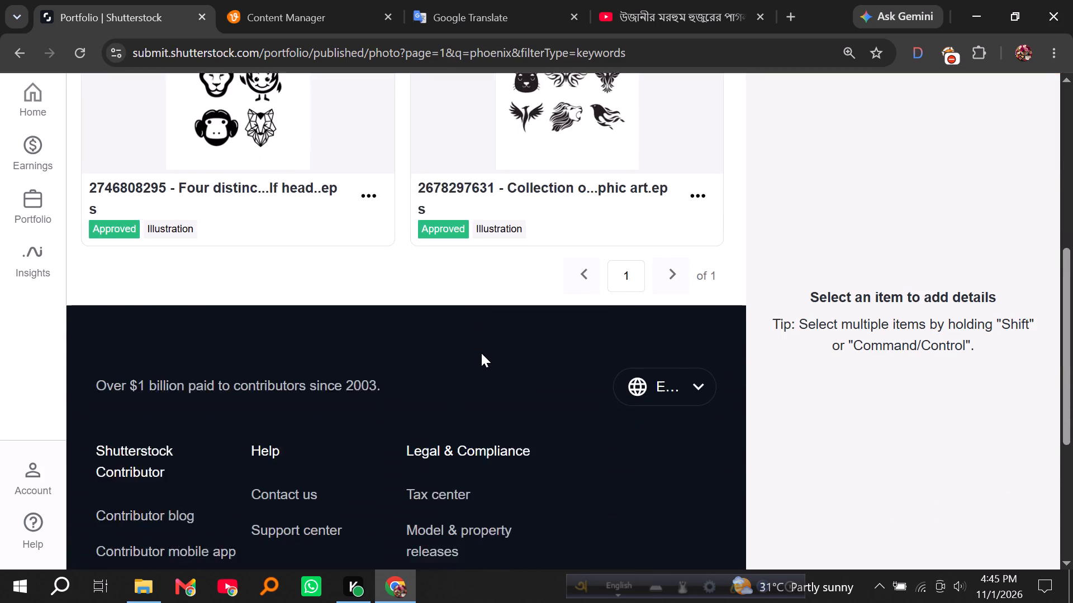
pyautogui.scroll(4, 481, 353)
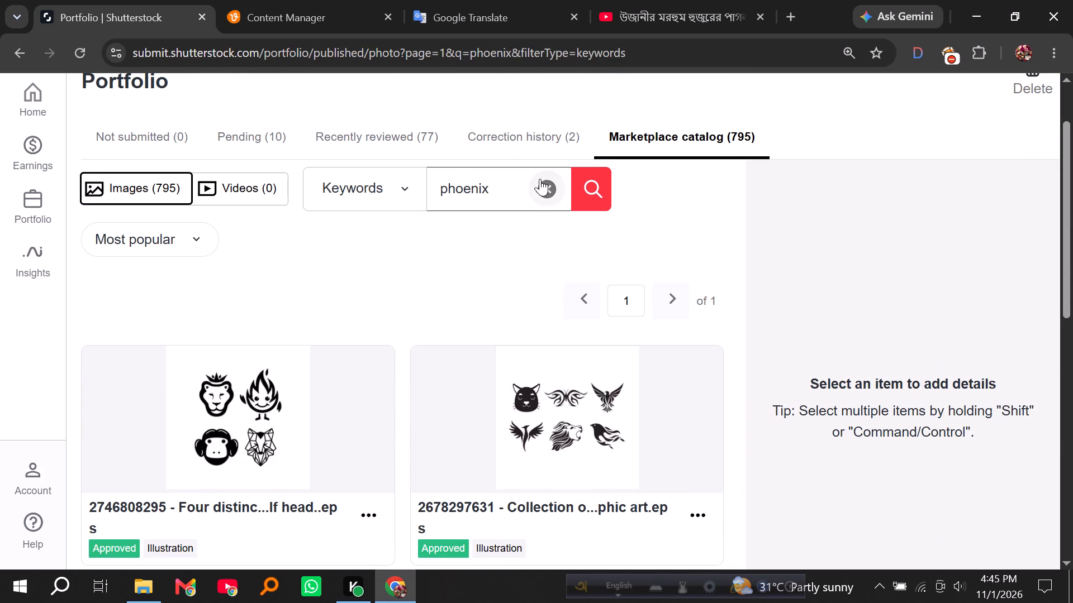
pyautogui.click(545, 183)
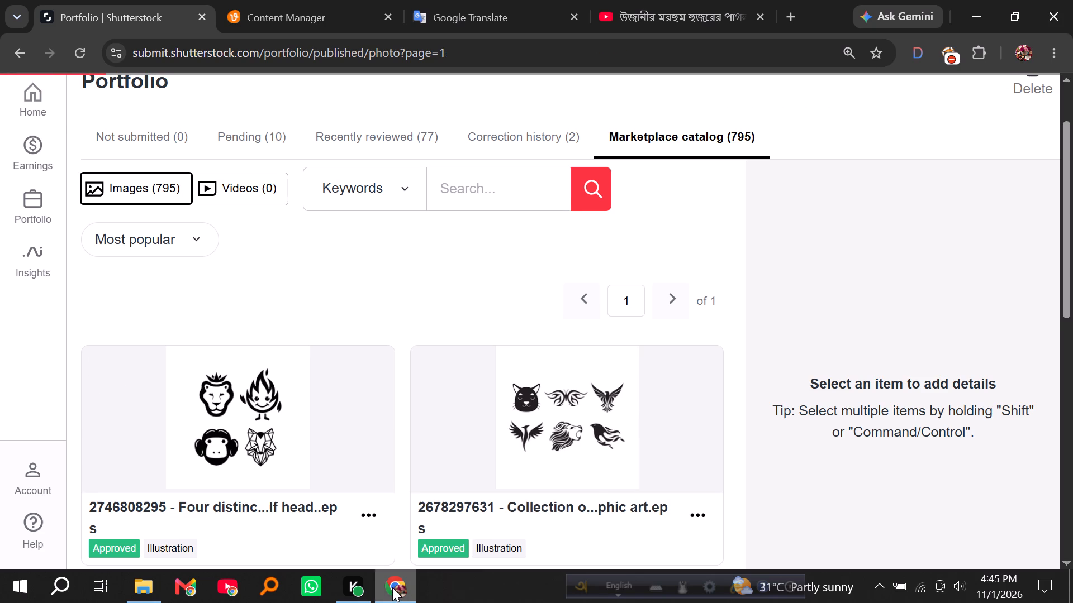
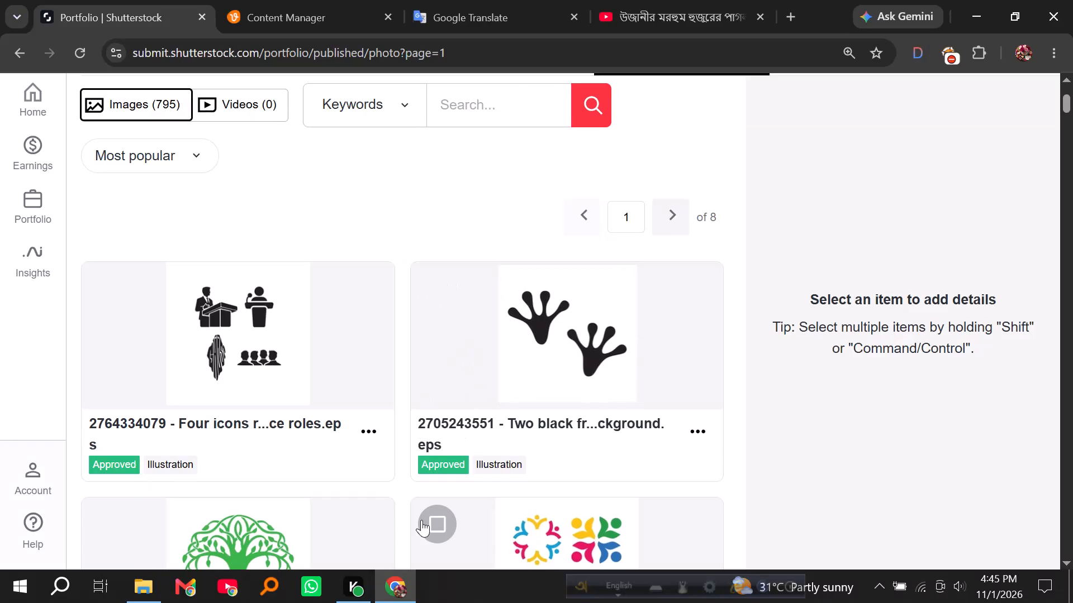
# Permanently delete the Mythical phoenix file from the files awaiting data on Vecteezy.
pyautogui.click(275, 0)
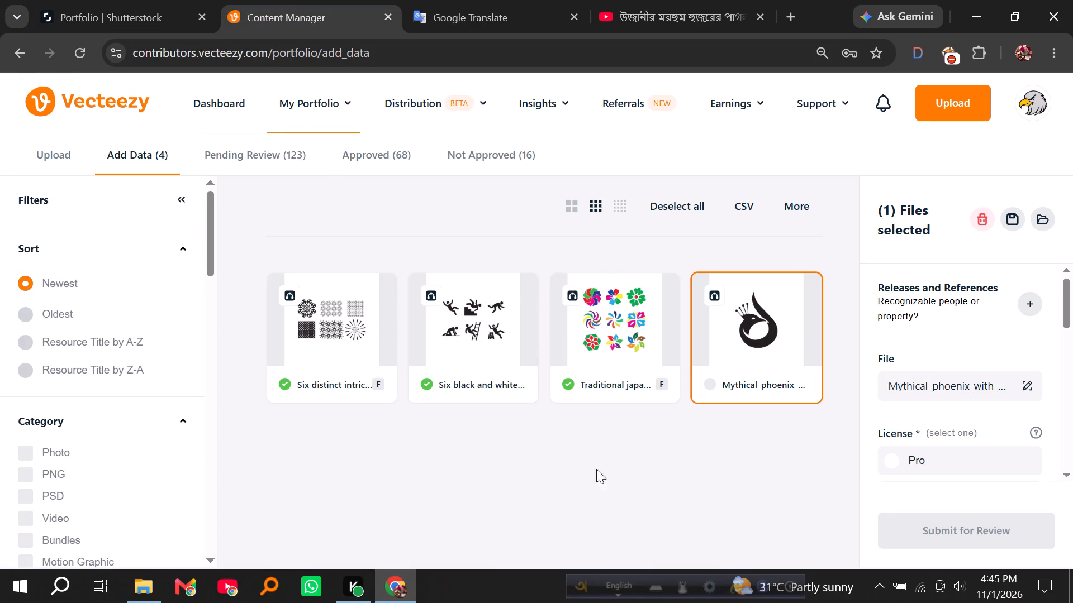
pyautogui.click(986, 219)
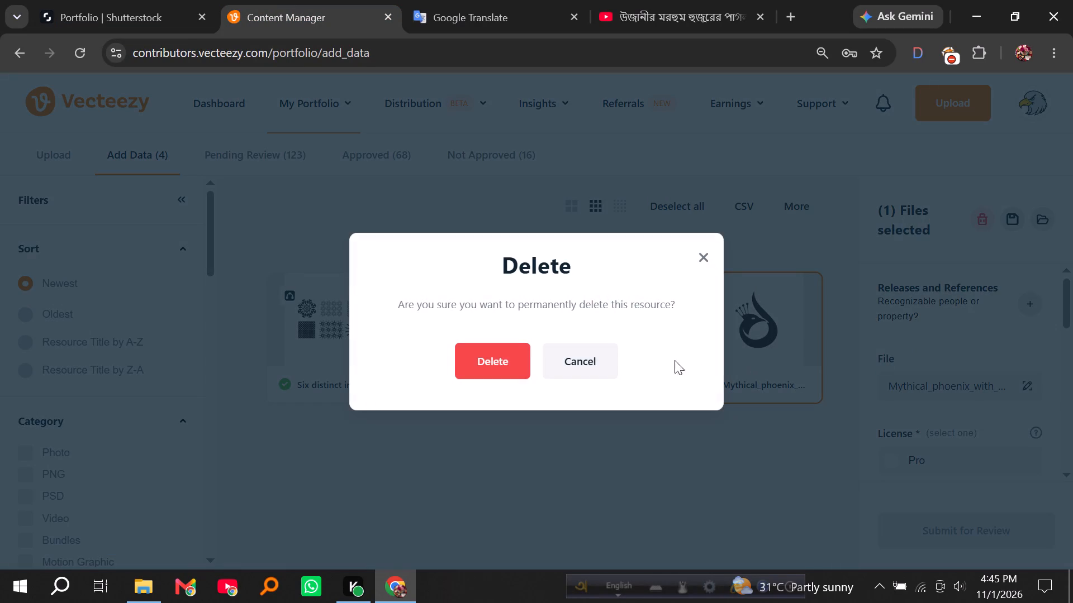
pyautogui.click(490, 355)
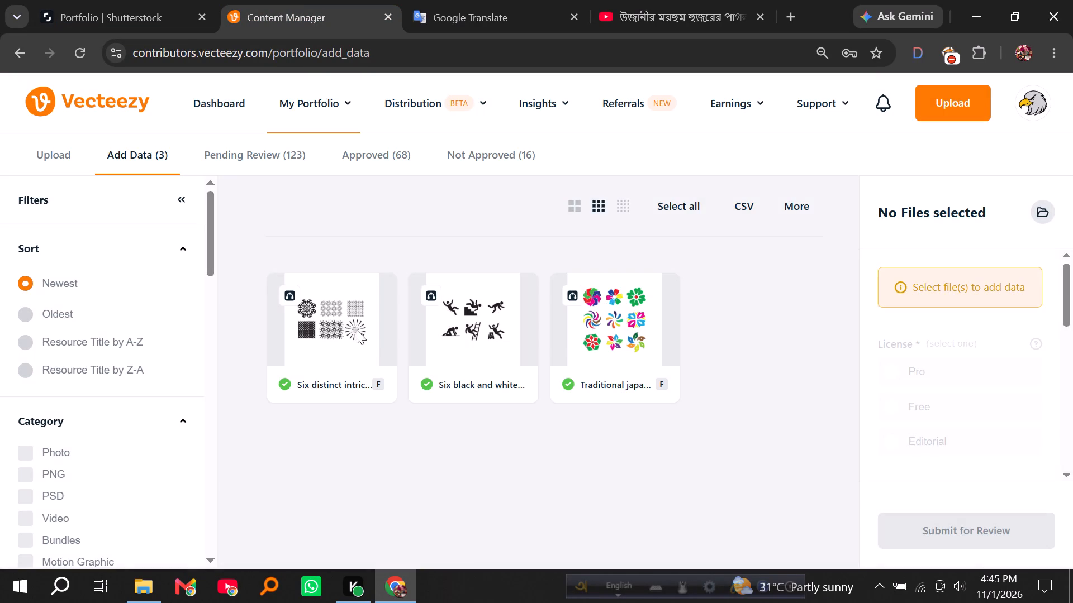
# Reload the file list, select the three remaining files, and submit them for review, accepting the contributor guidelines statement.
pyautogui.click(74, 46)
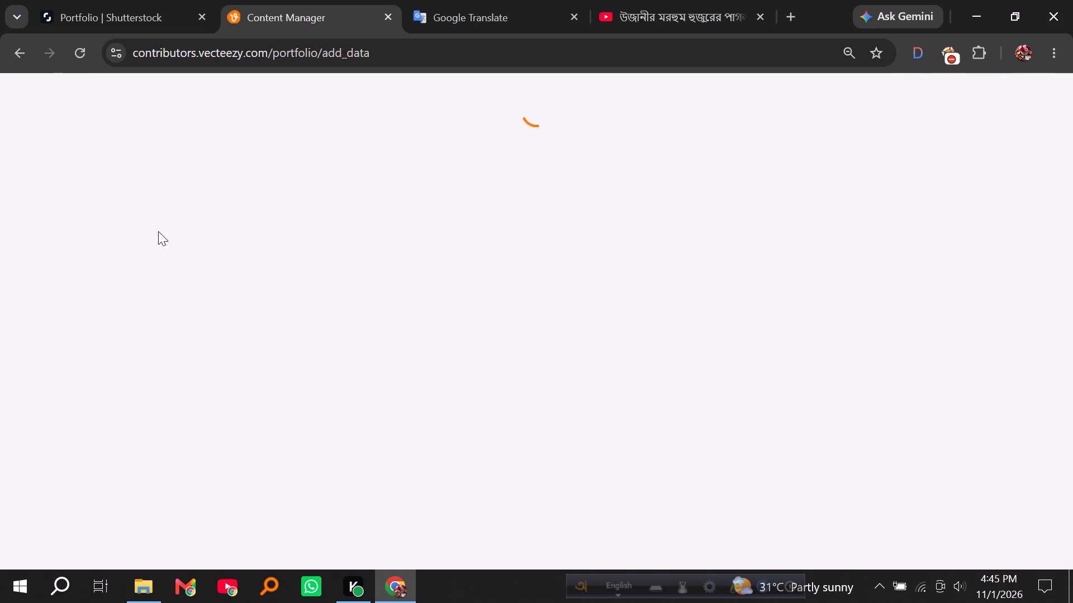
pyautogui.click(347, 329)
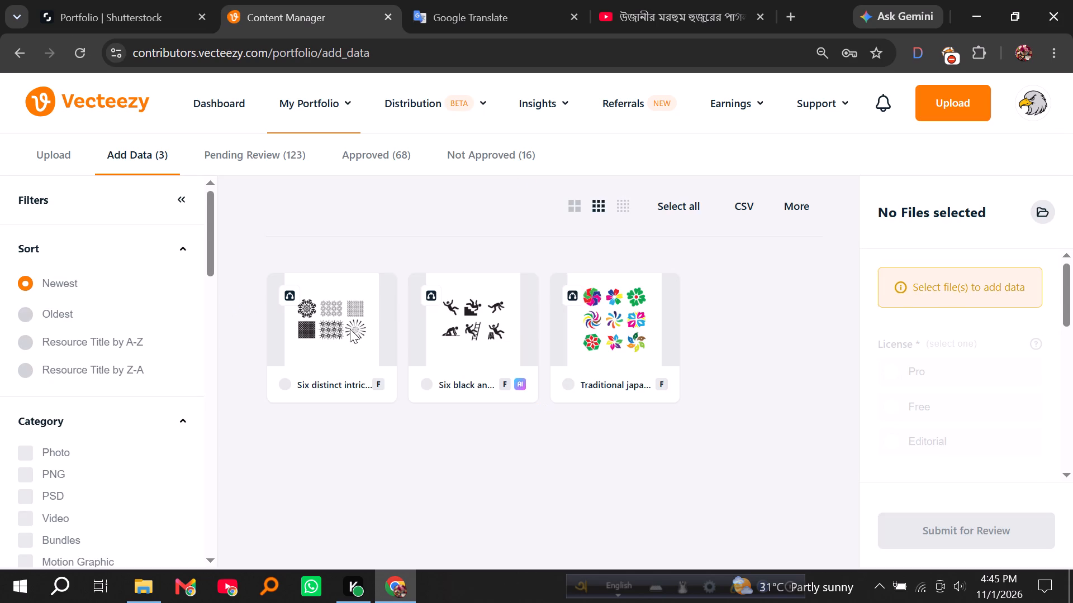
pyautogui.click(463, 337)
pyautogui.click(611, 342)
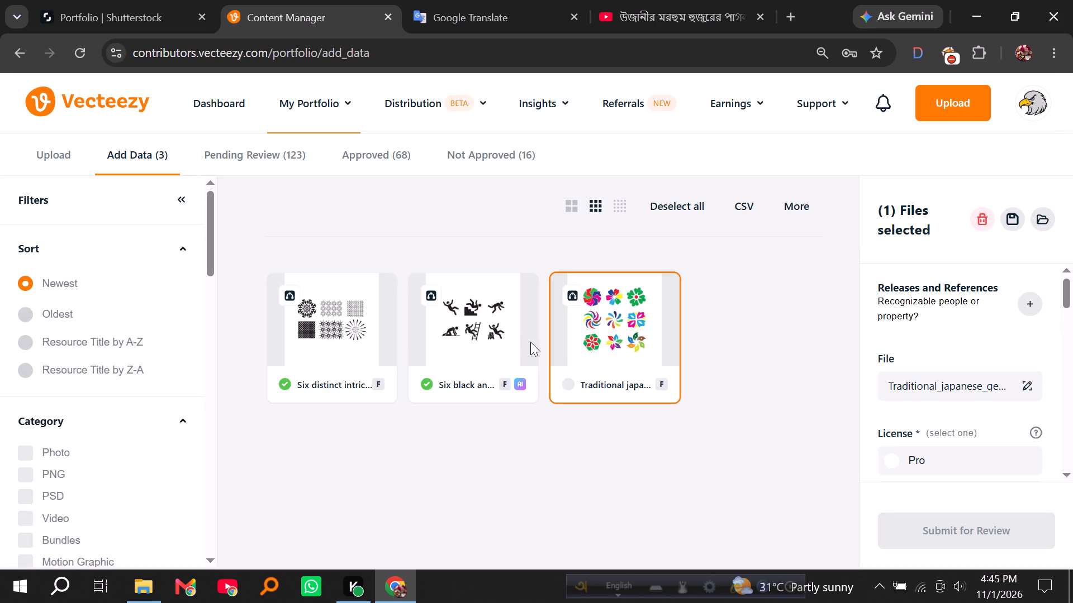
pyautogui.keyDown('ctrl'); pyautogui.click(490, 341); pyautogui.keyUp('ctrl')
pyautogui.keyDown('ctrl'); pyautogui.click(365, 329); pyautogui.keyUp('ctrl')
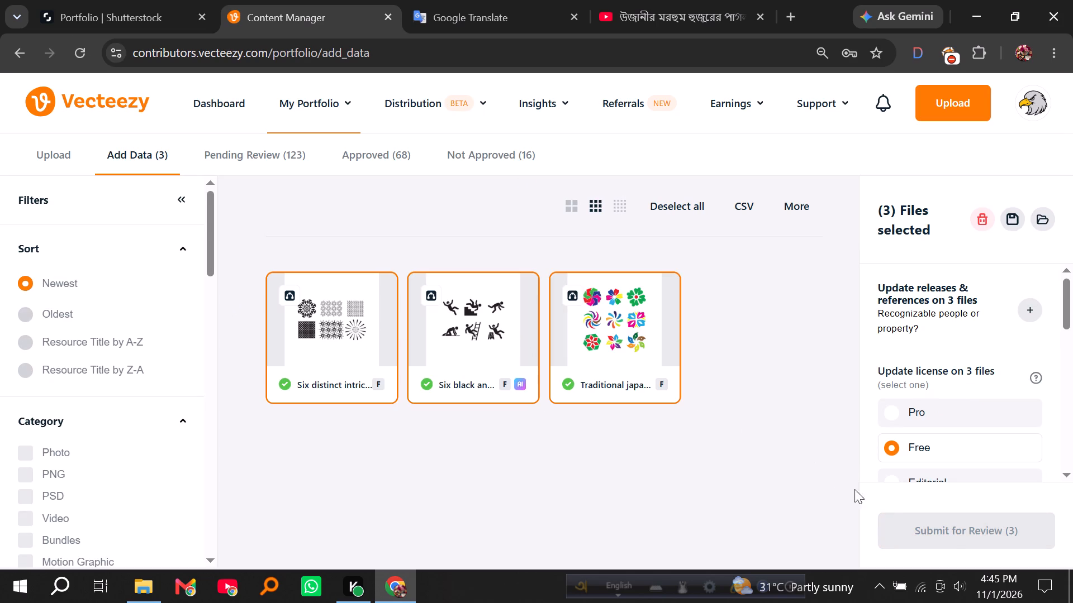
pyautogui.click(953, 530)
pyautogui.click(301, 396)
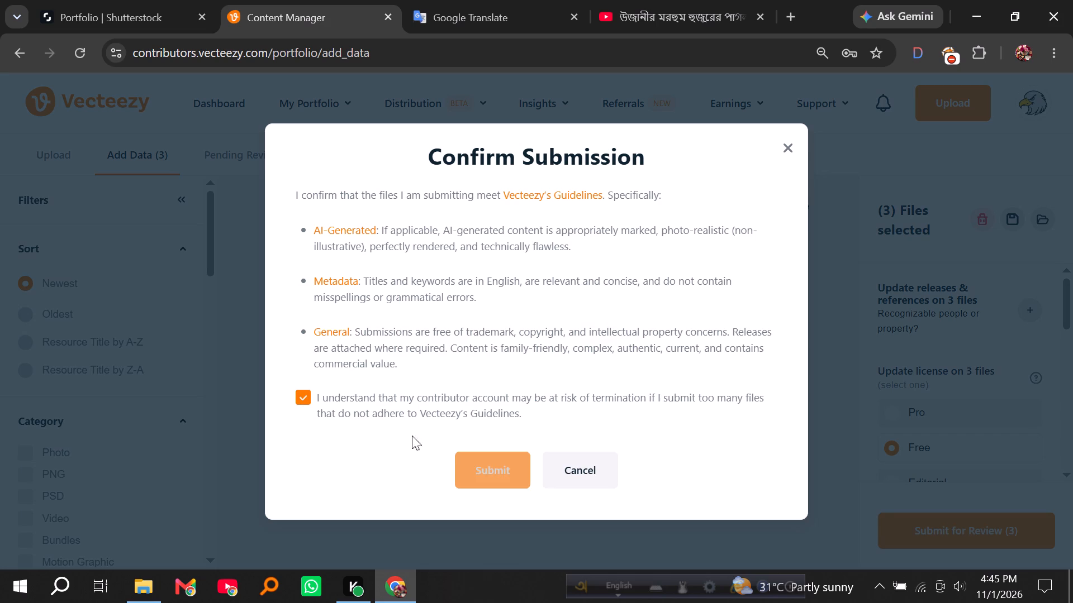
pyautogui.click(486, 468)
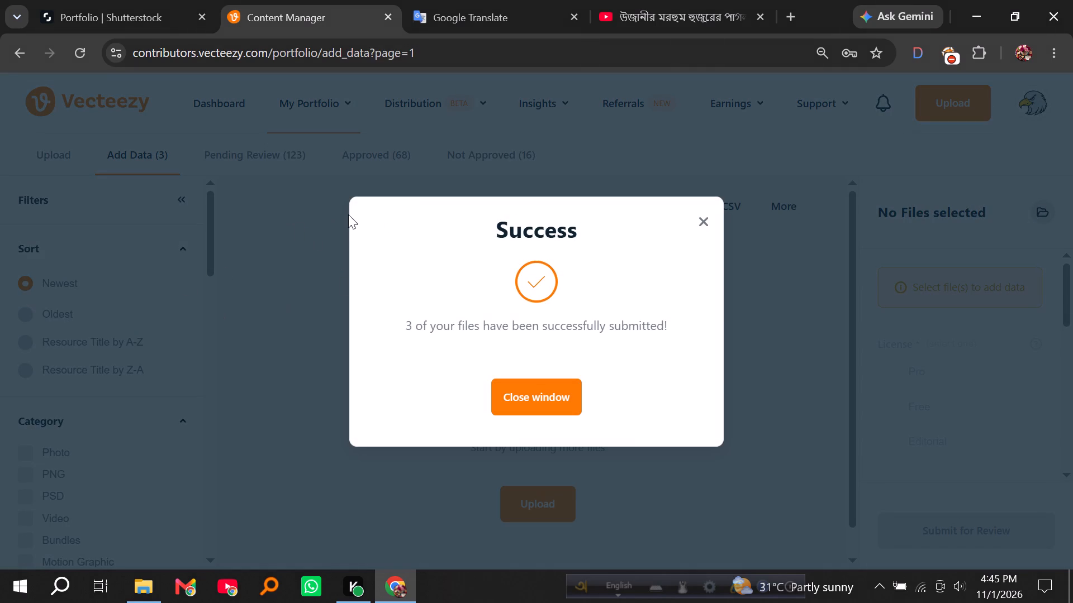
pyautogui.click(541, 393)
pyautogui.click(85, 62)
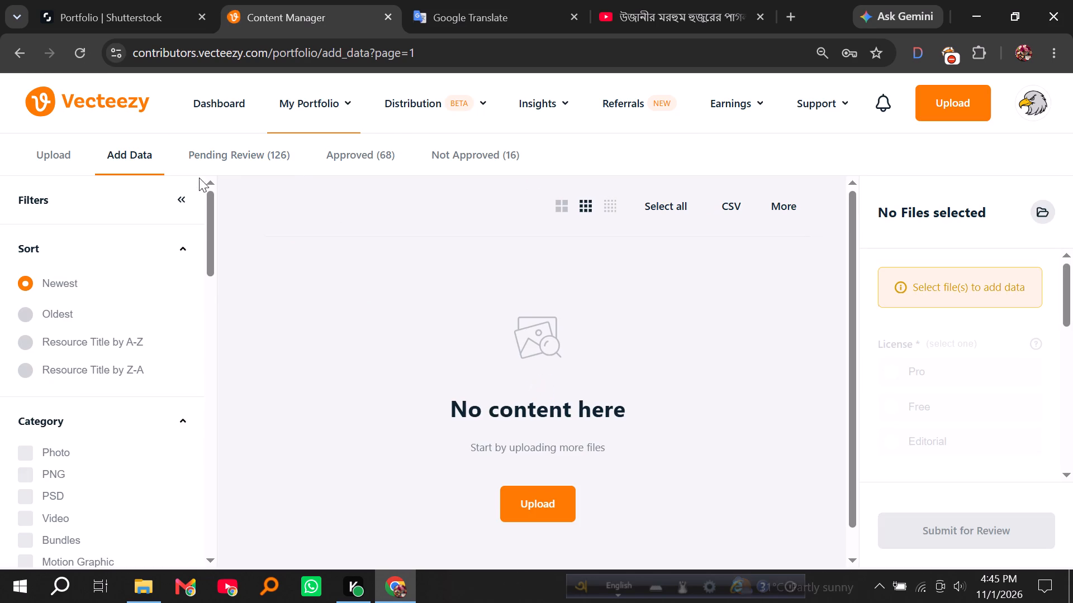
# Open the Vecteezy upload page and look over its settings and import area.
pyautogui.scroll(-1, 287, 264)
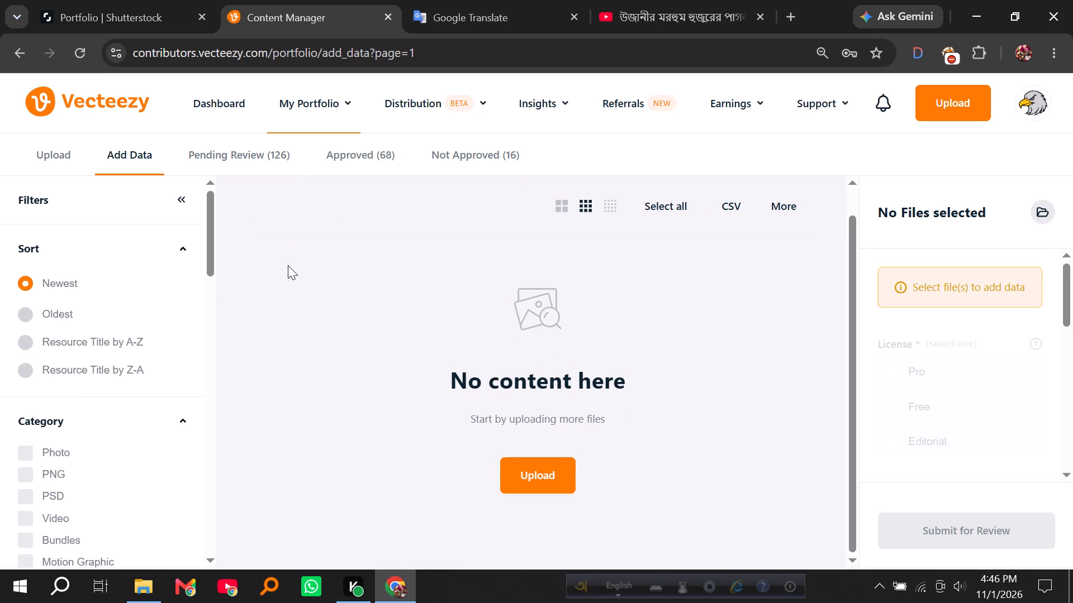
pyautogui.scroll(-1, 288, 266)
pyautogui.scroll(2, 289, 236)
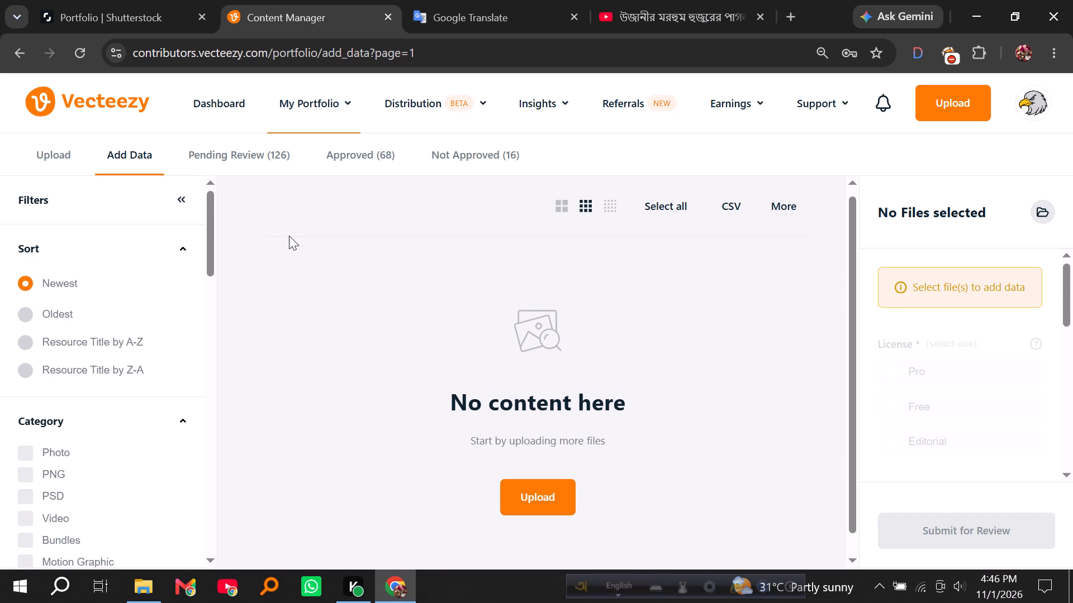
pyautogui.click(74, 159)
pyautogui.scroll(-3, 439, 319)
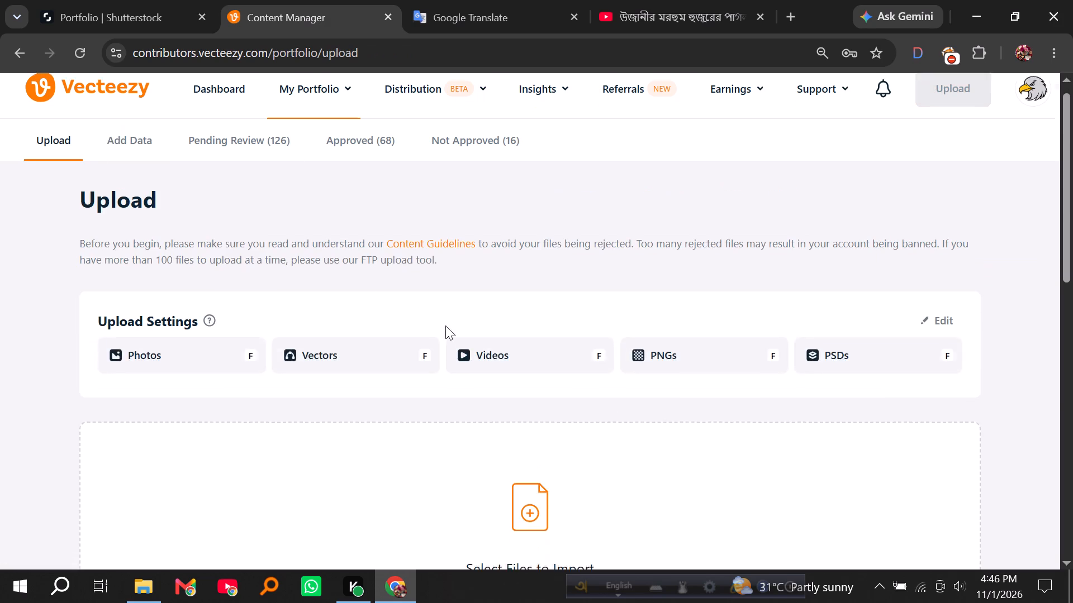
pyautogui.scroll(-1, 445, 326)
pyautogui.scroll(2, 453, 334)
# Delete all files in the "ভবিষ্যৎ জমা" folder inside Pictures.
pyautogui.click(132, 600)
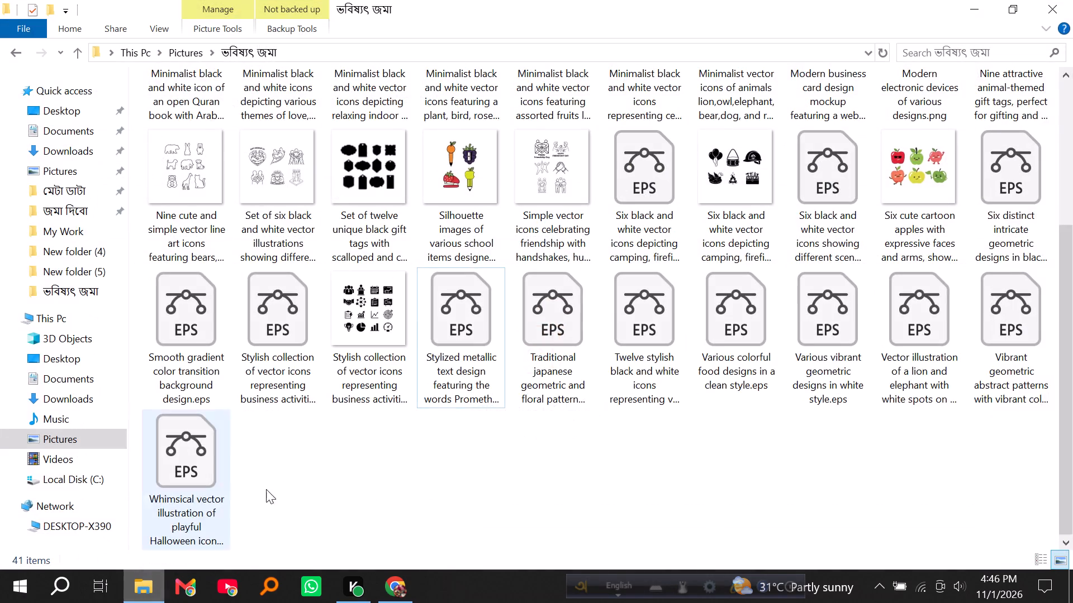
pyautogui.scroll(8, 286, 478)
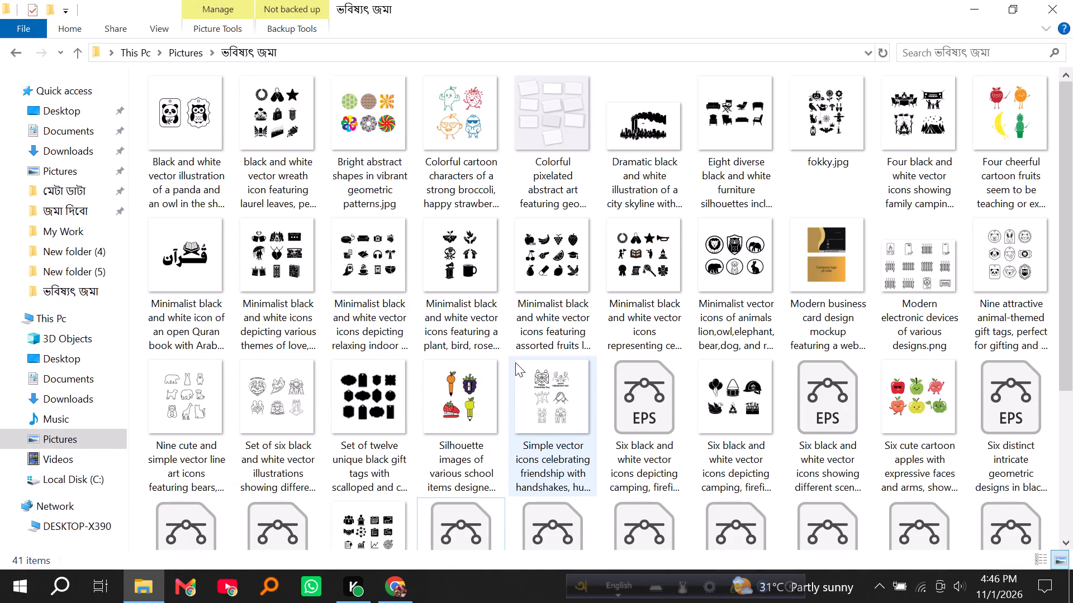
pyautogui.scroll(3, 351, 370)
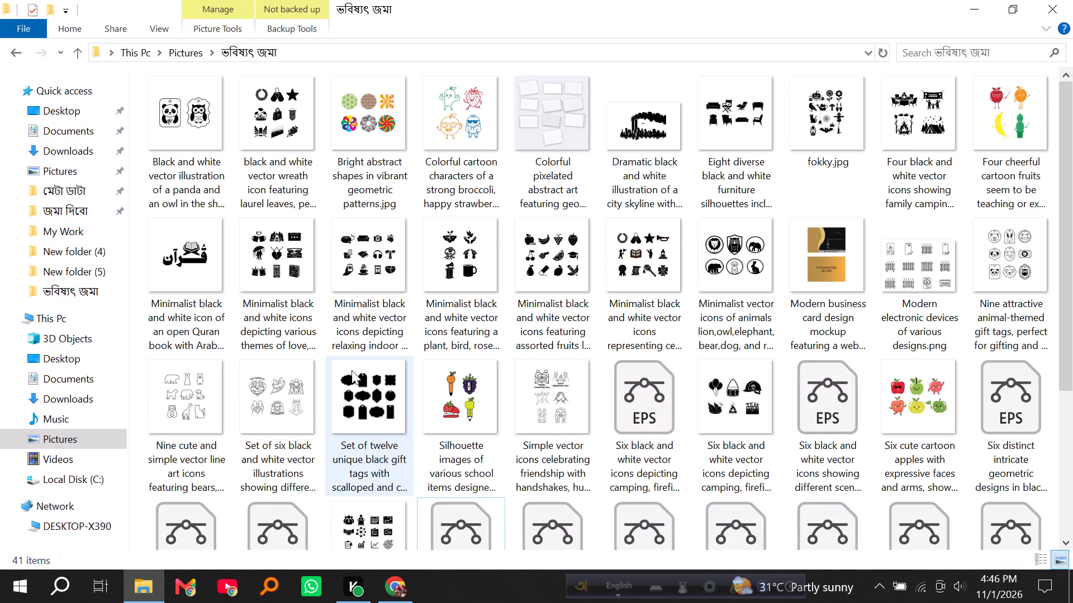
pyautogui.click(13, 50)
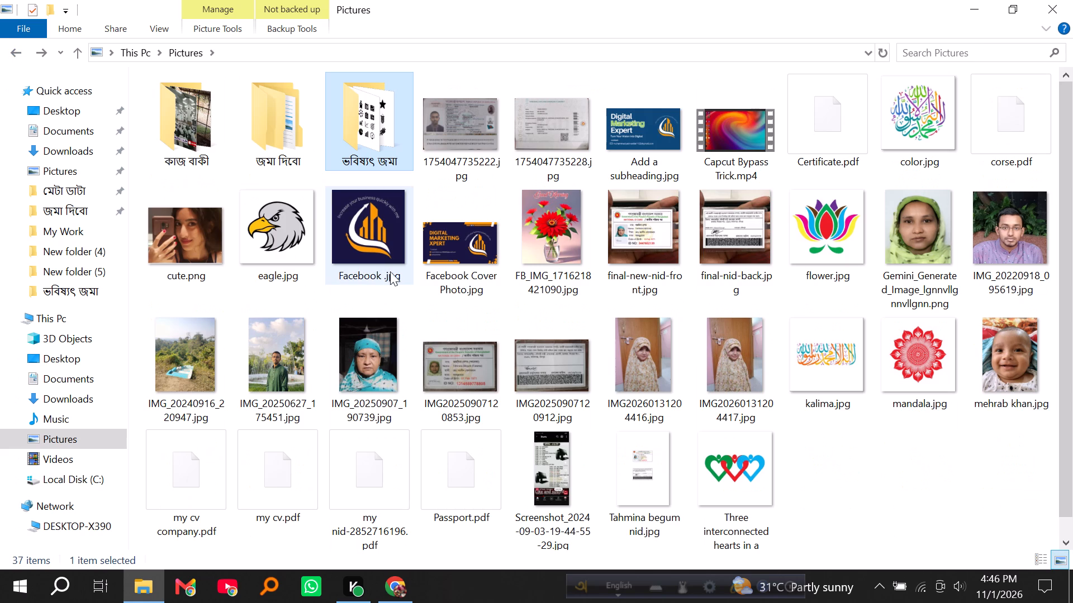
pyautogui.click(416, 270)
pyautogui.doubleClick(374, 130)
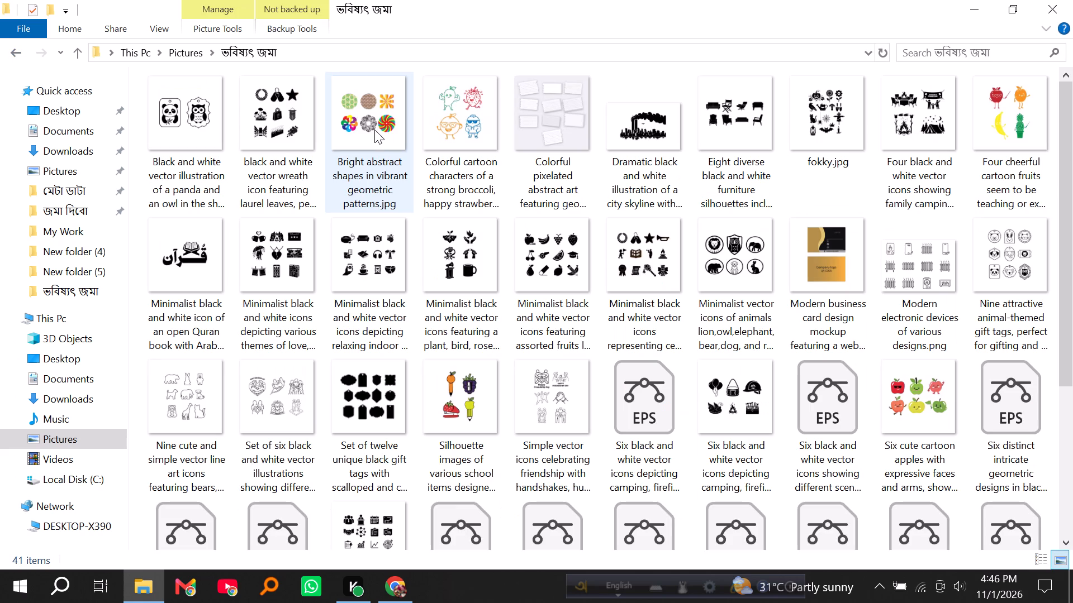
pyautogui.hotkey('ctrl', 'a')
pyautogui.press('Delete')
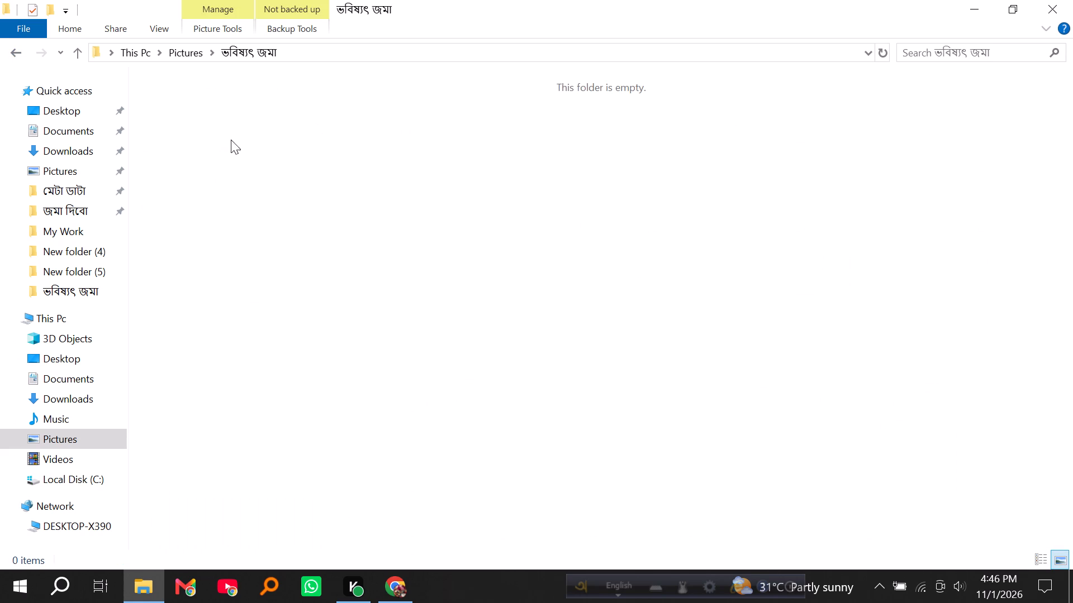
# Look through the contents of the Pictures folder and the Downloads folder in File Explorer.
pyautogui.click(13, 52)
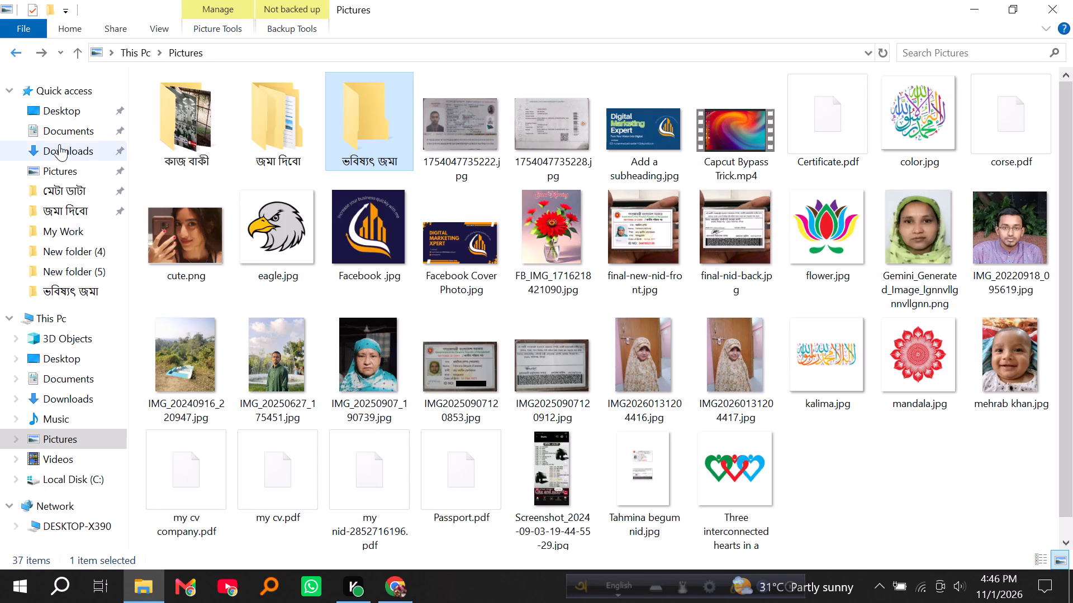
pyautogui.scroll(3, 293, 210)
pyautogui.scroll(-3, 323, 215)
pyautogui.scroll(-1, 354, 305)
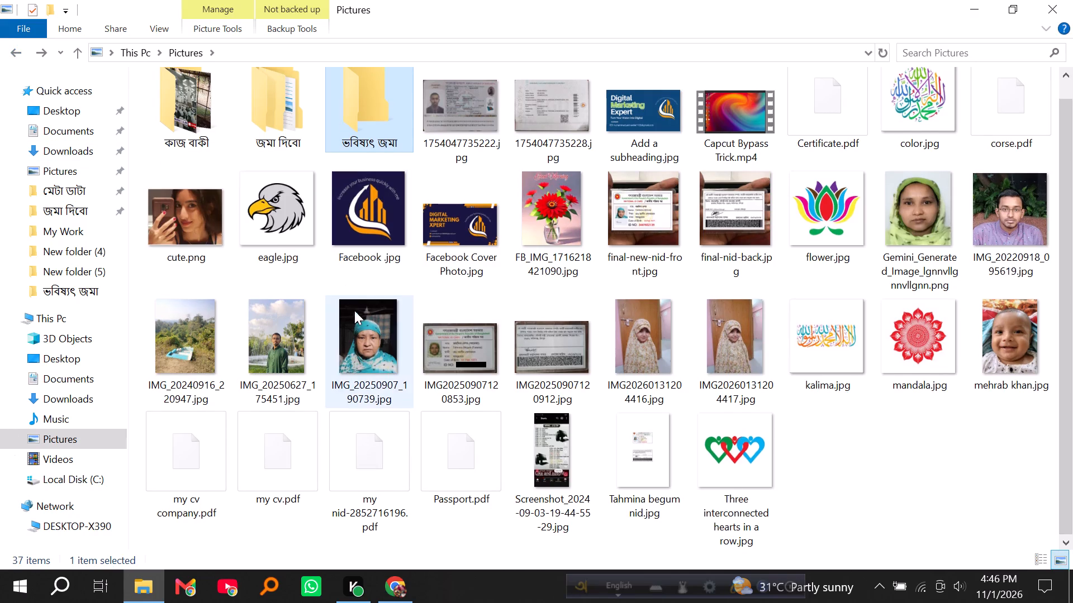
pyautogui.scroll(-2, 443, 393)
pyautogui.rightClick(866, 465)
pyautogui.click(915, 262)
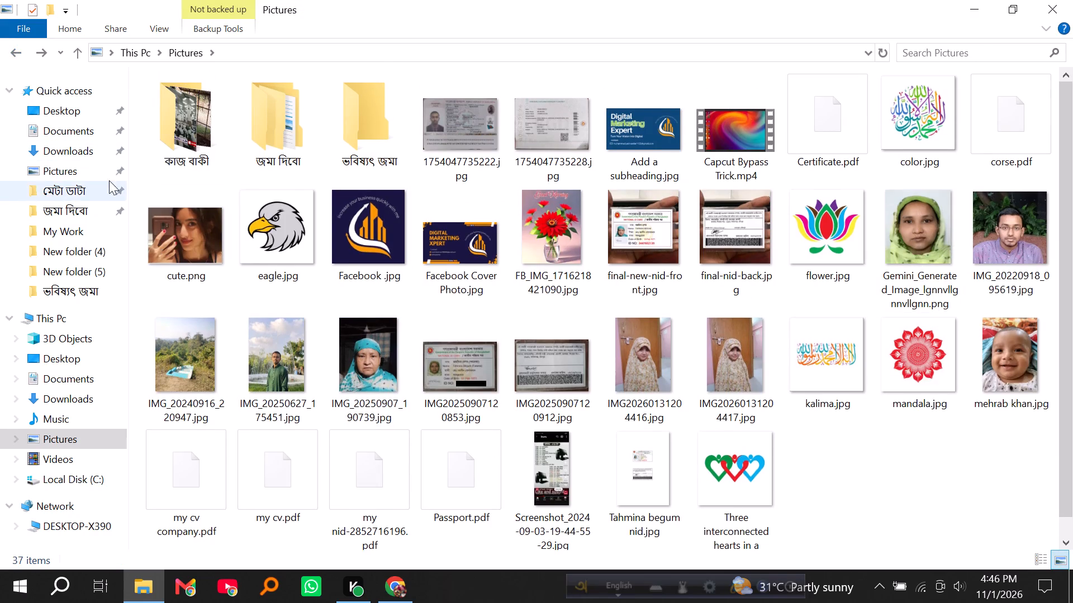
pyautogui.click(93, 161)
pyautogui.click(73, 151)
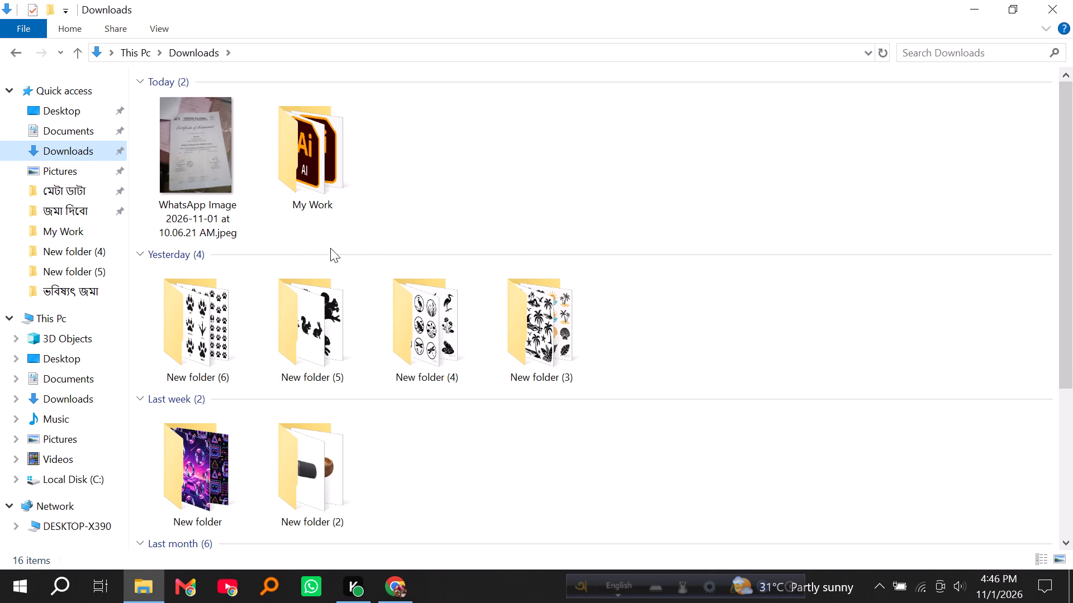
pyautogui.scroll(-2, 402, 234)
pyautogui.scroll(2, 402, 234)
pyautogui.click(410, 209)
pyautogui.scroll(-2, 287, 272)
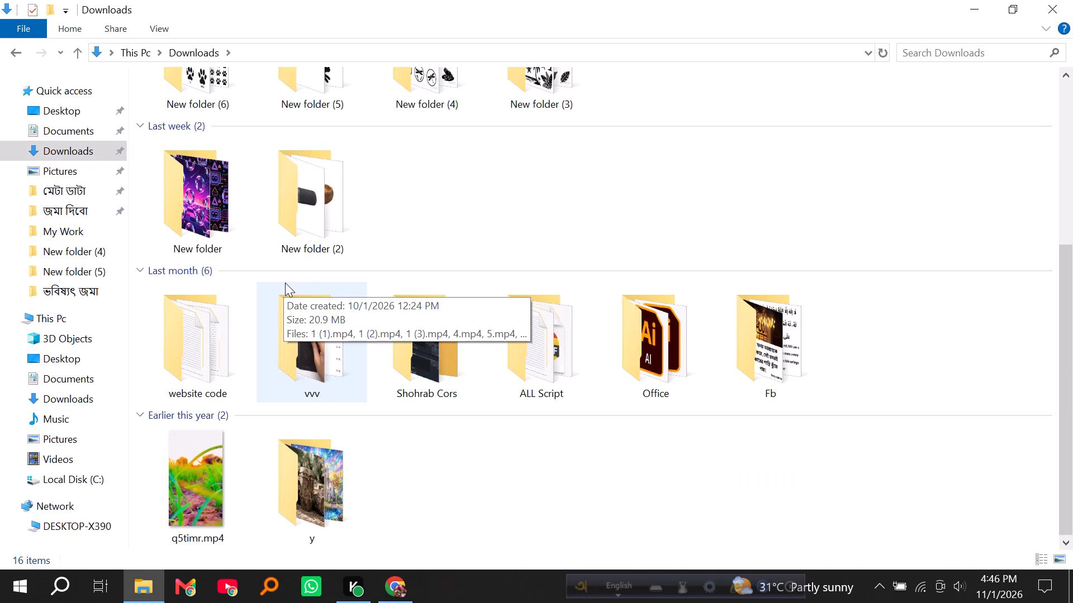
pyautogui.scroll(-3, 415, 272)
pyautogui.scroll(3, 418, 308)
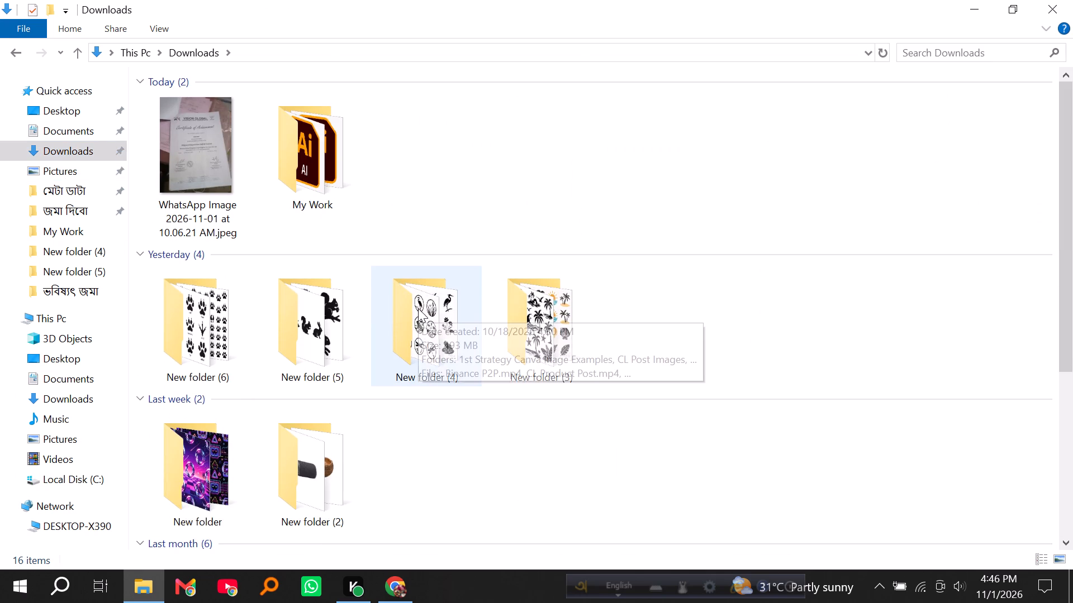
pyautogui.scroll(2, 418, 309)
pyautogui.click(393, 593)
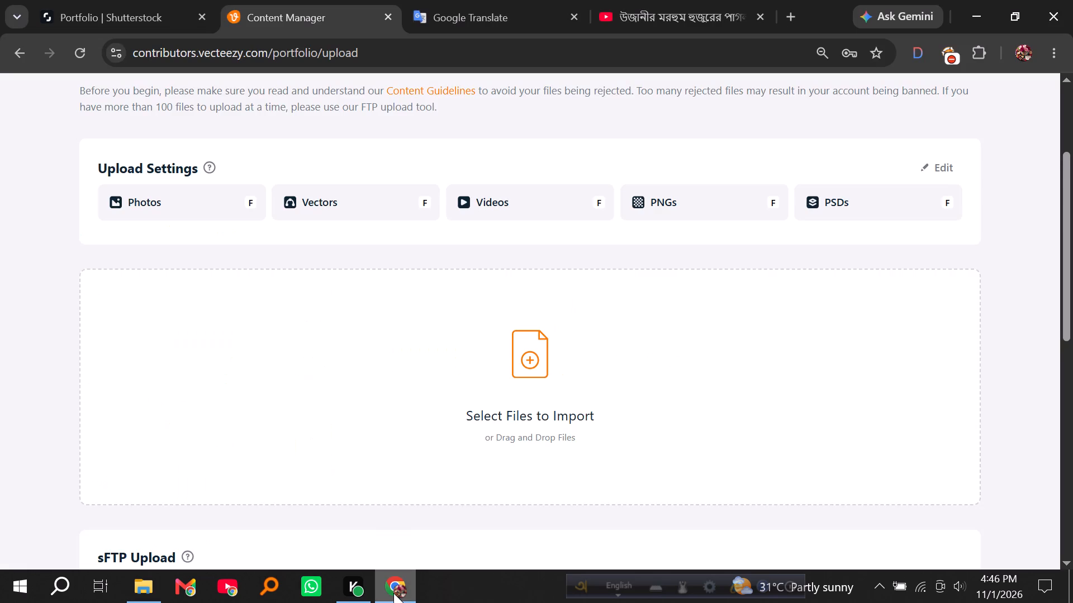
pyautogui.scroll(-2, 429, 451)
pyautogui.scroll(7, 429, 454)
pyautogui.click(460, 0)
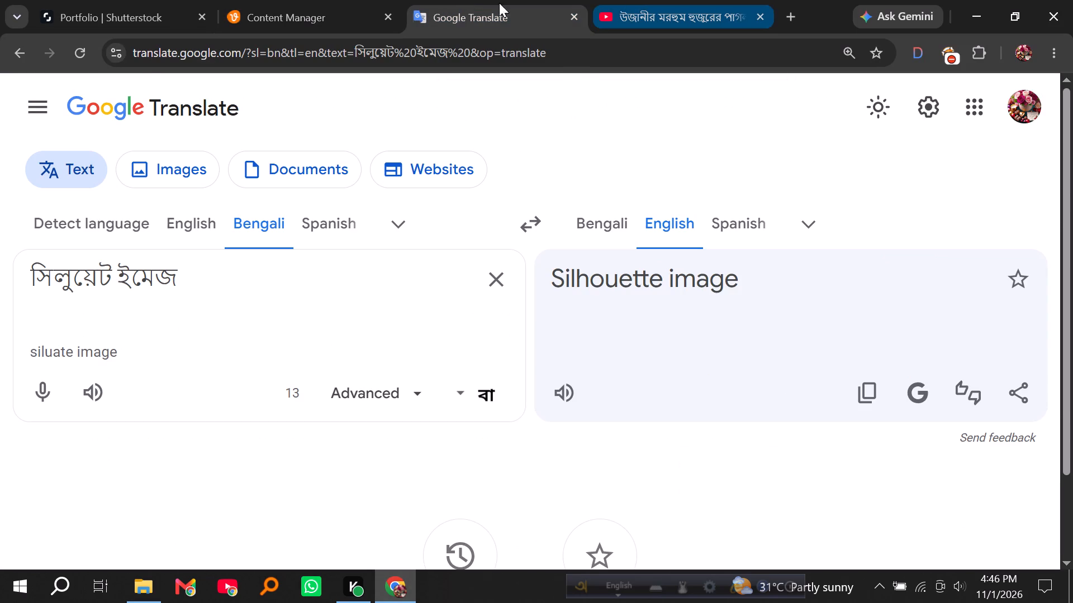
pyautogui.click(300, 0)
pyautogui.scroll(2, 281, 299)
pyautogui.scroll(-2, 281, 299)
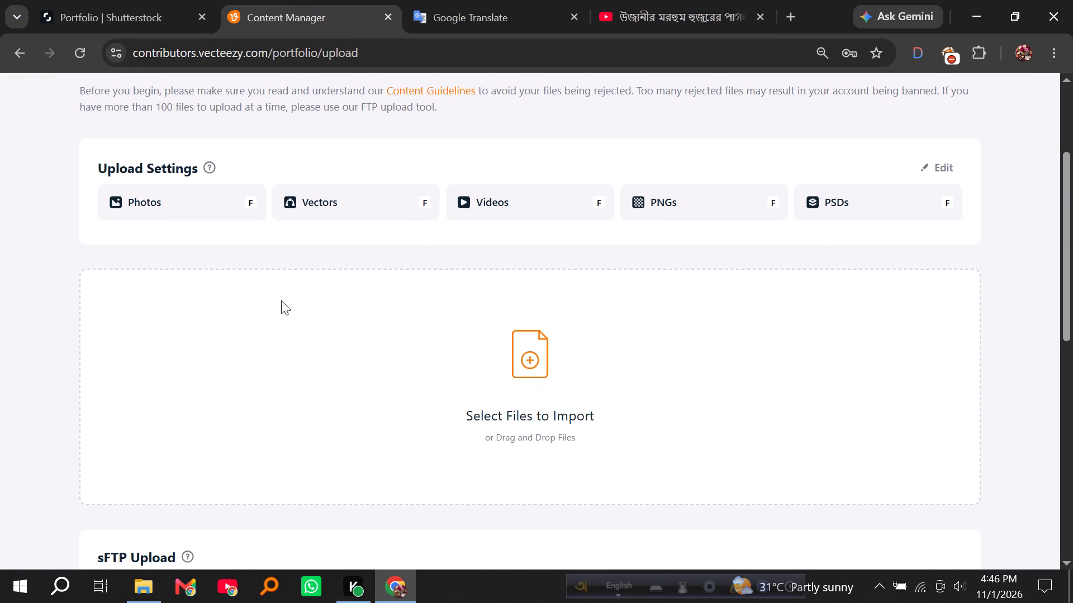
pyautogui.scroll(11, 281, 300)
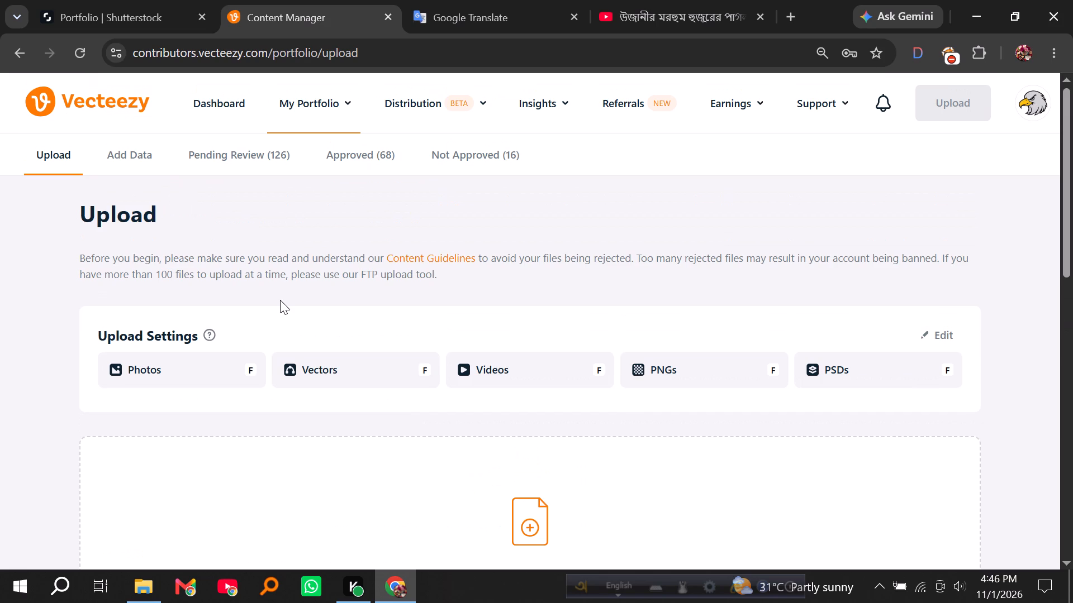
# Close the Shutterstock portfolio page in the browser.
pyautogui.click(120, 0)
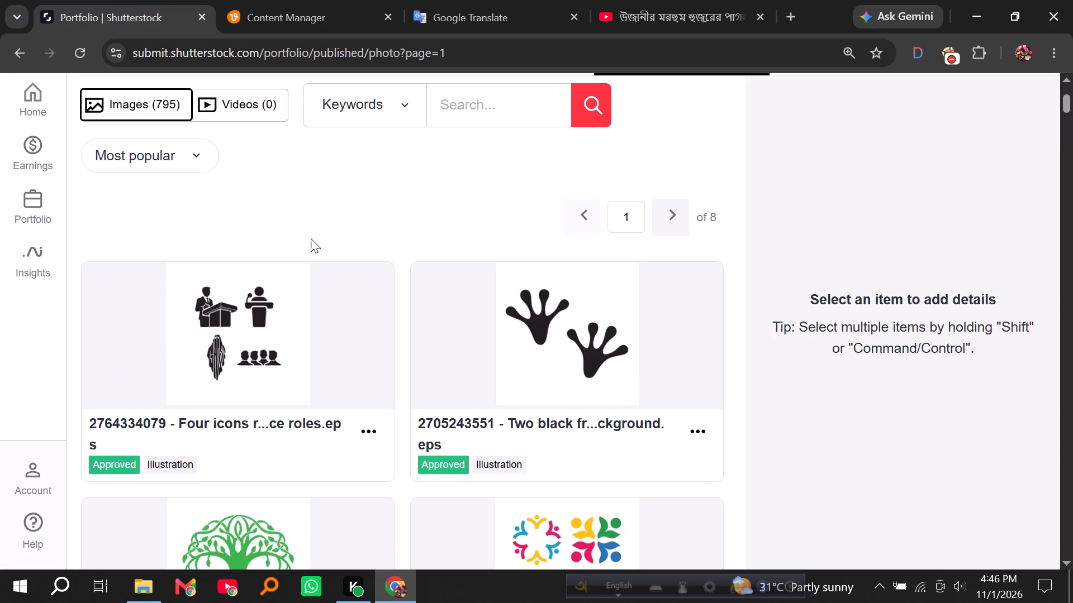
pyautogui.scroll(7, 311, 240)
pyautogui.click(201, 13)
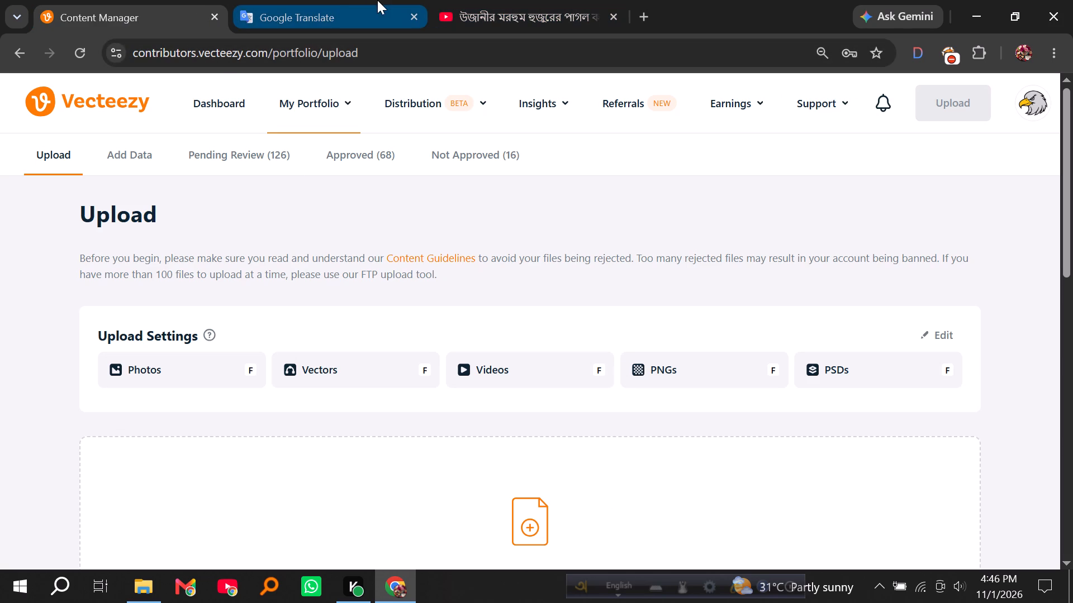
# Open the Vecteezy dashboard and review the downloads, earnings, challenges and most popular designs.
pyautogui.scroll(4, 362, 228)
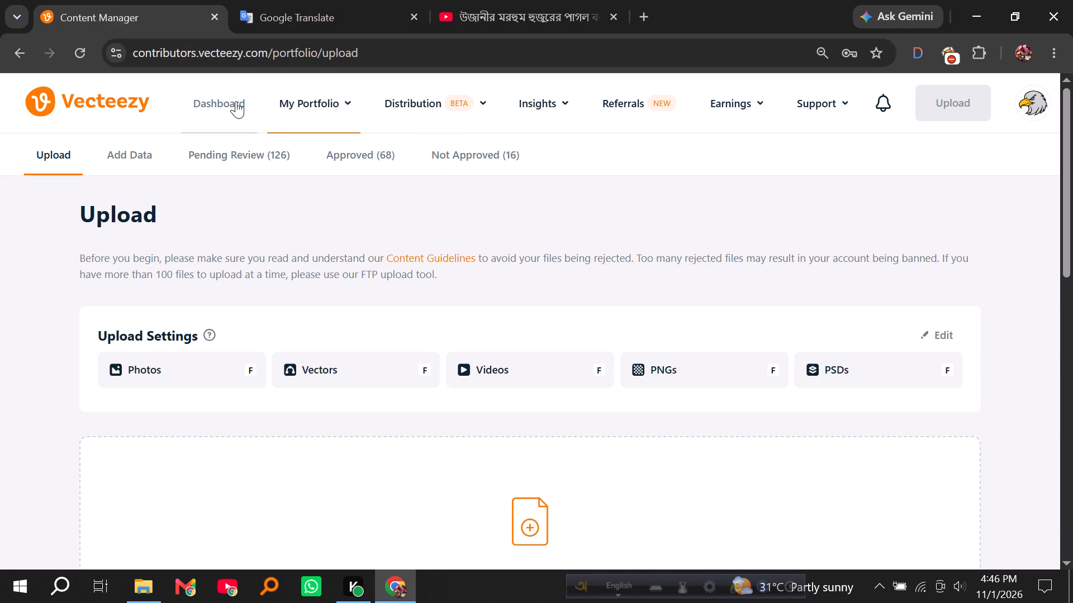
pyautogui.click(236, 101)
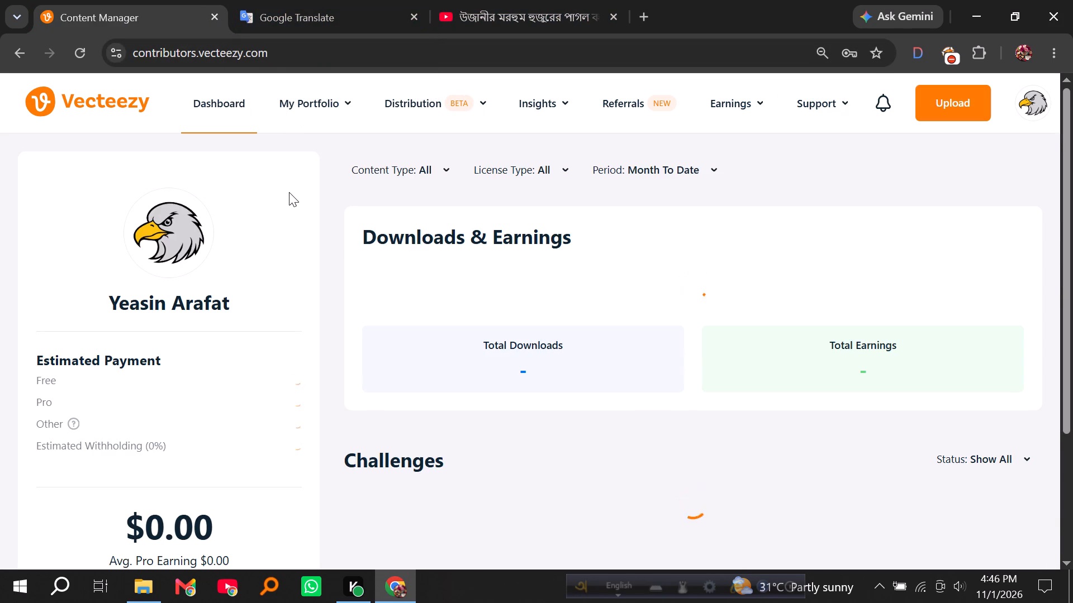
pyautogui.scroll(-4, 368, 241)
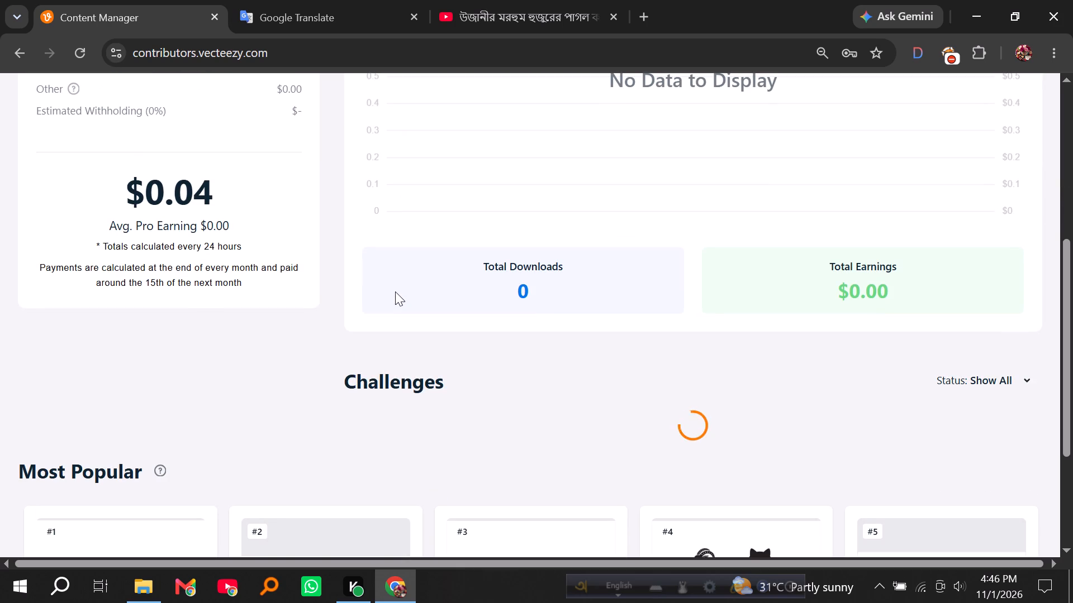
pyautogui.scroll(-3, 395, 291)
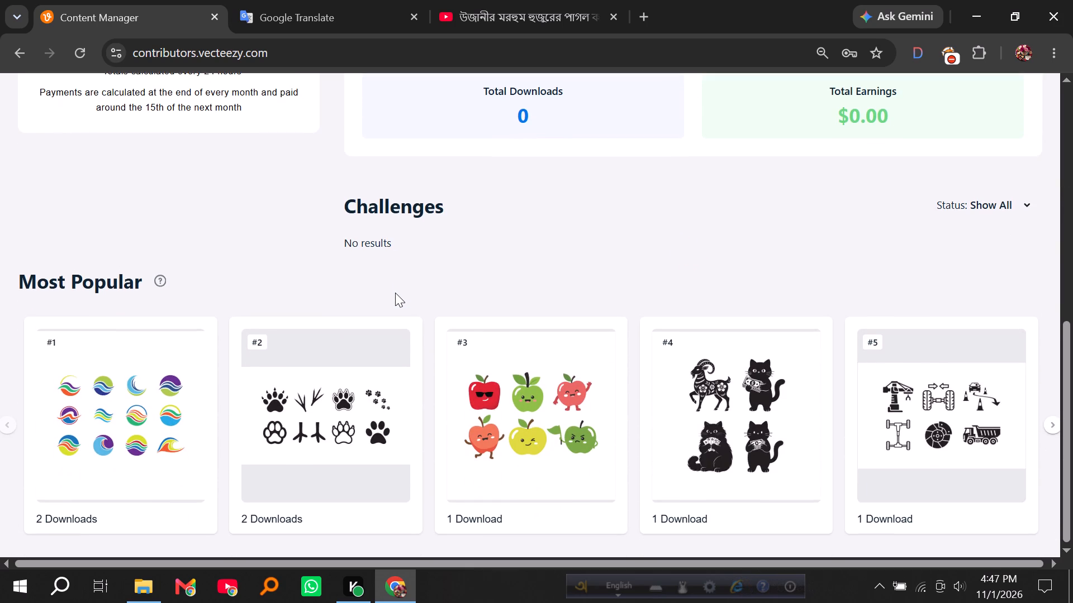
pyautogui.scroll(-1, 395, 293)
pyautogui.click(1051, 423)
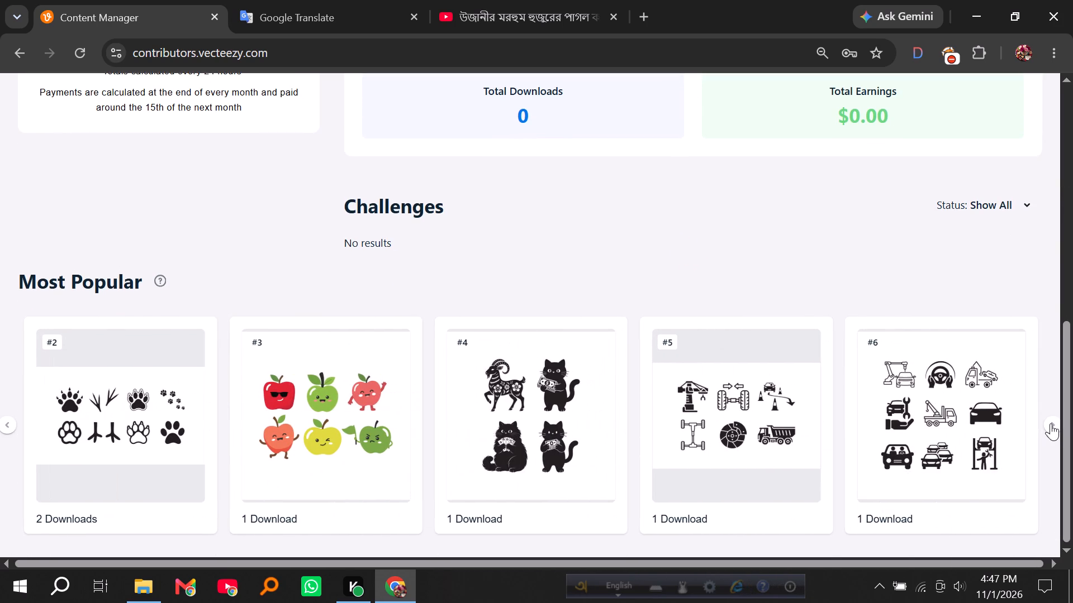
pyautogui.click(1052, 422)
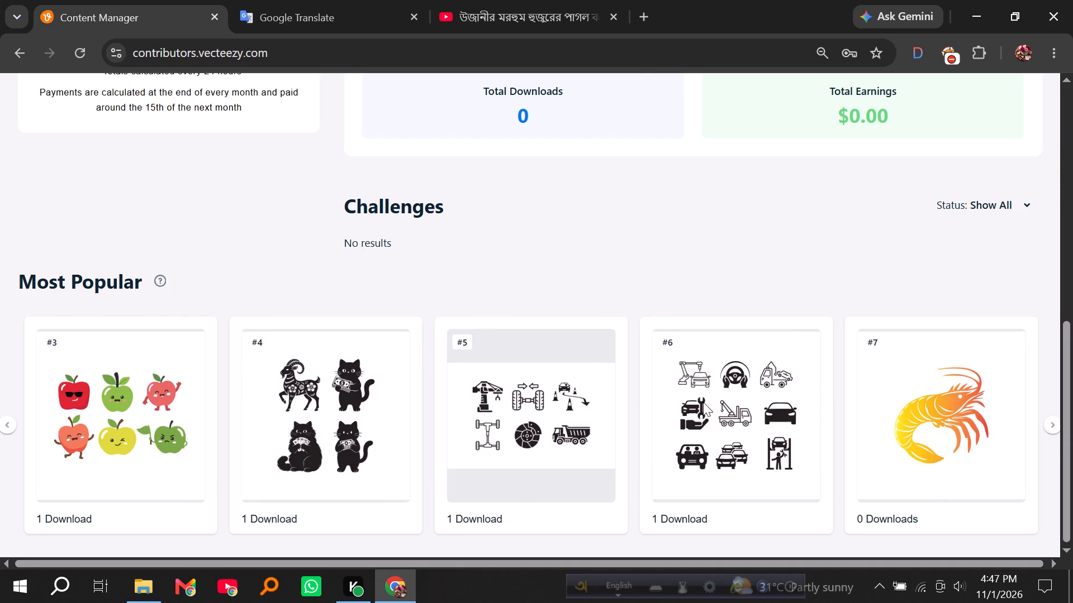
pyautogui.scroll(8, 623, 406)
pyautogui.scroll(-5, 600, 411)
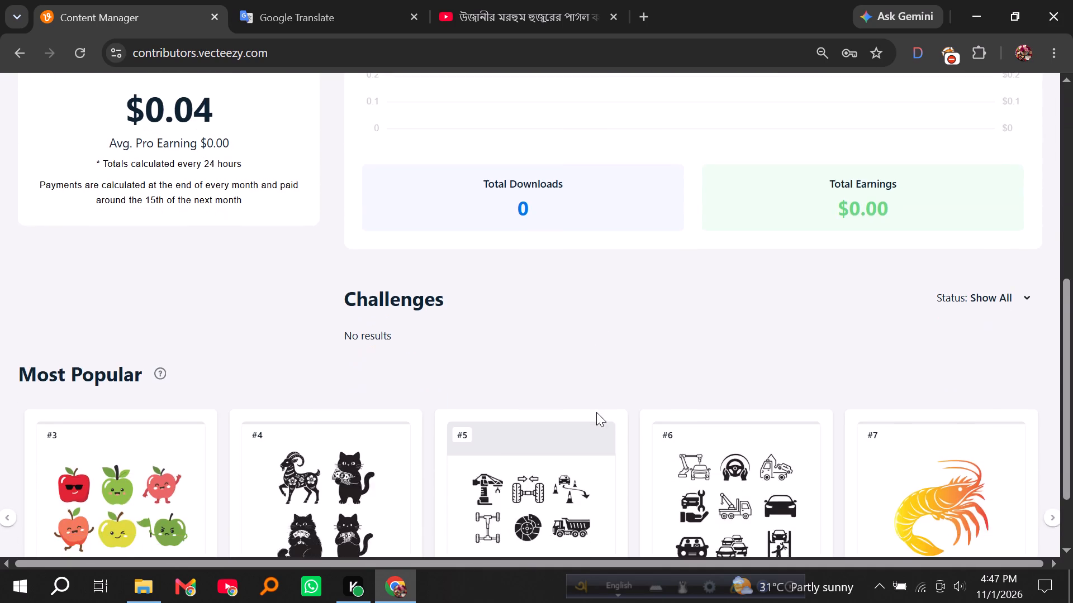
# Reload the Vecteezy dashboard and check the portfolio's pending review, approved and not approved categories.
pyautogui.scroll(14, 596, 412)
pyautogui.scroll(1, 246, 136)
pyautogui.scroll(3, 254, 224)
pyautogui.click(89, 55)
pyautogui.scroll(1, 246, 291)
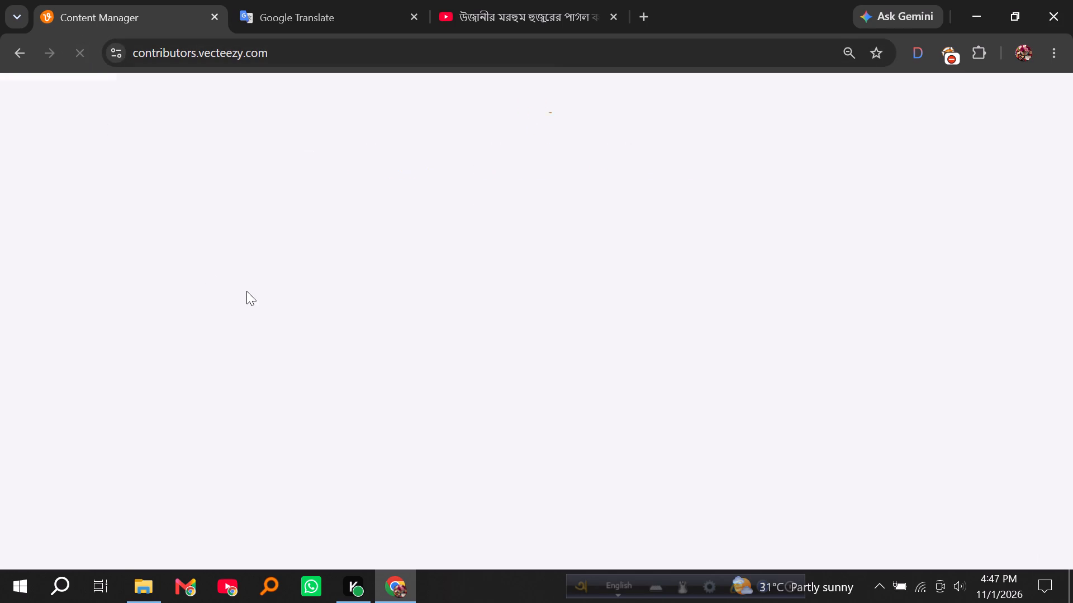
pyautogui.scroll(2, 246, 291)
pyautogui.click(335, 102)
pyautogui.scroll(-3, 472, 282)
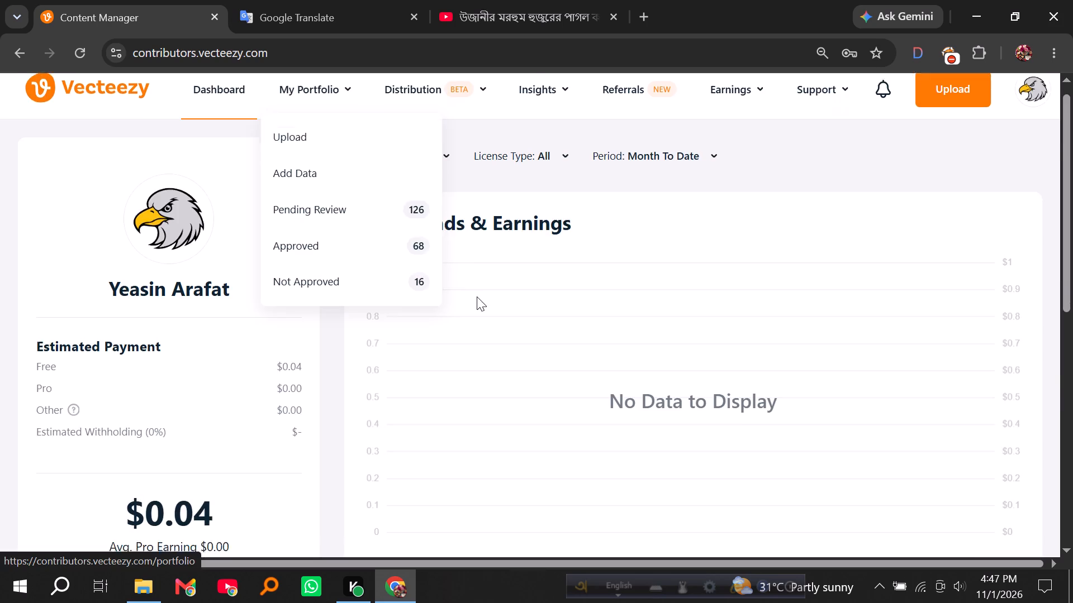
pyautogui.scroll(9, 477, 299)
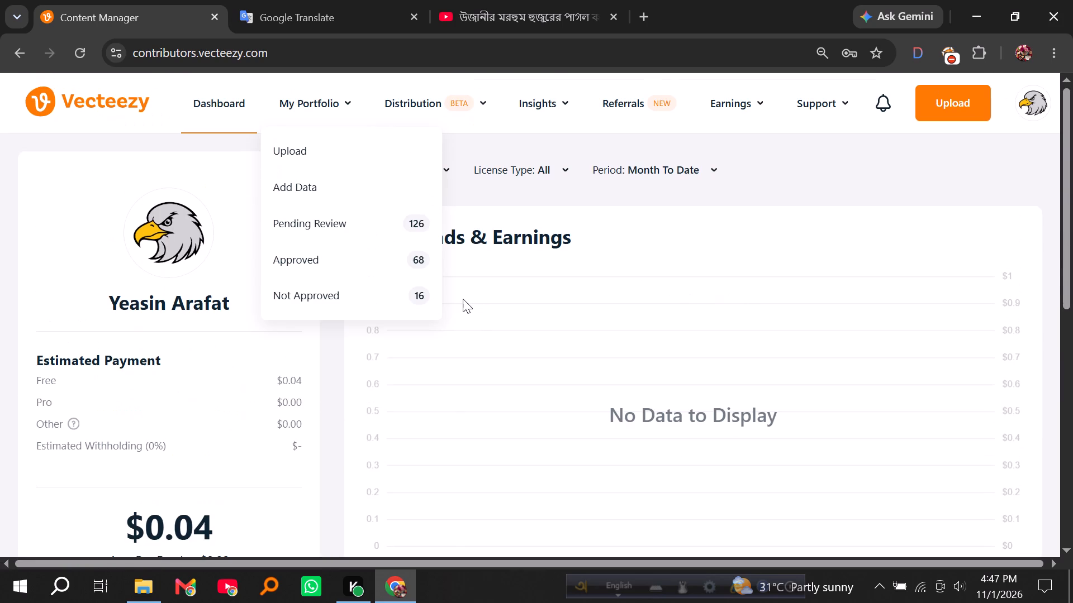
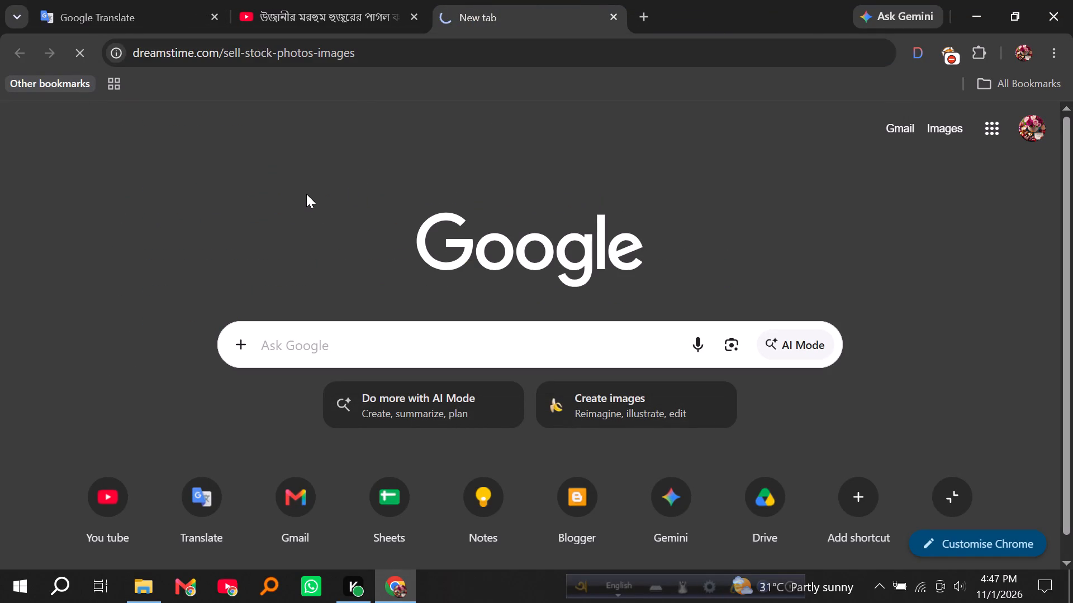
# Check the Dreamstime account summary for earnings, uploads and revenue, and open the account settings page.
pyautogui.click(882, 87)
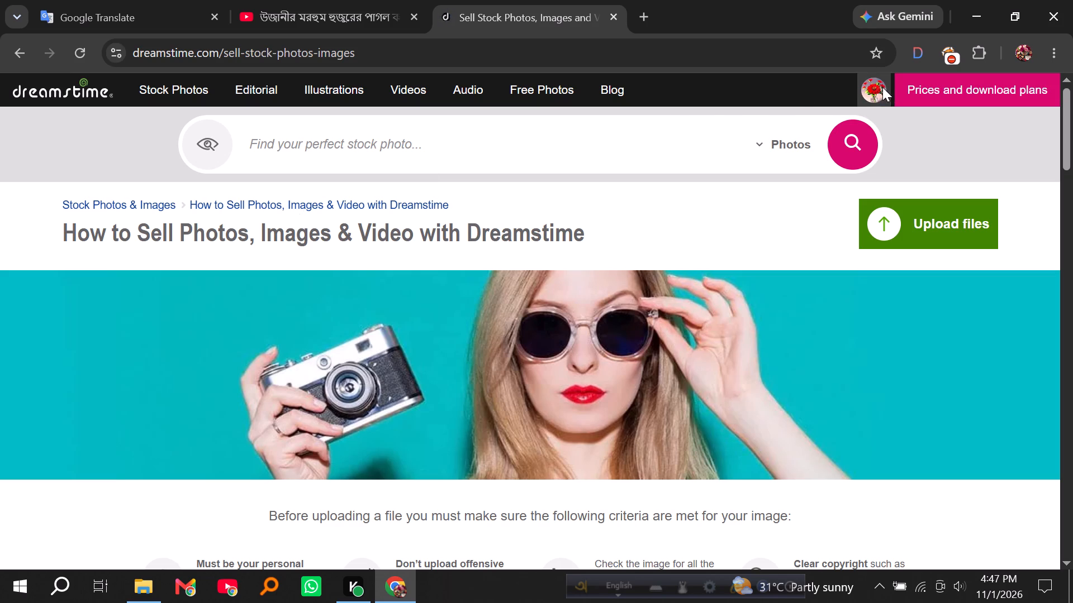
pyautogui.scroll(-8, 925, 226)
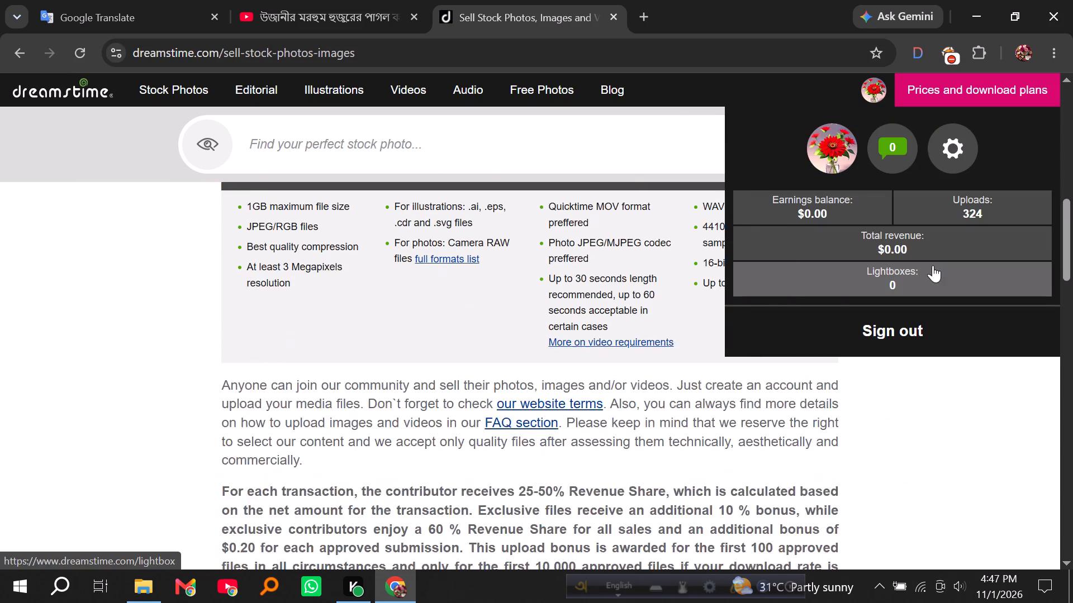
pyautogui.scroll(3, 933, 265)
pyautogui.click(953, 149)
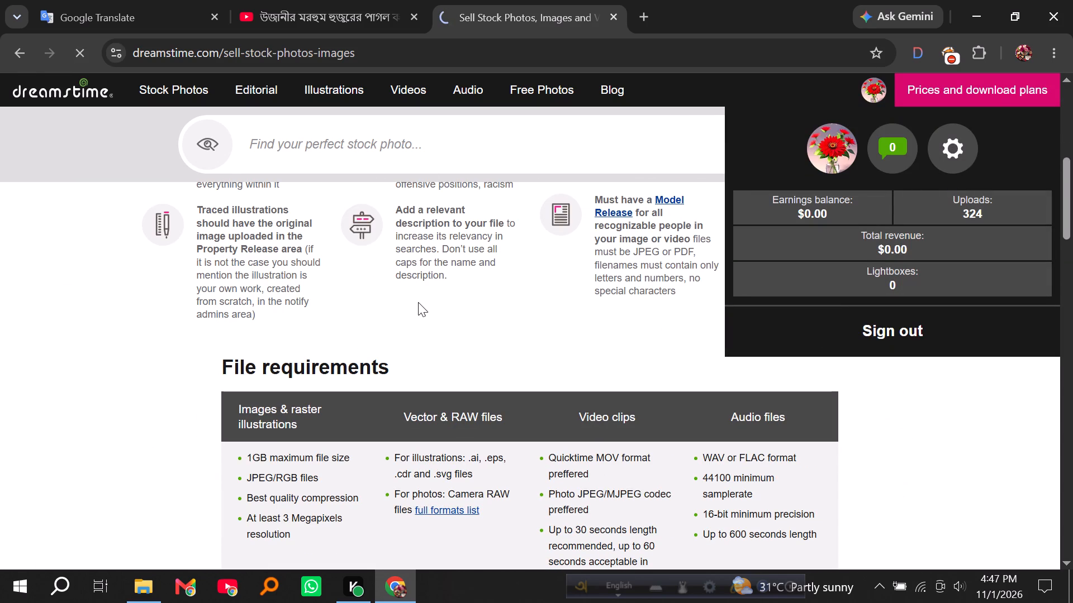
# Open the Manage Licenses page from My files in the Dreamstime account.
pyautogui.scroll(-1, 192, 335)
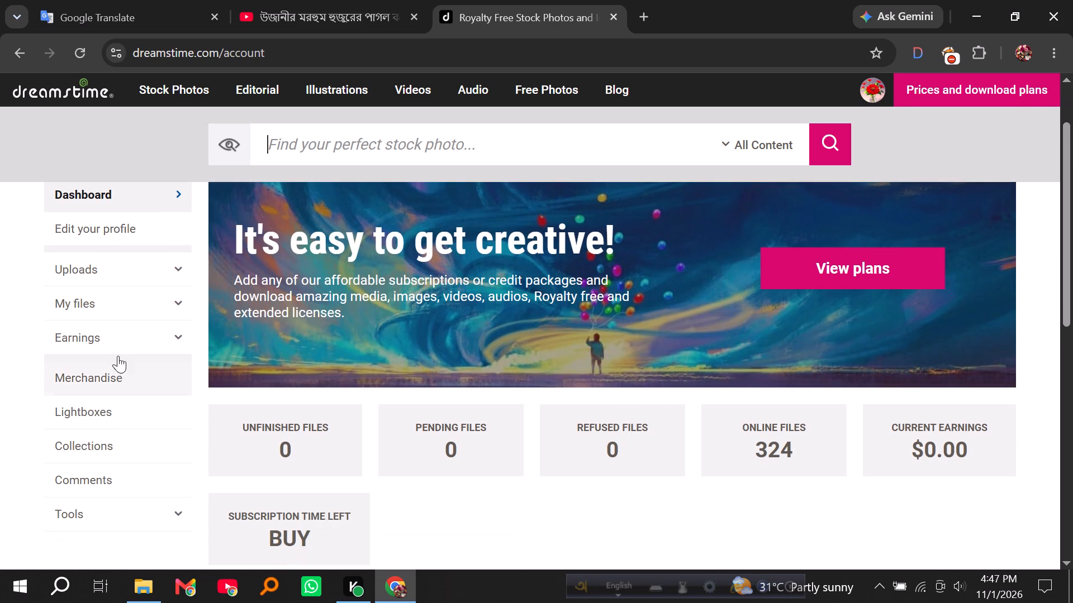
pyautogui.click(119, 306)
pyautogui.scroll(-2, 120, 351)
pyautogui.click(129, 246)
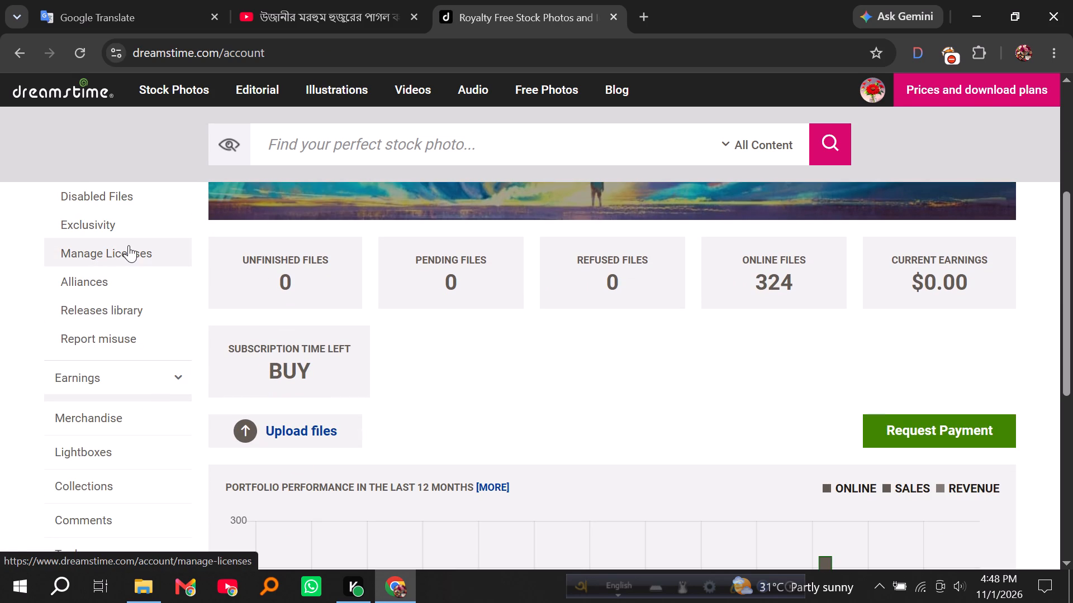
# Look through the extended license options and prices set for the newest files on the first page of the list.
pyautogui.scroll(-4, 738, 276)
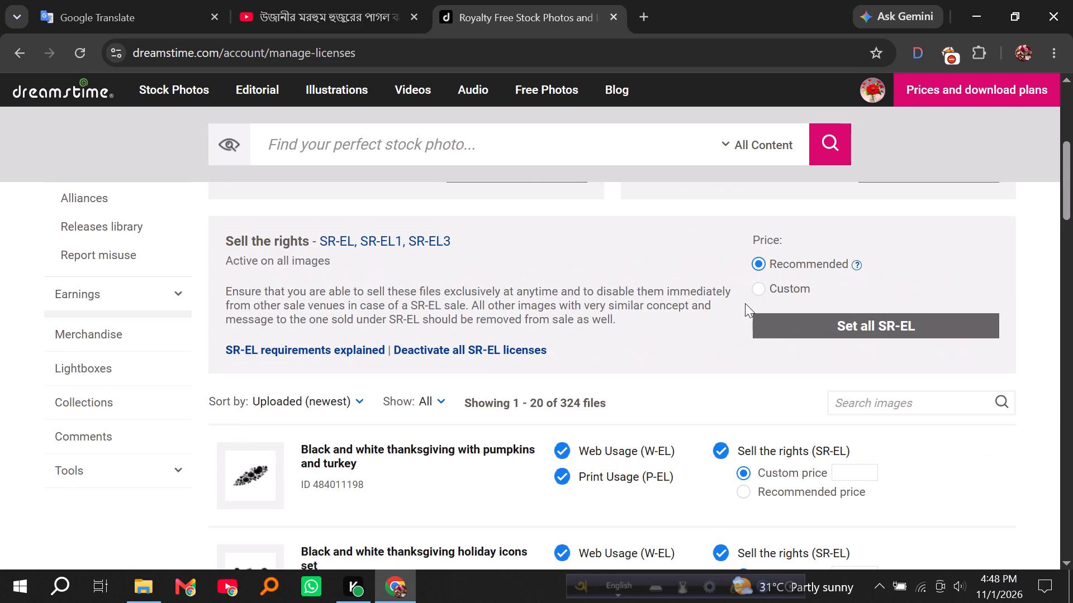
pyautogui.scroll(-8, 746, 307)
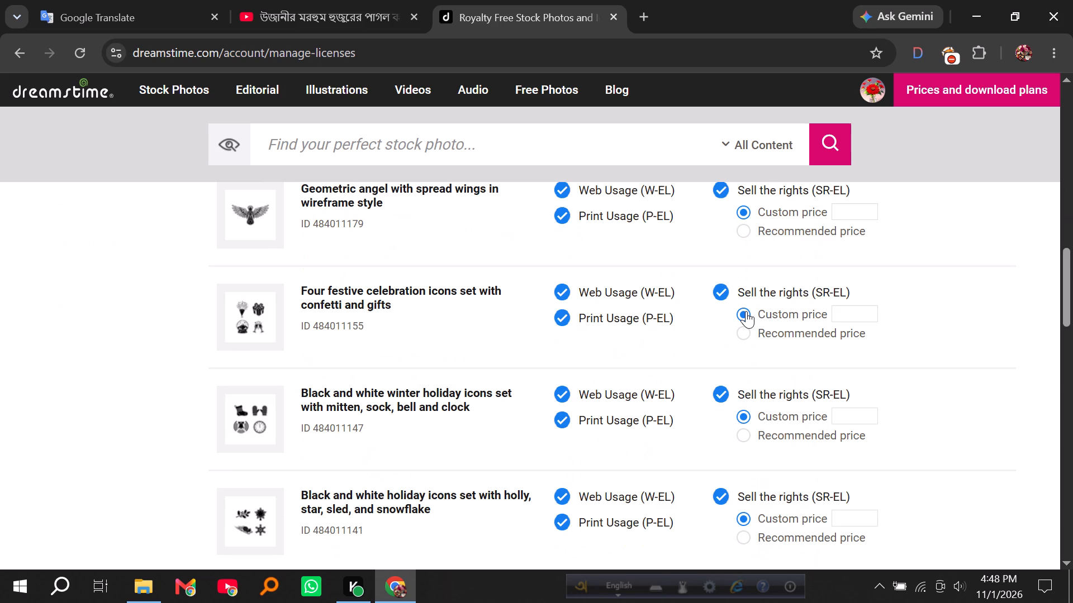
pyautogui.scroll(-6, 746, 311)
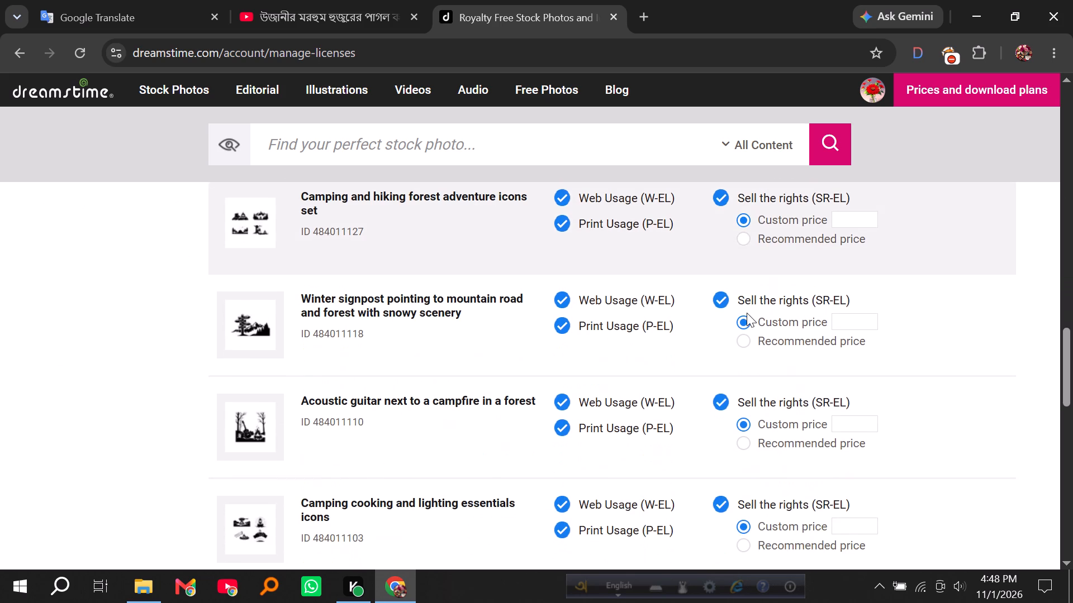
pyautogui.scroll(-6, 747, 313)
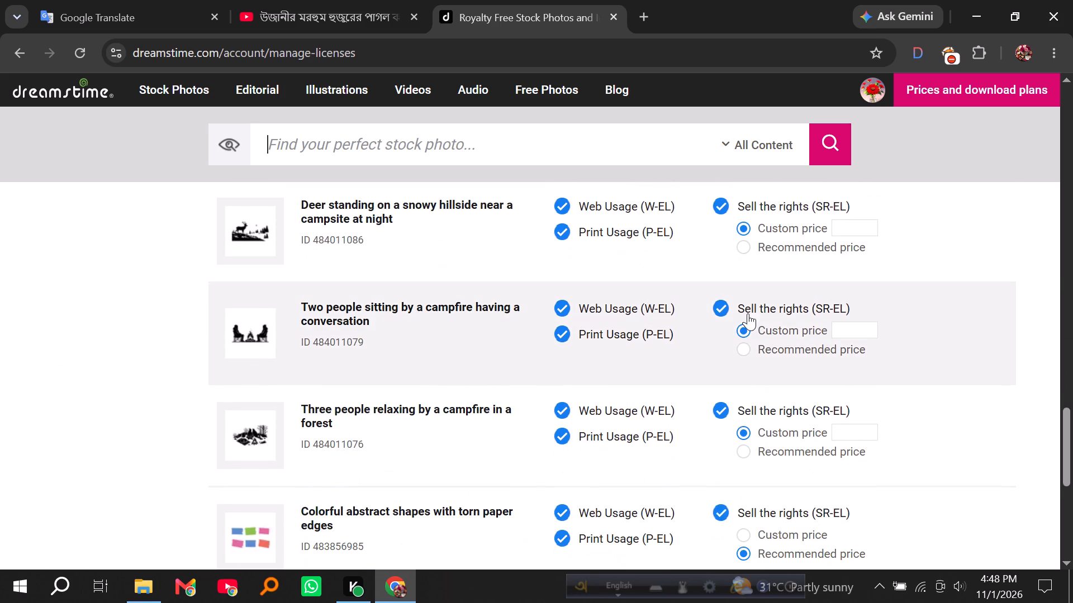
pyautogui.scroll(-3, 748, 313)
pyautogui.scroll(-2, 818, 394)
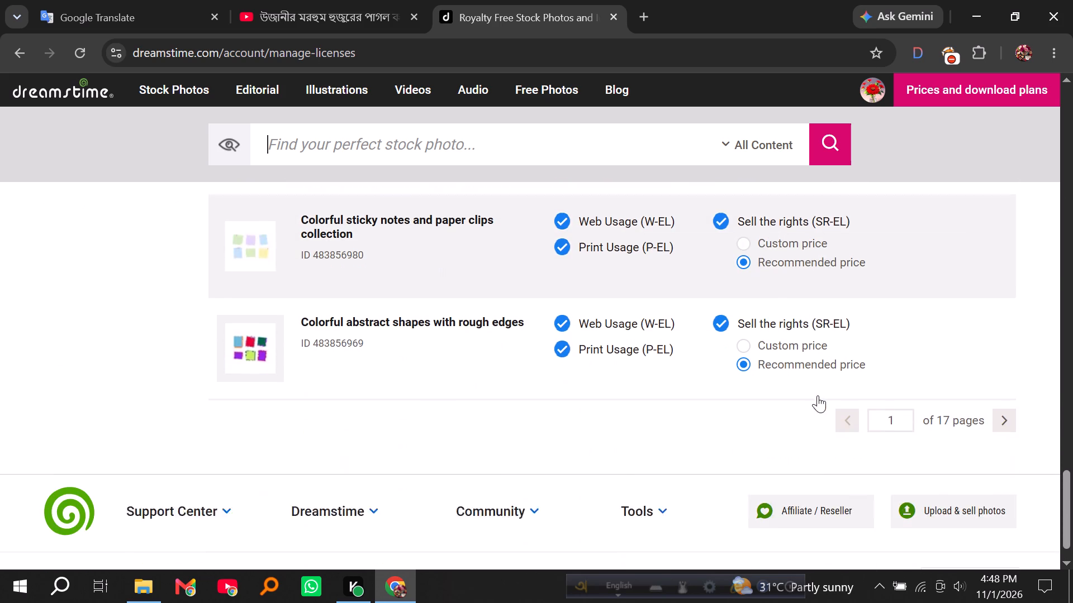
pyautogui.scroll(10, 818, 395)
pyautogui.scroll(12, 818, 395)
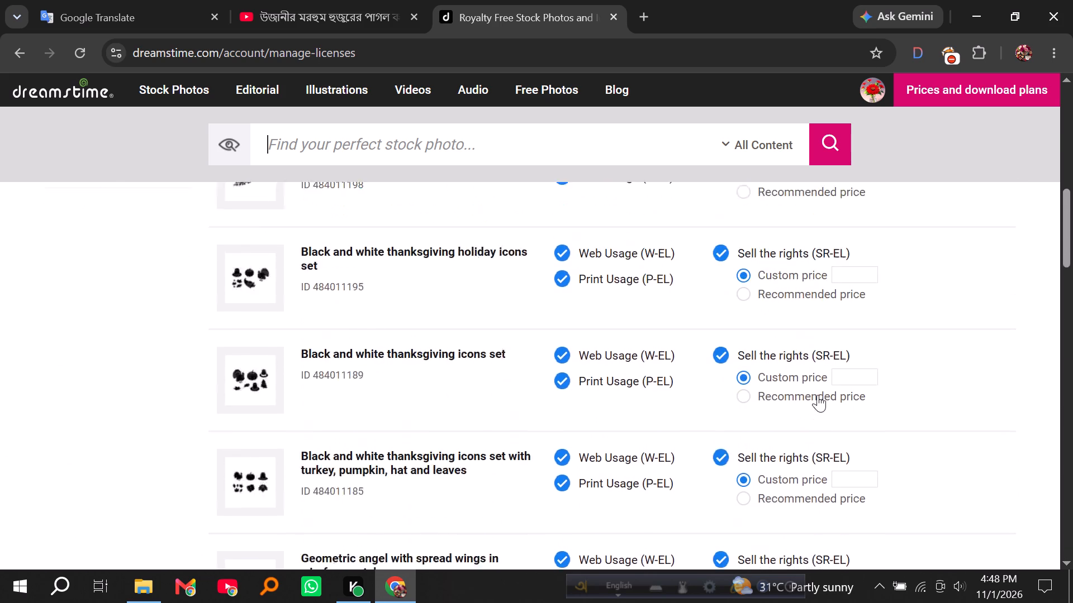
pyautogui.scroll(7, 818, 395)
# Set the sell-the-rights (SR-EL) license on all images at the recommended price.
pyautogui.scroll(-3, 824, 424)
pyautogui.click(900, 252)
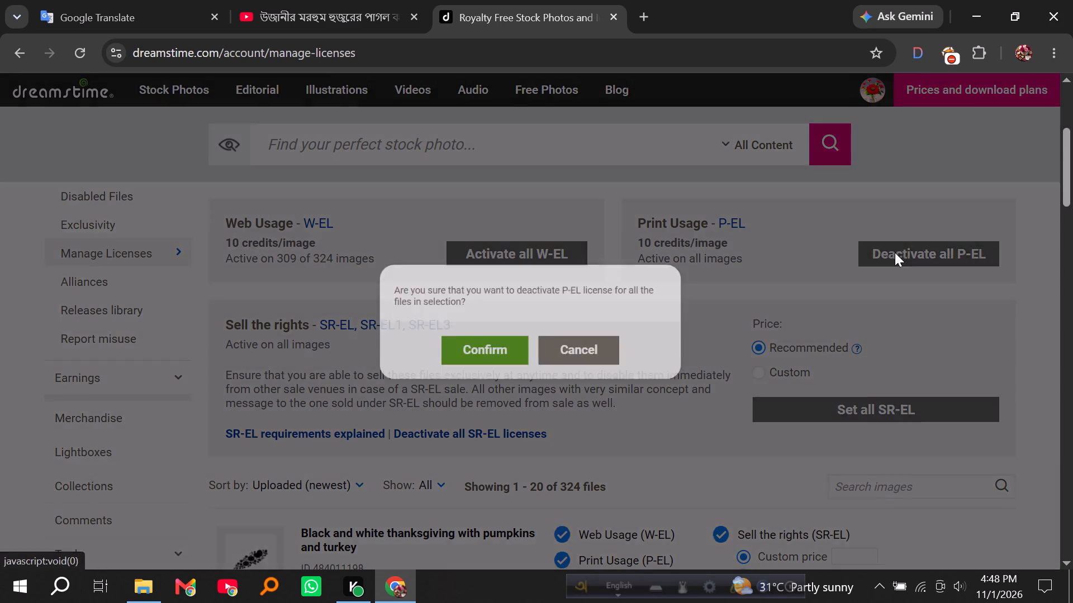
pyautogui.click(844, 366)
pyautogui.click(868, 408)
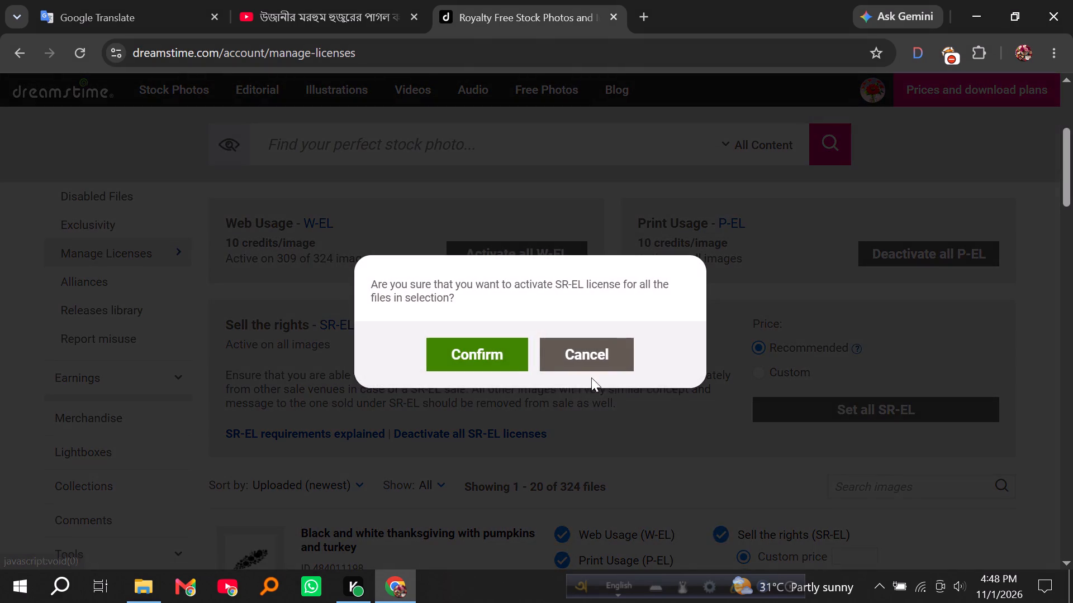
pyautogui.click(492, 356)
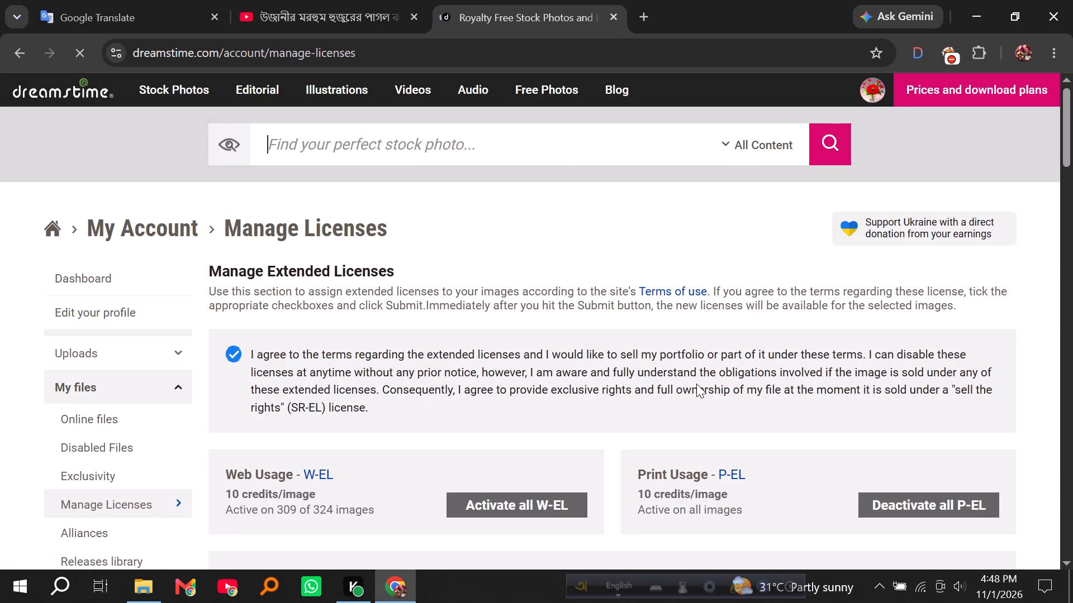
# Review the W-EL, P-EL and SR-EL license sections and the price options of the listed files.
pyautogui.scroll(3, 696, 384)
pyautogui.scroll(-2, 696, 384)
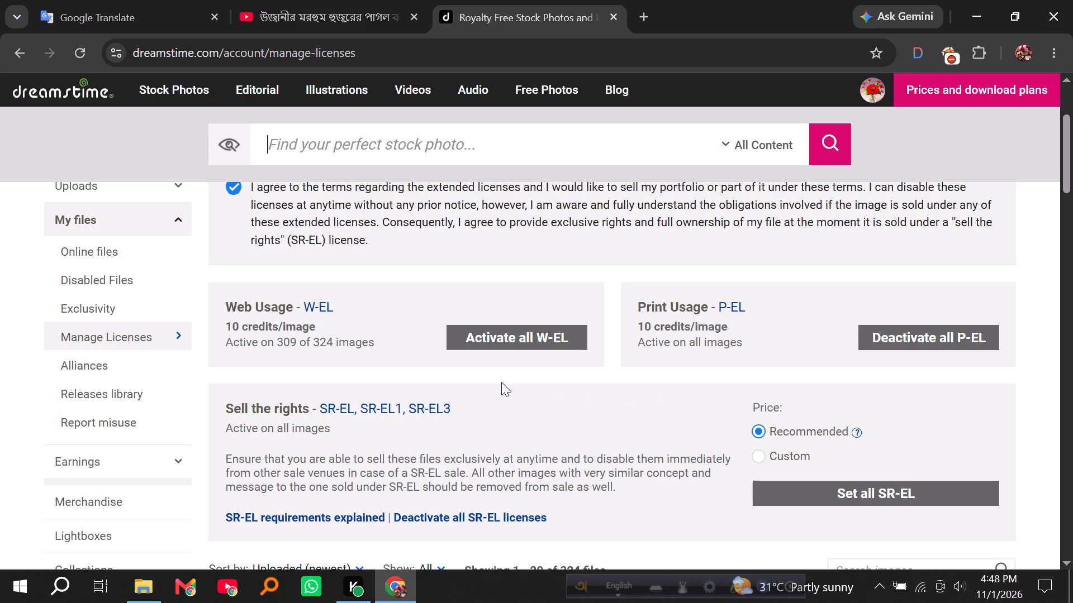
pyautogui.scroll(-1, 501, 382)
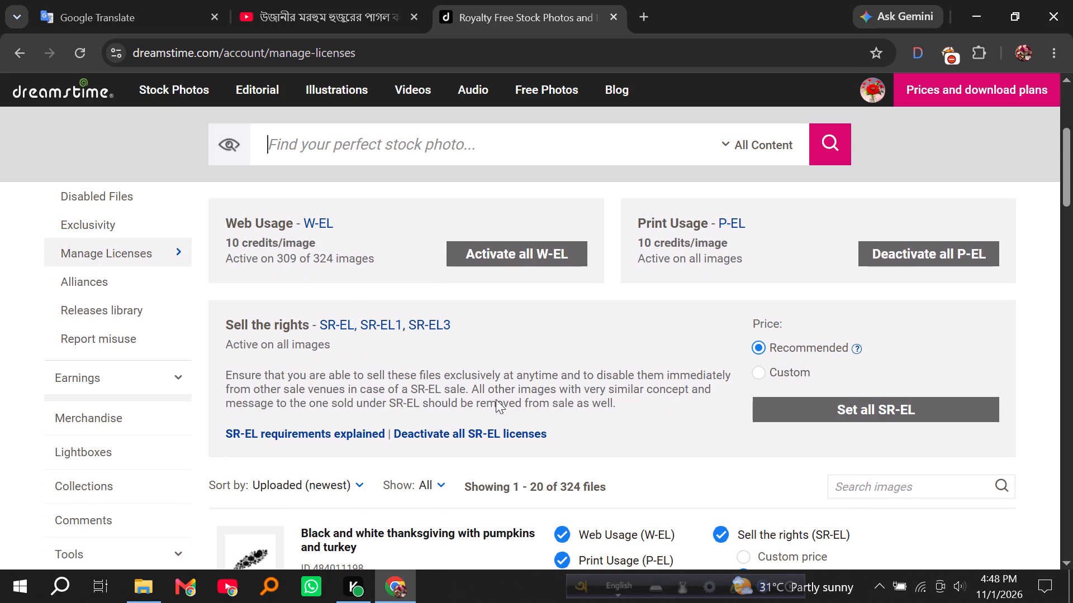
pyautogui.scroll(-1, 496, 400)
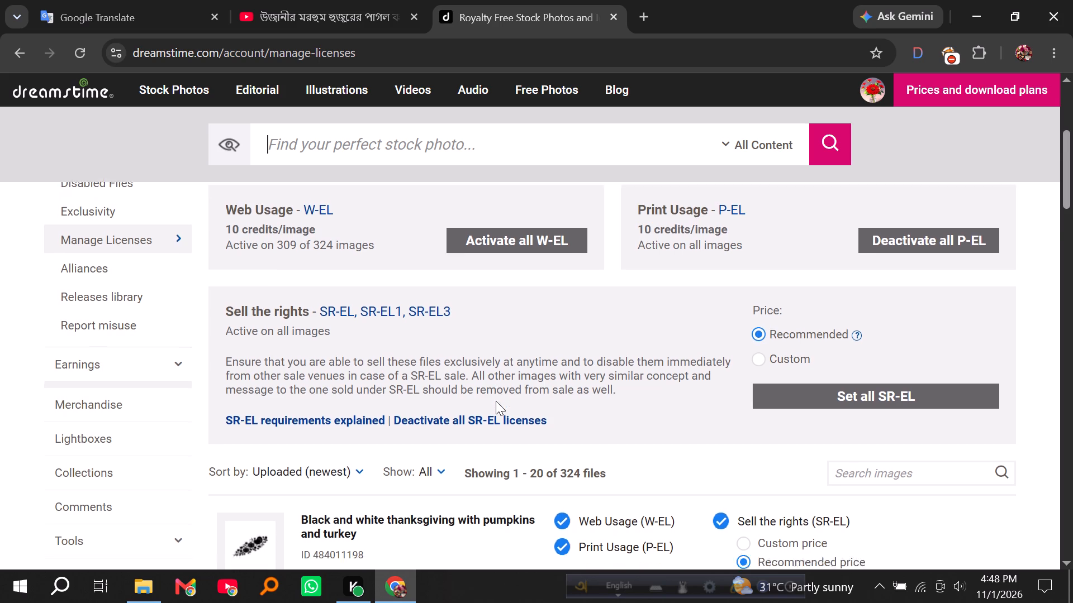
pyautogui.scroll(-1, 496, 401)
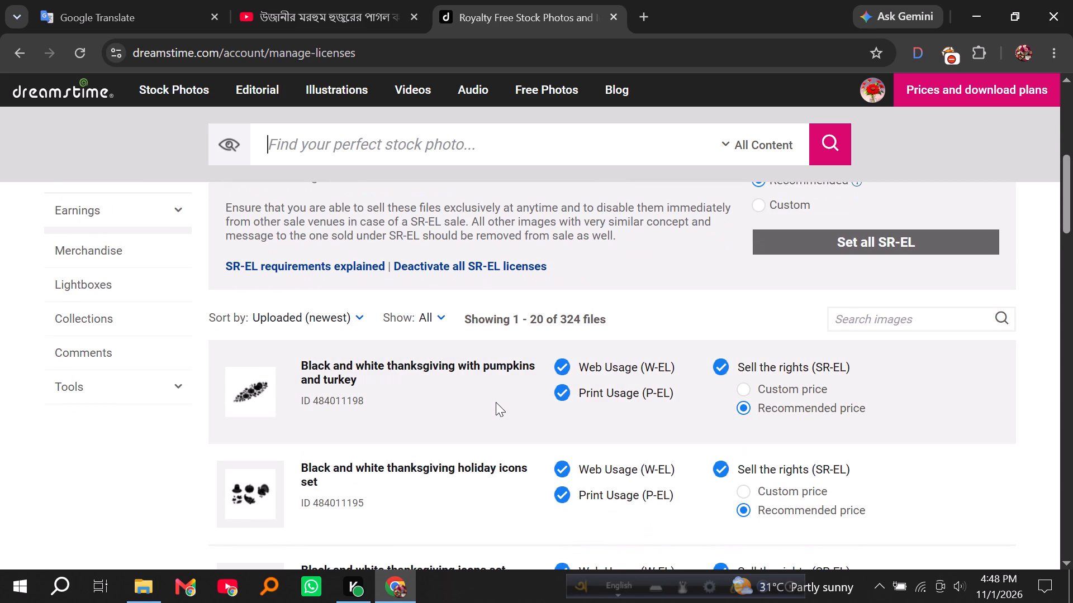
pyautogui.scroll(2, 494, 406)
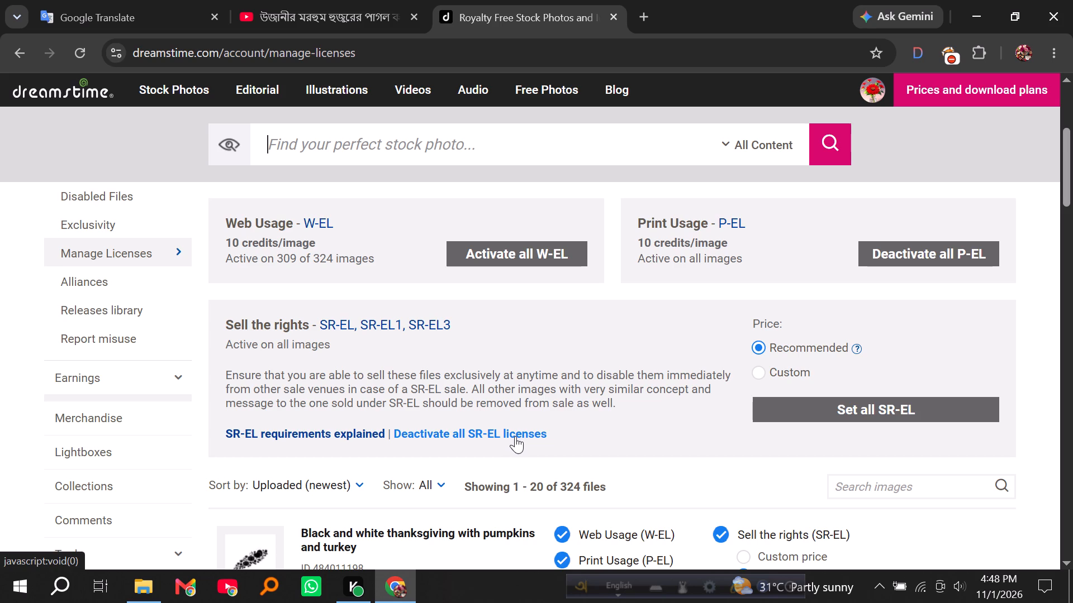
pyautogui.scroll(-1, 515, 436)
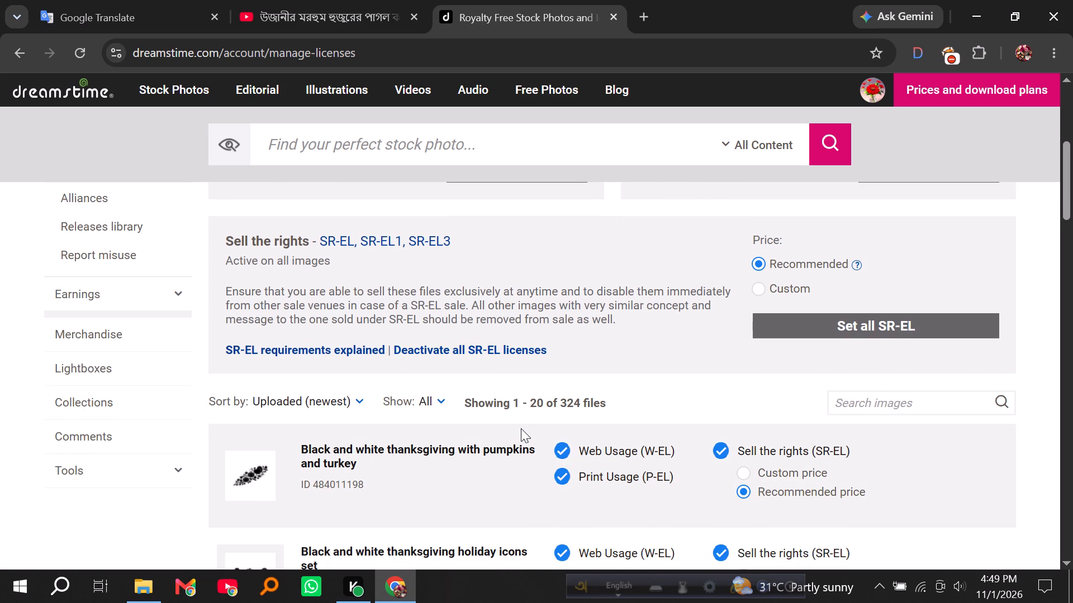
pyautogui.scroll(3, 521, 438)
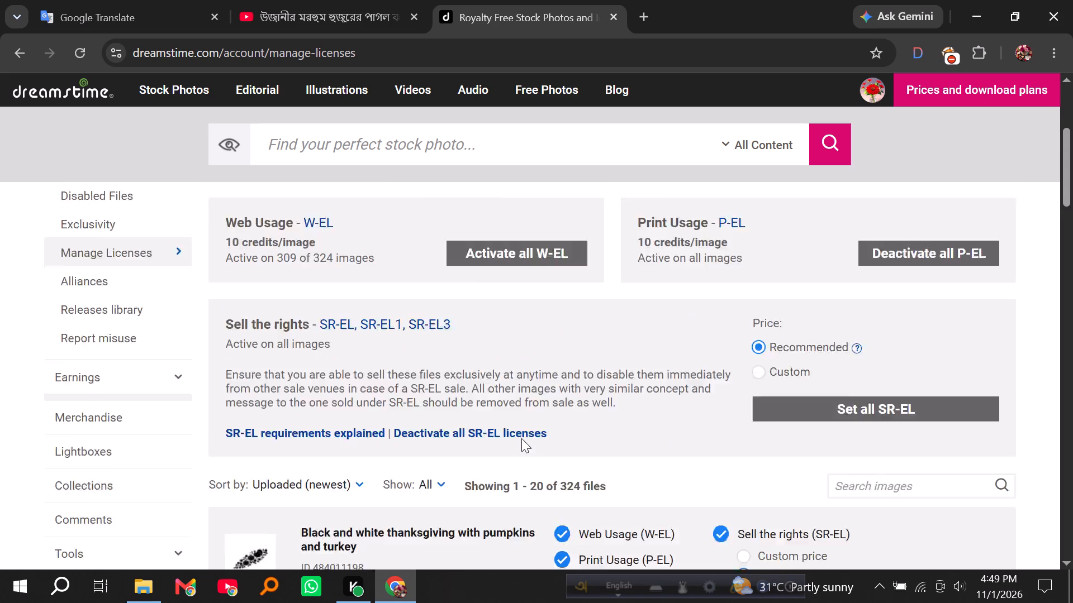
pyautogui.scroll(4, 518, 443)
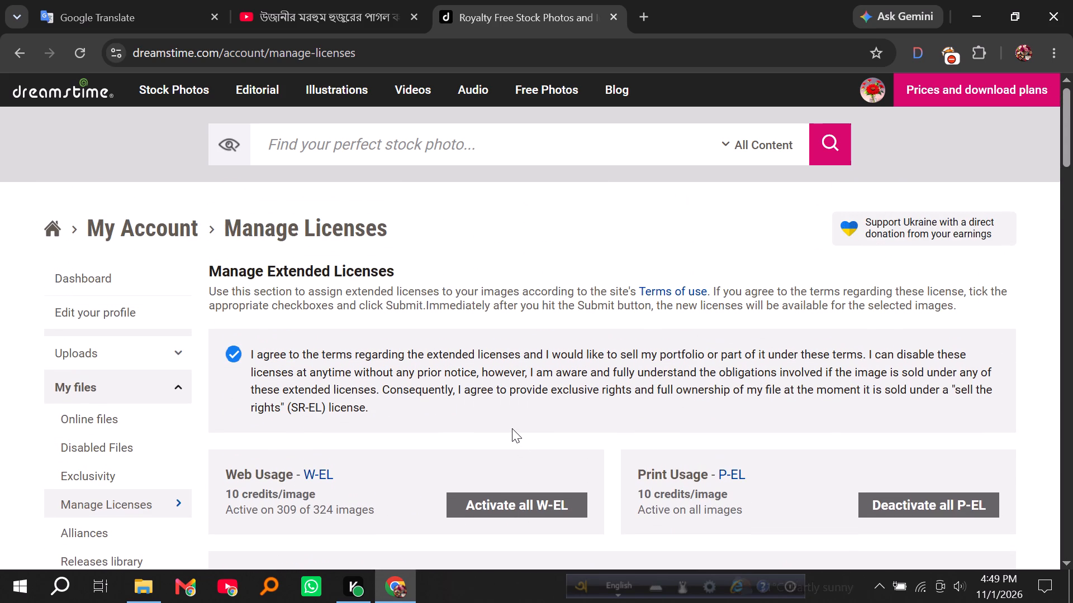
pyautogui.scroll(3, 454, 429)
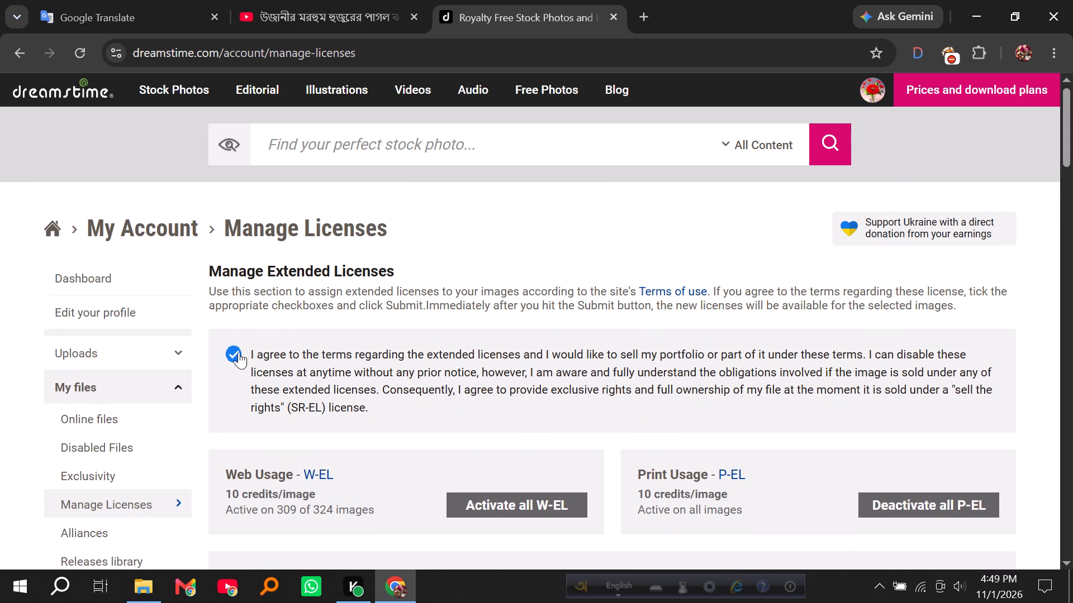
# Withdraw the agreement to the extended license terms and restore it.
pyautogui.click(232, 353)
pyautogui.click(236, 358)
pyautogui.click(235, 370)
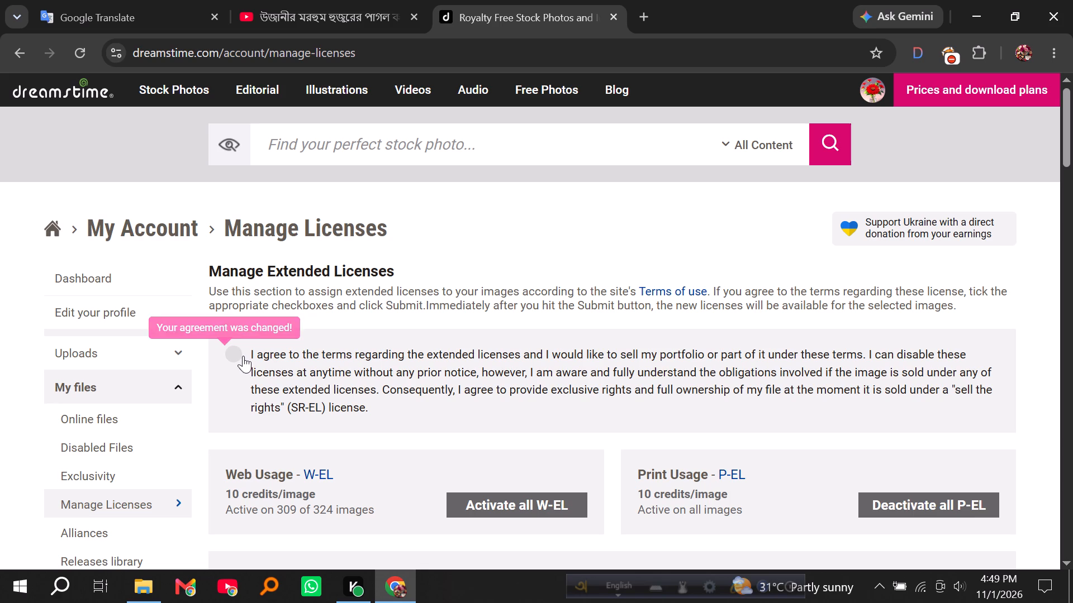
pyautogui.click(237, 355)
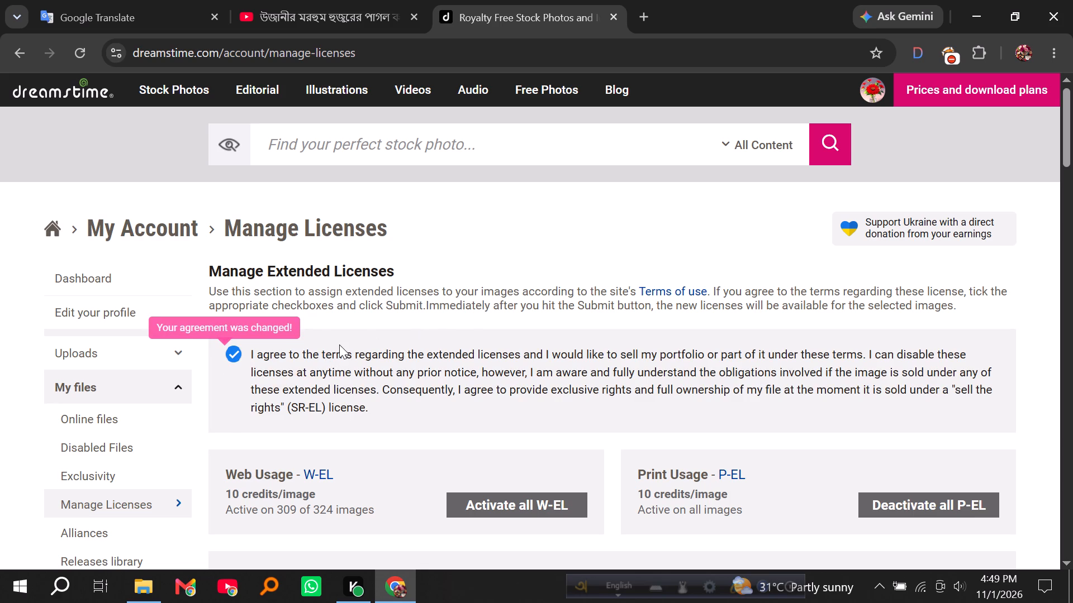
# Translate the extended license agreement statement from English to Bengali in Google Translate and read the translation.
pyautogui.scroll(-1, 340, 344)
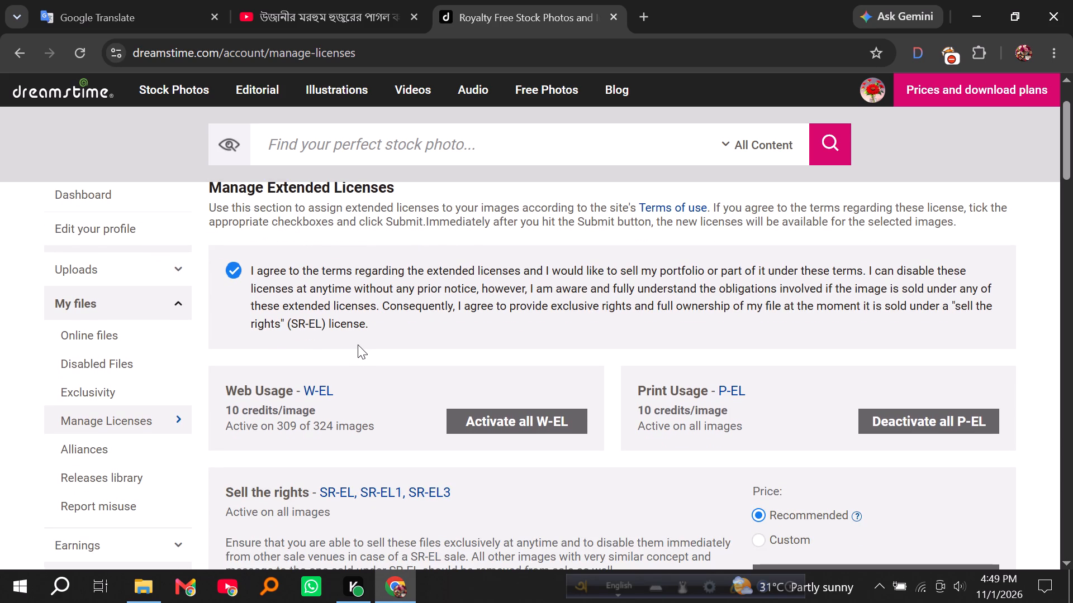
pyautogui.scroll(3, 363, 342)
pyautogui.scroll(-1, 366, 357)
pyautogui.moveTo(384, 329); pyautogui.dragTo(250, 267)
pyautogui.hotkey('ctrl', 'c')
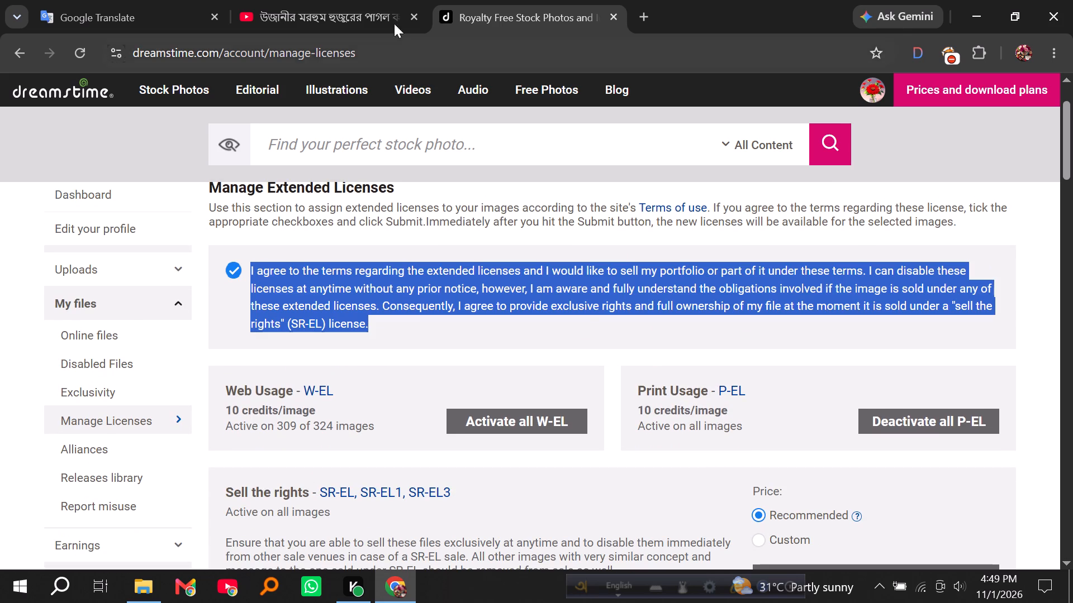
pyautogui.click(155, 0)
pyautogui.click(497, 281)
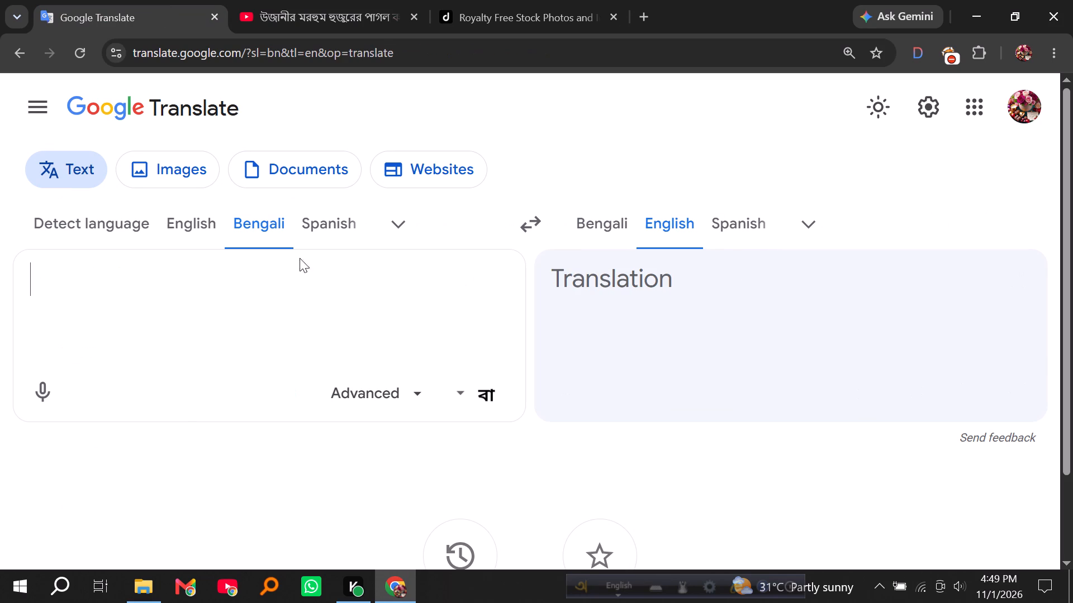
pyautogui.click(195, 231)
pyautogui.hotkey('ctrl', 'v')
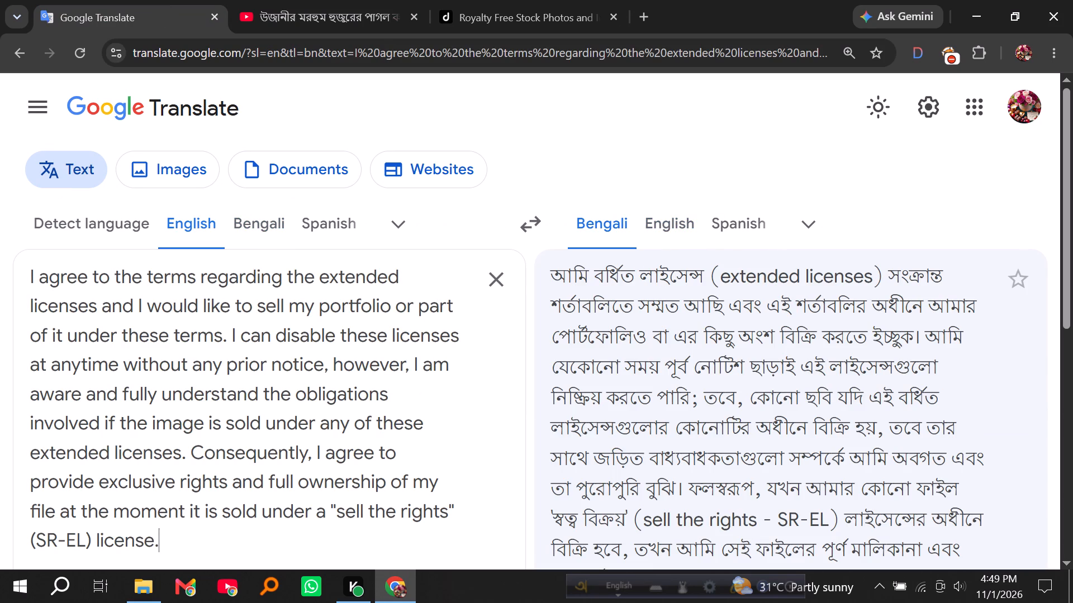
pyautogui.scroll(-1, 278, 344)
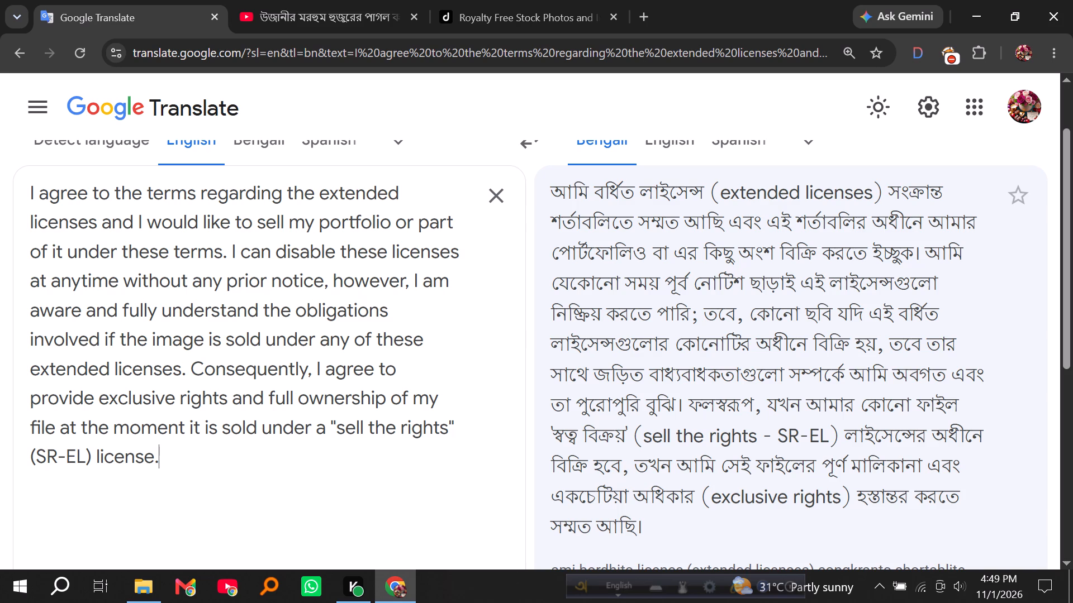
pyautogui.scroll(-2, 606, 365)
pyautogui.scroll(4, 607, 365)
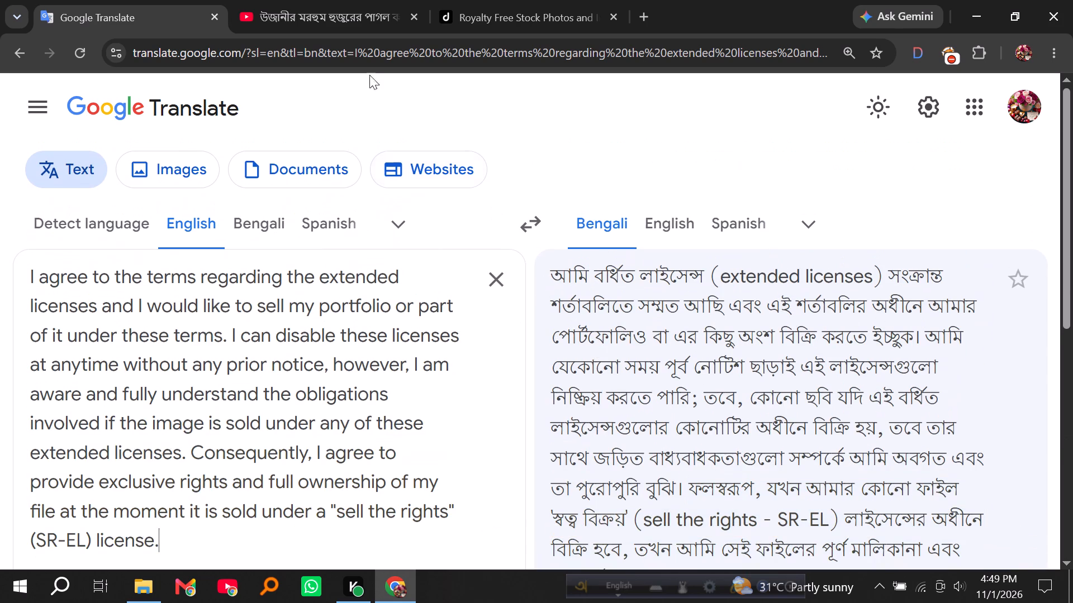
# Switch back to the Dreamstime page and untick the agreement to the extended license terms.
pyautogui.click(521, 0)
pyautogui.click(232, 319)
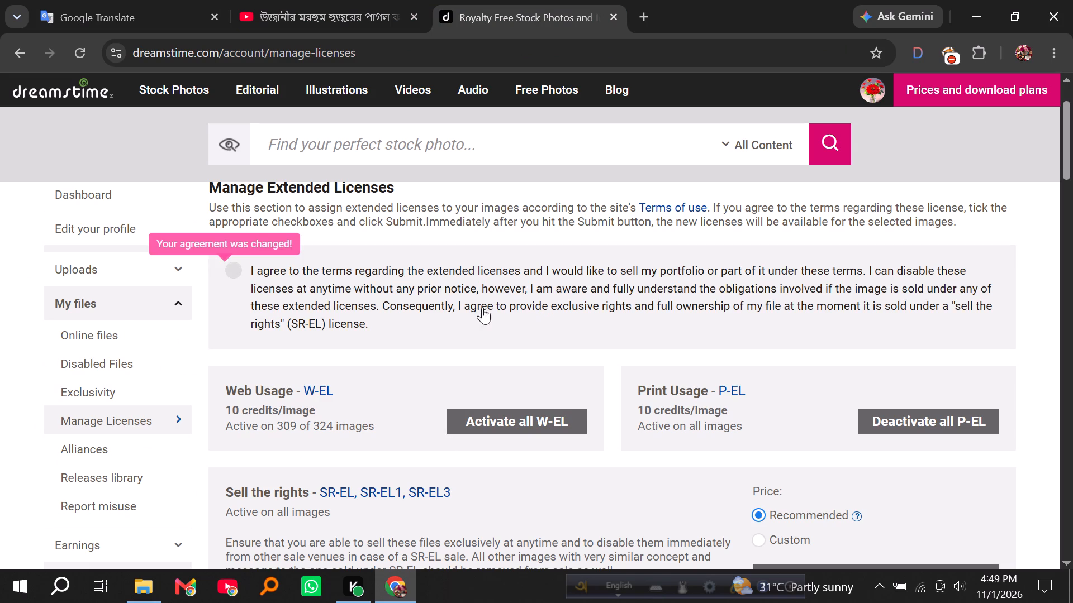
# Check the license sections and listed files on the Manage Licenses page and try to reload the page.
pyautogui.scroll(-4, 454, 308)
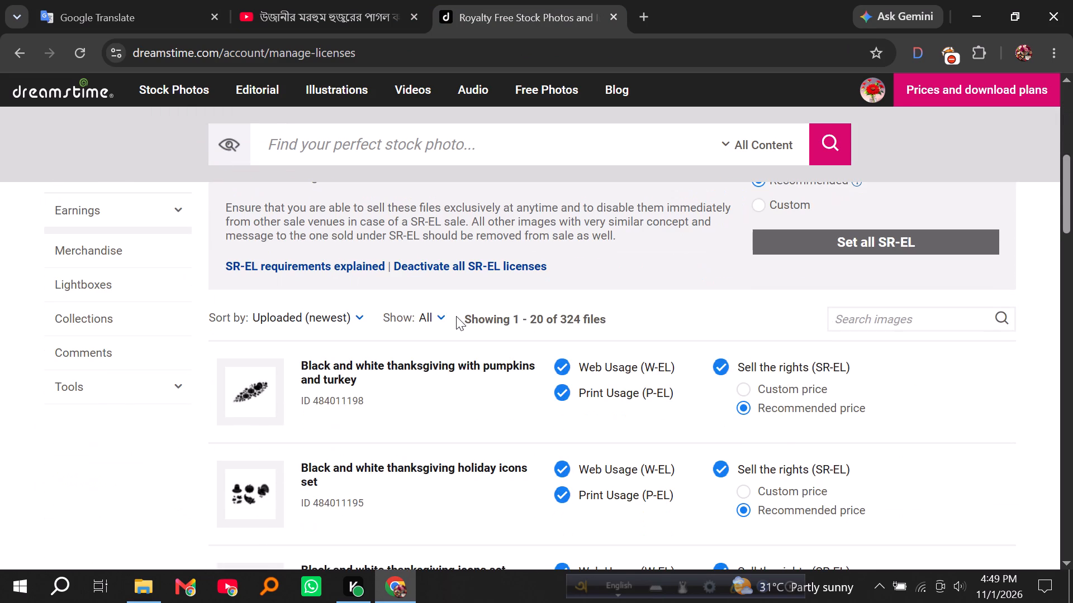
pyautogui.scroll(-3, 456, 317)
pyautogui.scroll(8, 456, 320)
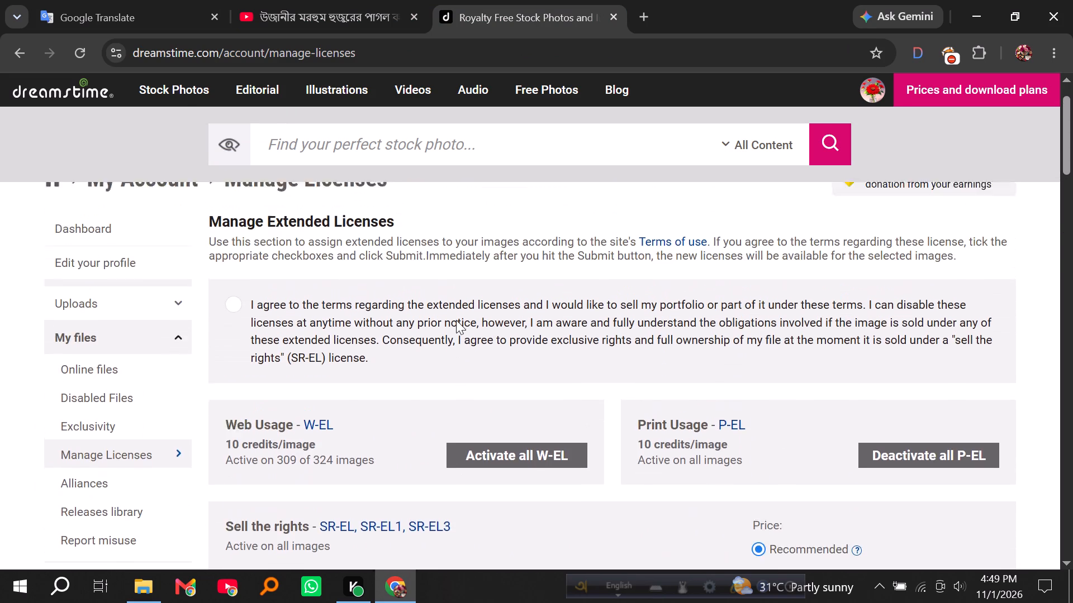
pyautogui.scroll(2, 456, 320)
pyautogui.click(79, 56)
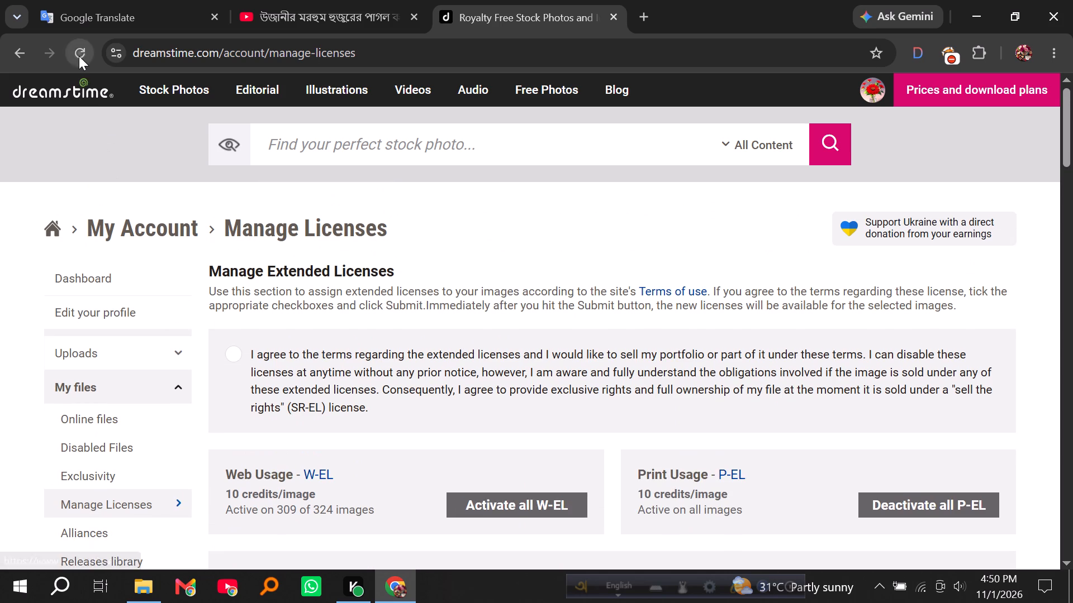
pyautogui.click(682, 195)
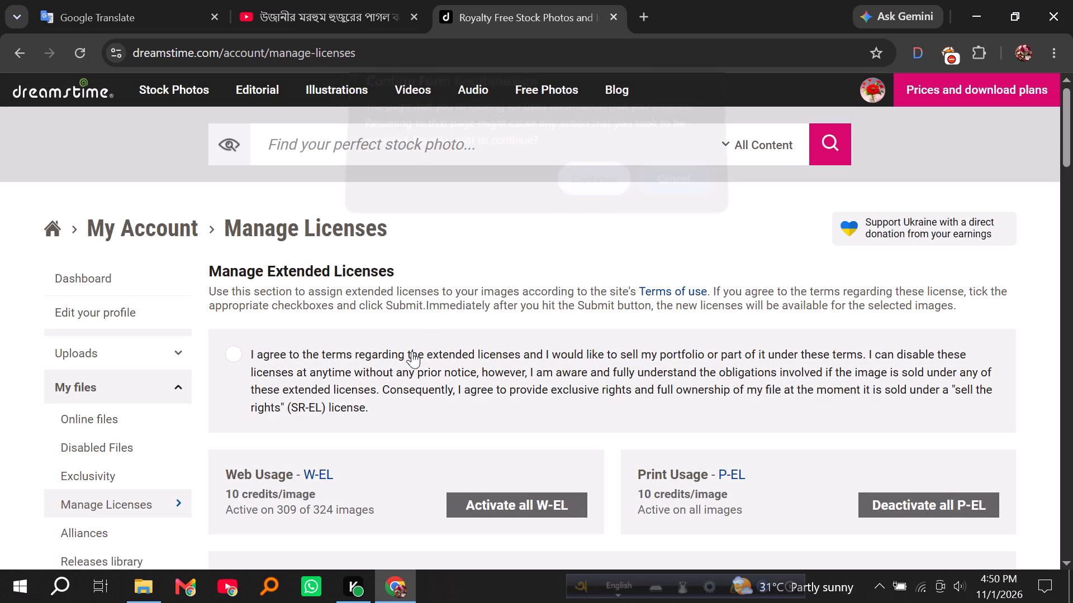
# Review the W-EL, P-EL and SR-EL settings of all files listed on the first page of Manage Licenses.
pyautogui.scroll(3, 392, 366)
pyautogui.scroll(-8, 599, 426)
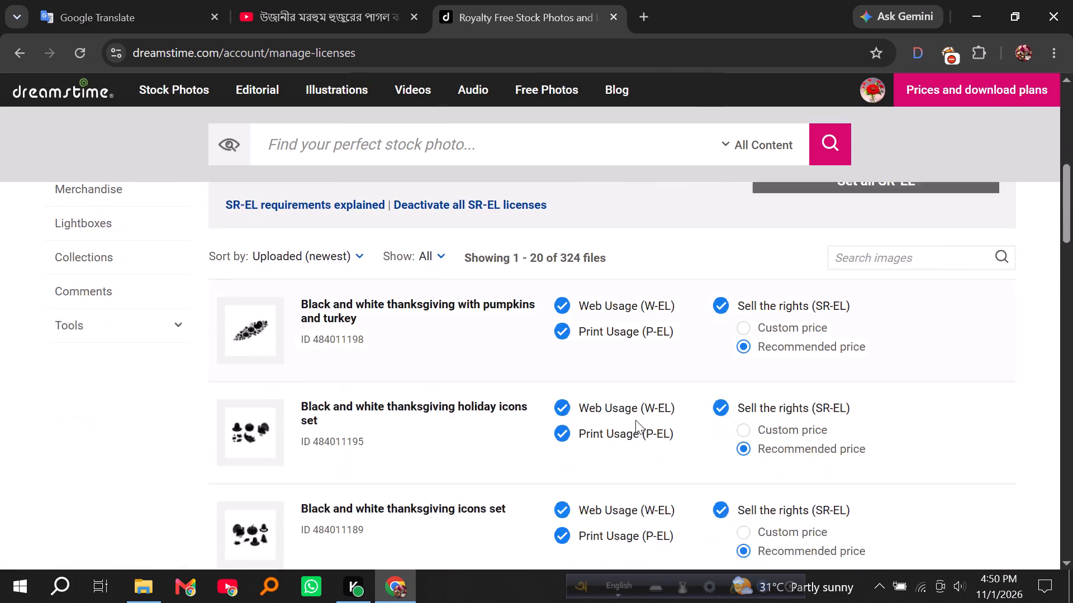
pyautogui.scroll(-20, 635, 420)
pyautogui.scroll(-8, 635, 420)
pyautogui.scroll(-1, 691, 461)
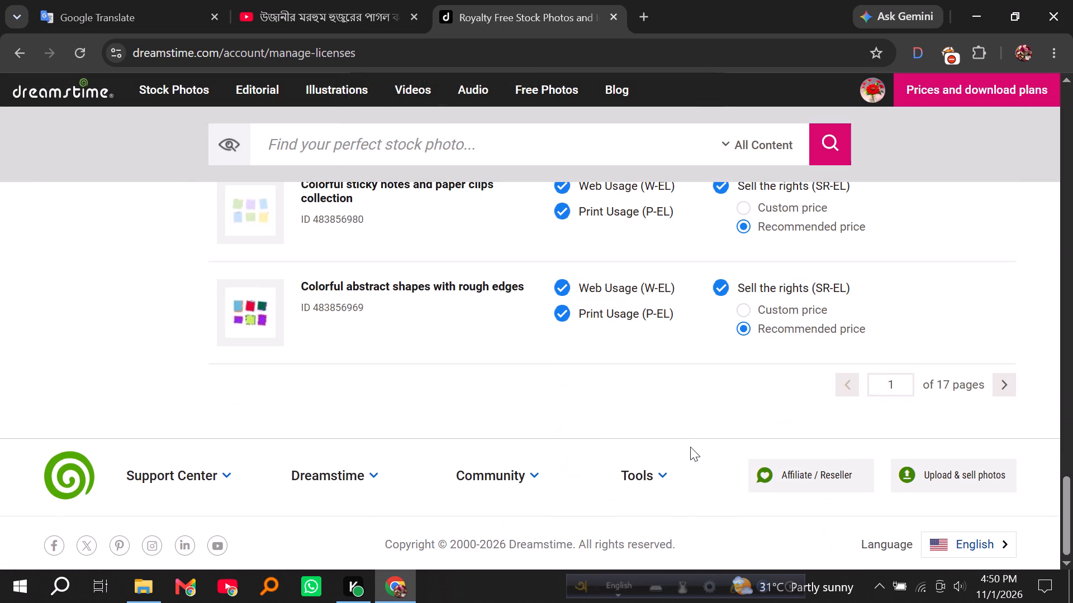
pyautogui.scroll(4, 692, 444)
pyautogui.scroll(20, 692, 444)
pyautogui.scroll(1, 692, 444)
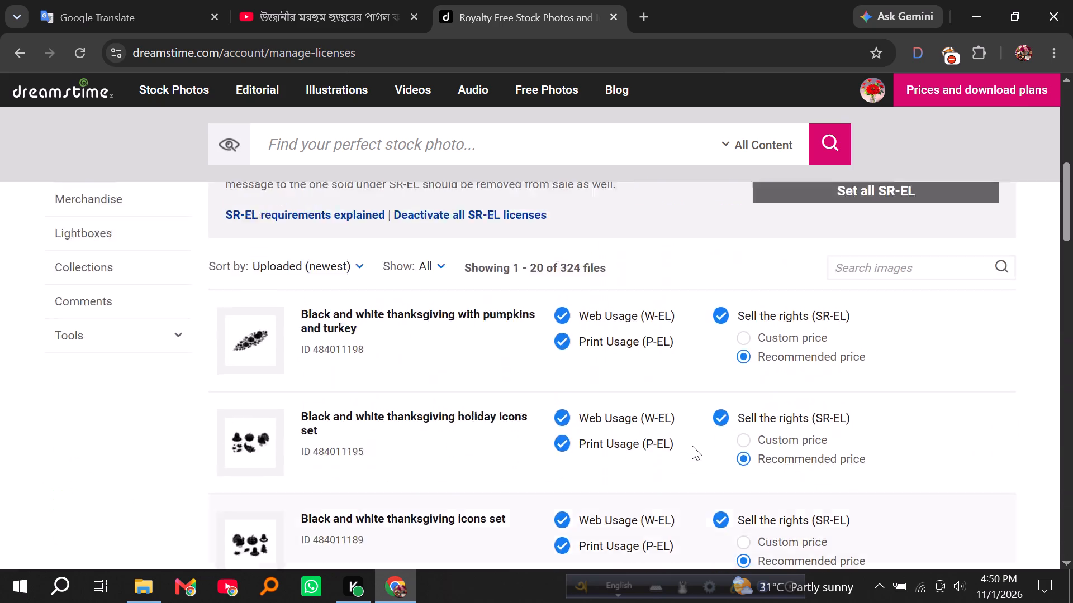
pyautogui.scroll(8, 692, 446)
pyautogui.scroll(-3, 692, 448)
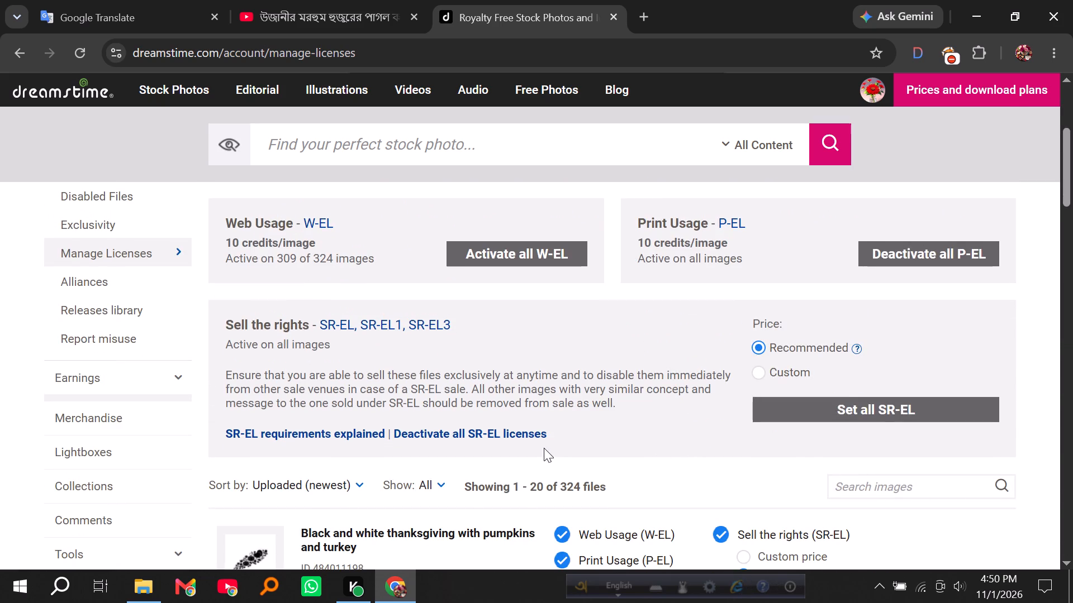
pyautogui.scroll(3, 543, 447)
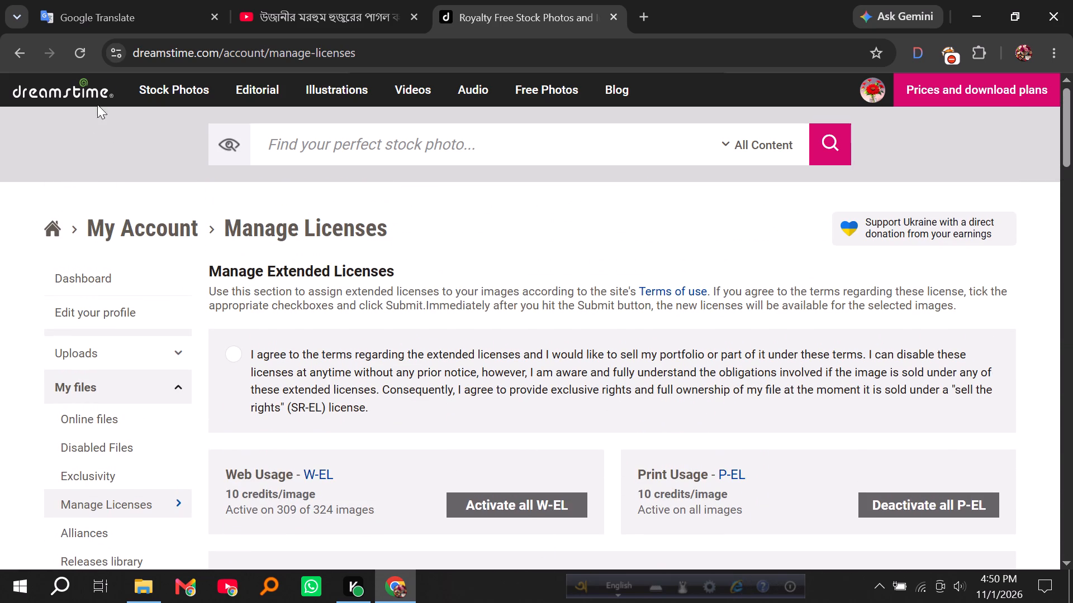
# Reload the Manage Licenses page with form resubmission and recheck the agreement and license sections.
pyautogui.click(84, 52)
pyautogui.click(574, 189)
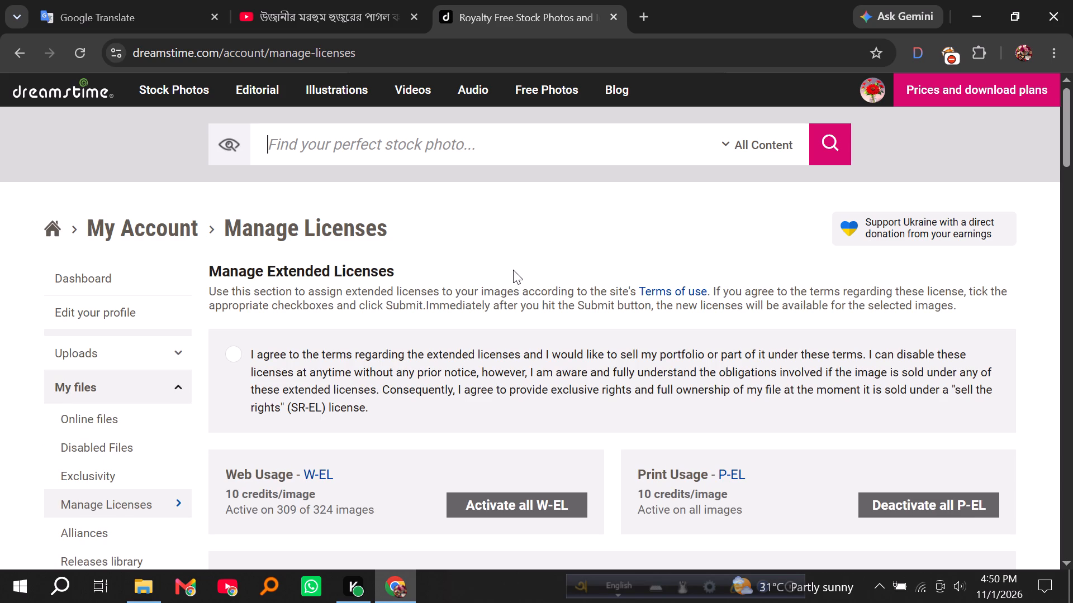
pyautogui.scroll(-2, 543, 270)
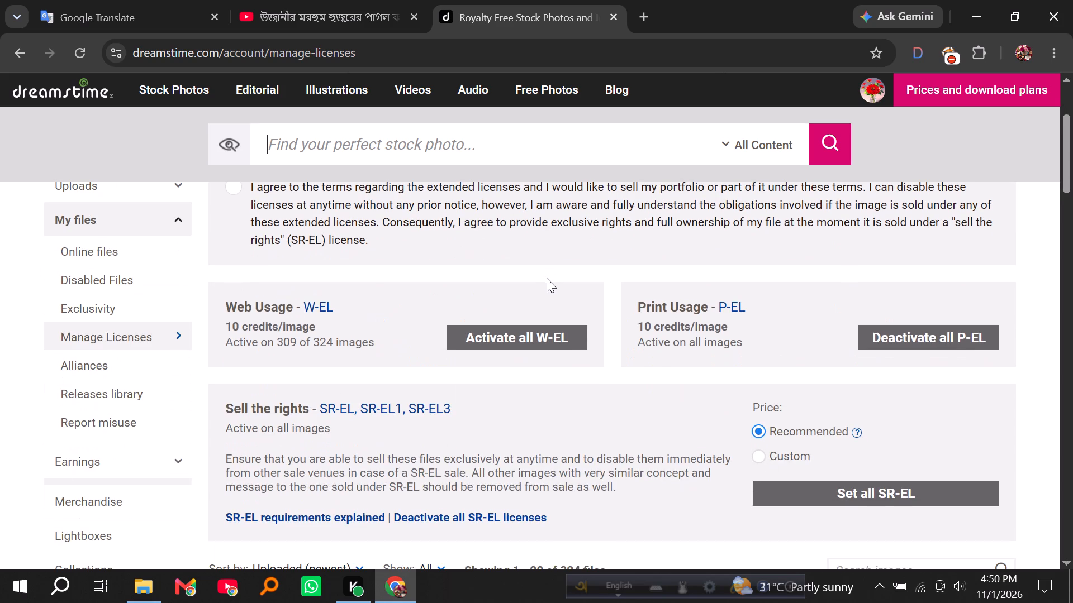
pyautogui.scroll(2, 547, 278)
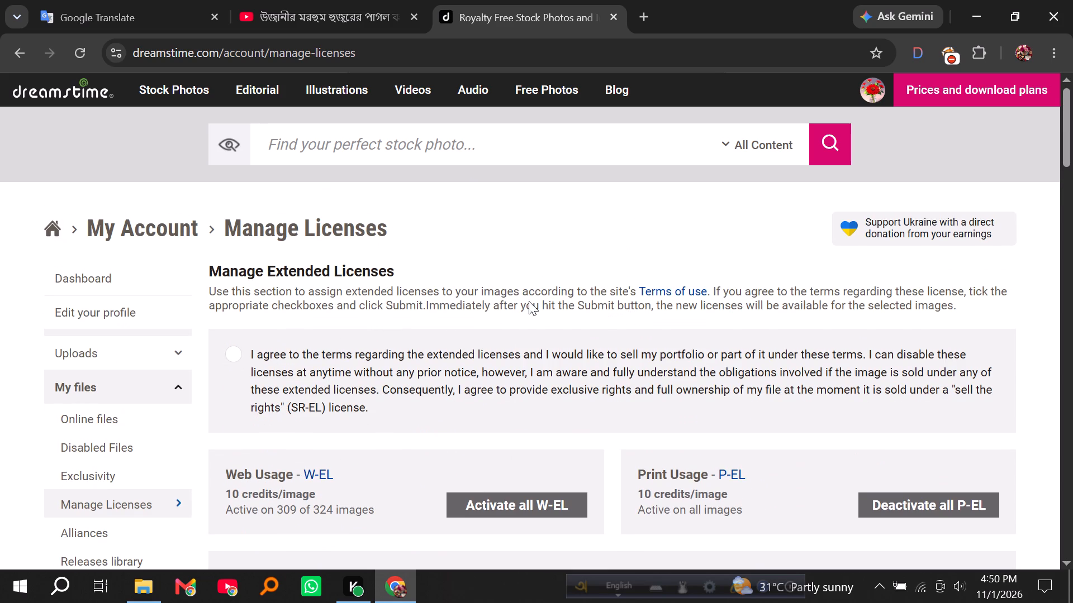
# Translate the Manage Extended Licenses introduction paragraph from English to Bengali in Google Translate and read the translation.
pyautogui.tripleClick(483, 298)
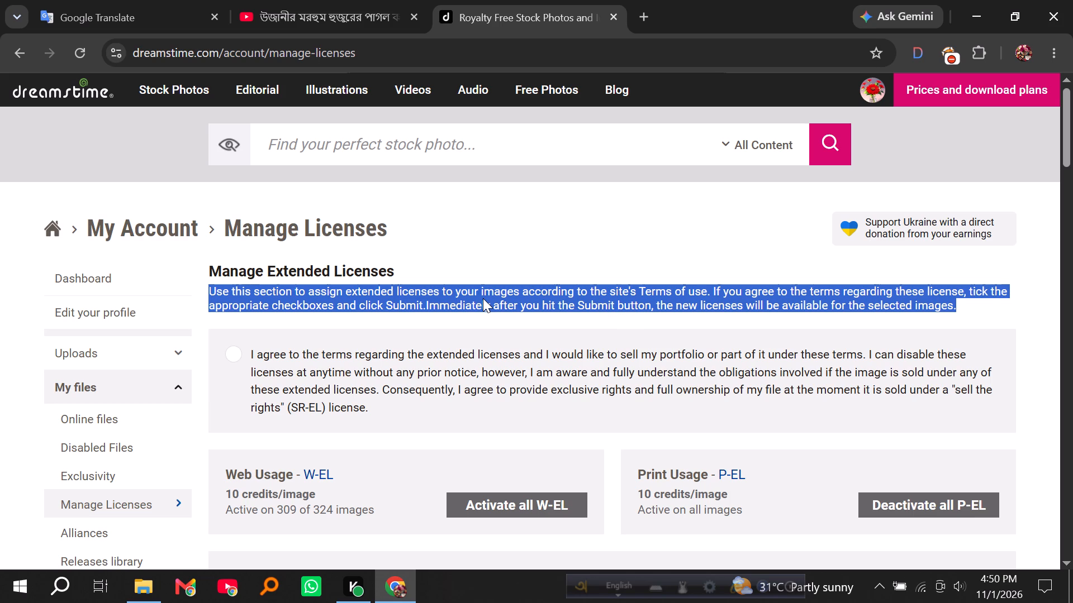
pyautogui.hotkey('ctrl', 'c')
pyautogui.click(54, 0)
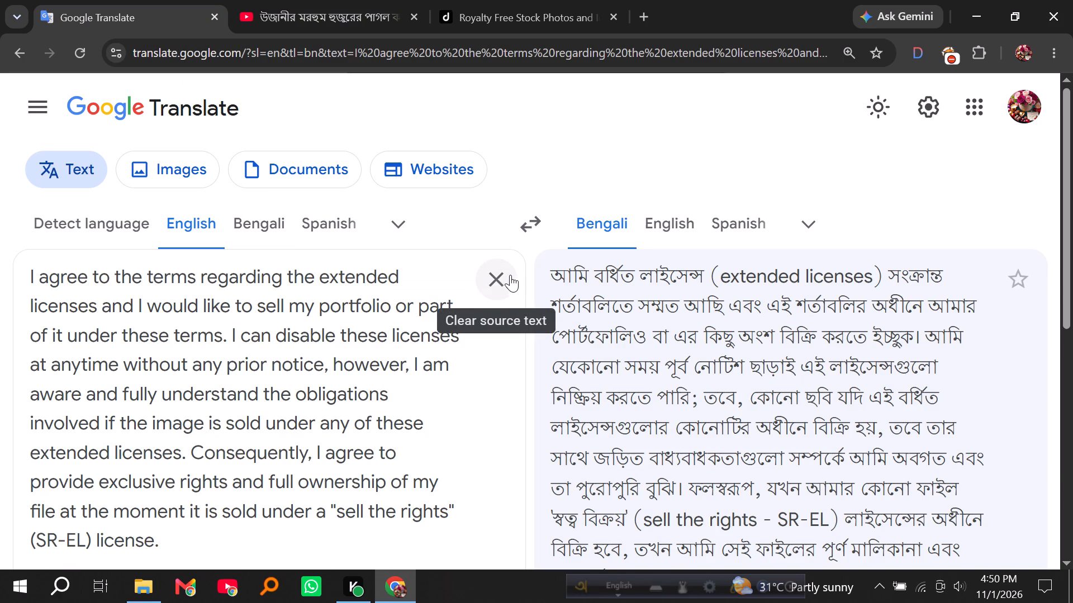
pyautogui.click(501, 277)
pyautogui.hotkey('ctrl', 'v')
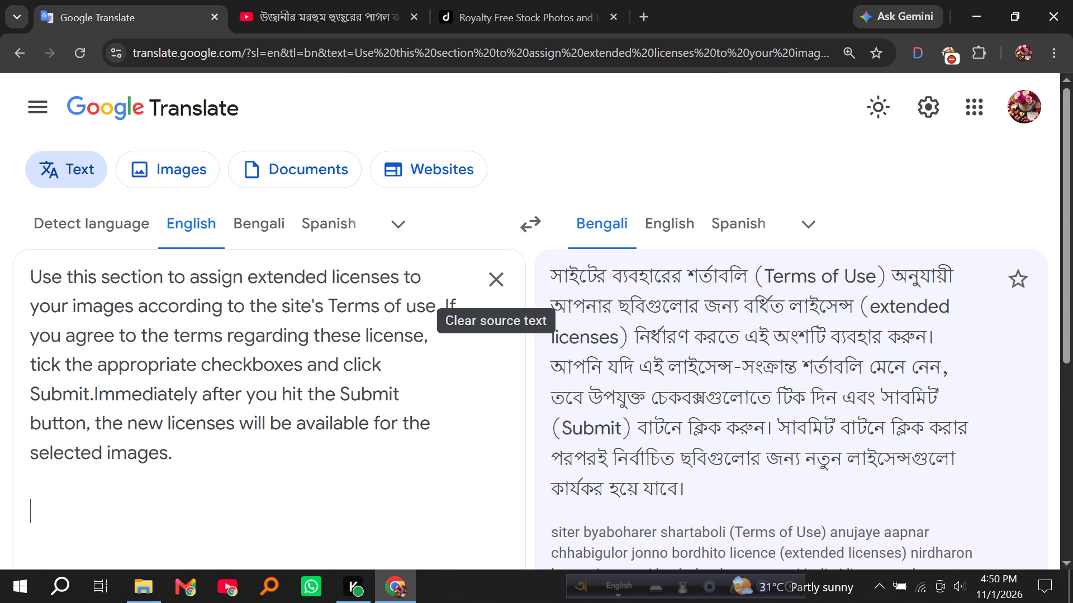
pyautogui.scroll(-1, 232, 378)
pyautogui.scroll(1, 227, 387)
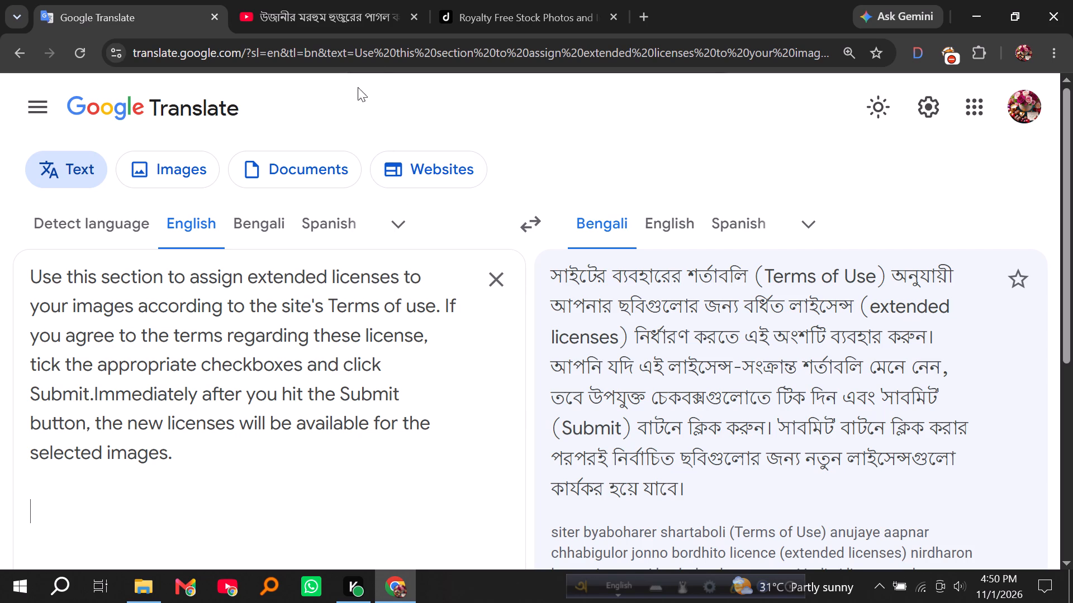
# Switch back to the Dreamstime page and examine the agreement statement, license sections and listed files again.
pyautogui.click(454, 0)
pyautogui.click(421, 257)
pyautogui.scroll(-1, 409, 383)
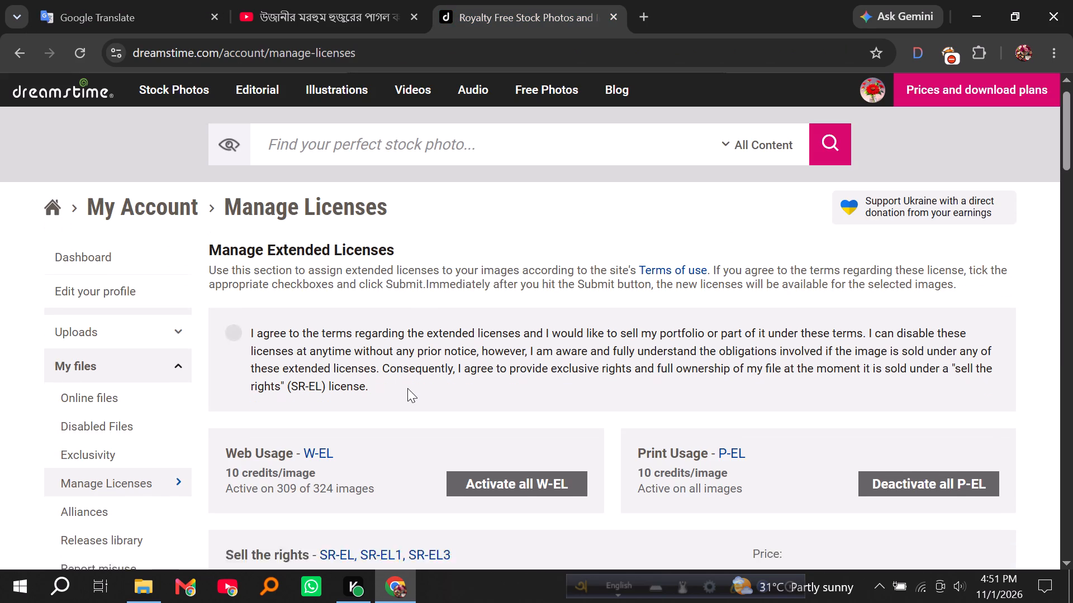
pyautogui.scroll(-4, 407, 388)
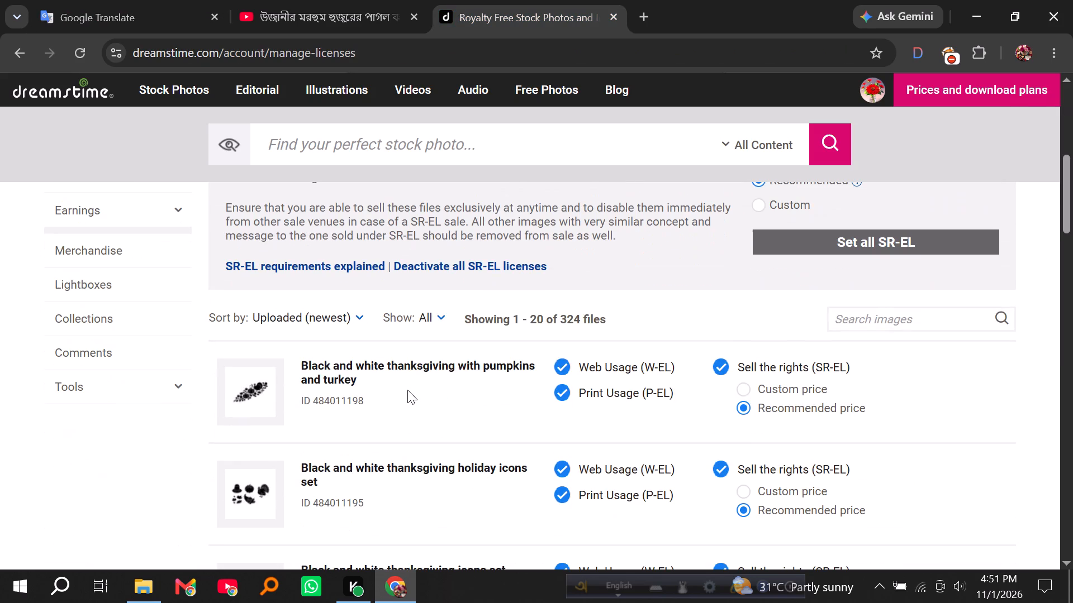
pyautogui.scroll(1, 406, 389)
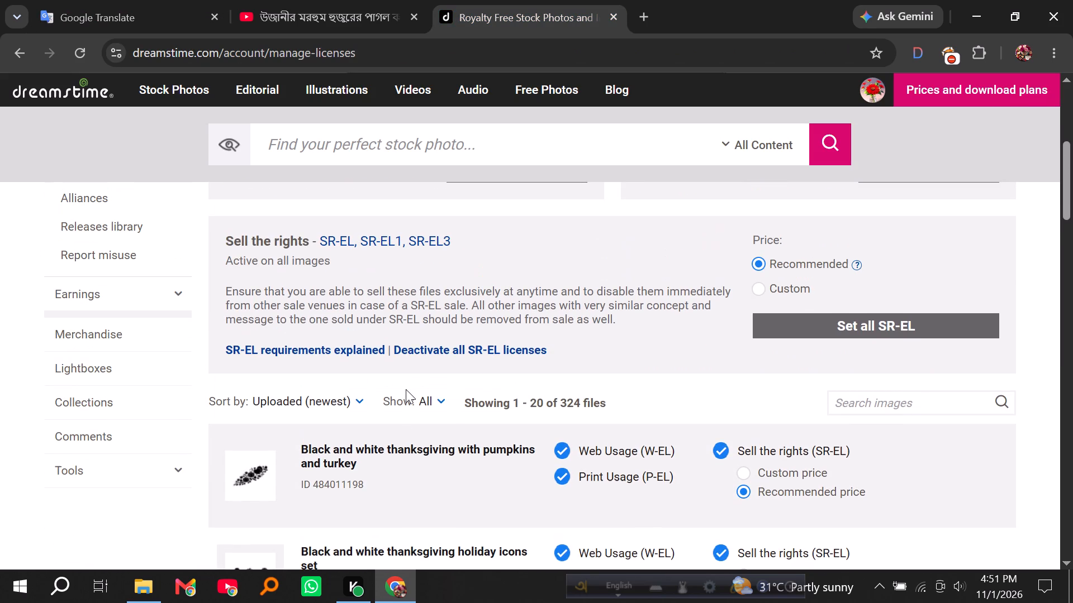
pyautogui.scroll(1, 406, 389)
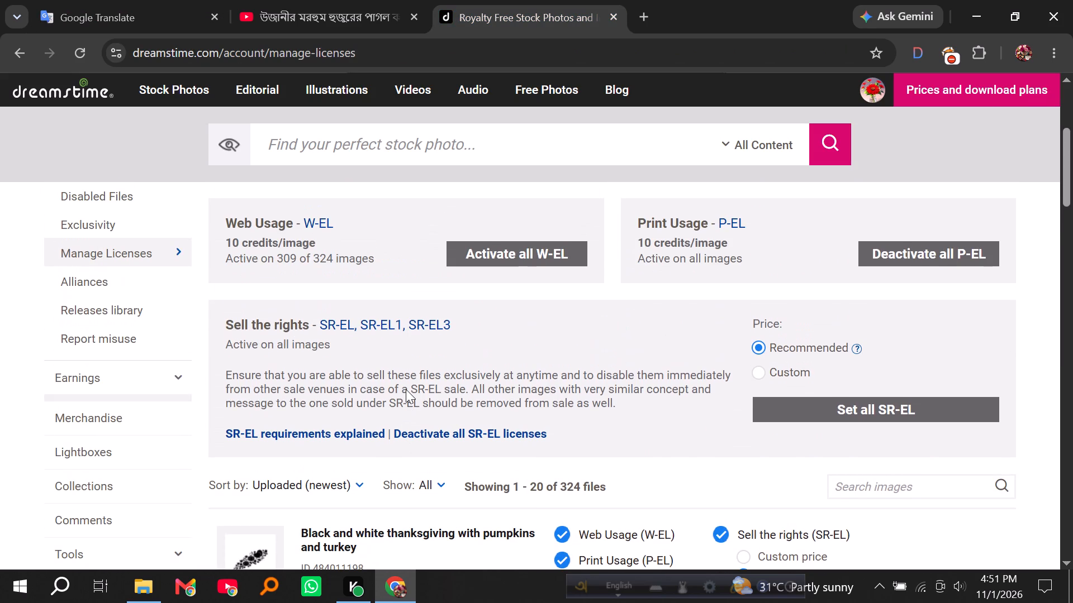
pyautogui.scroll(2, 406, 389)
pyautogui.scroll(-4, 406, 389)
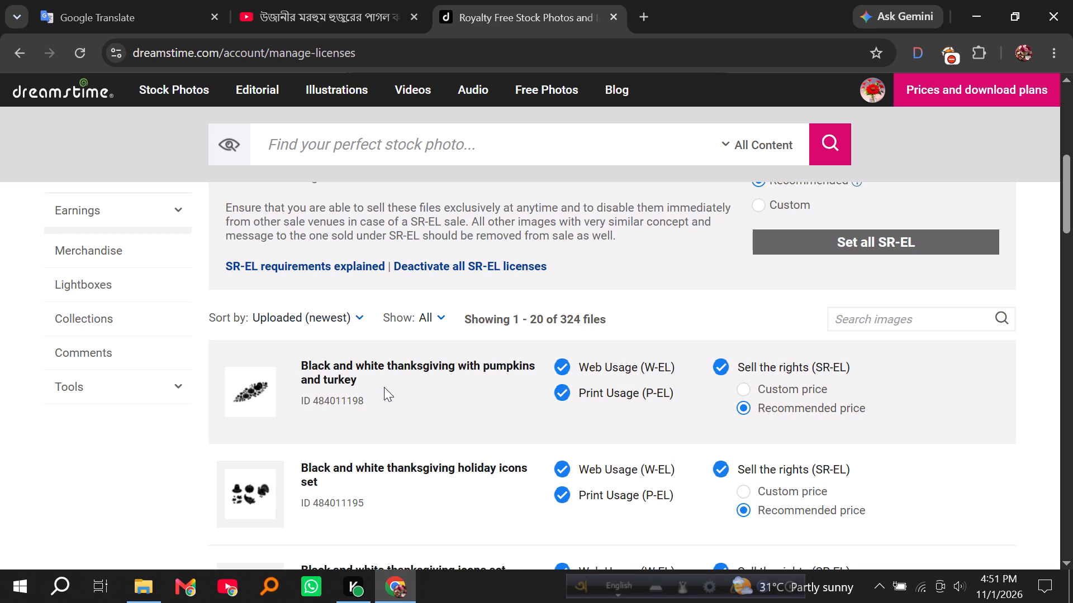
pyautogui.scroll(12, 384, 387)
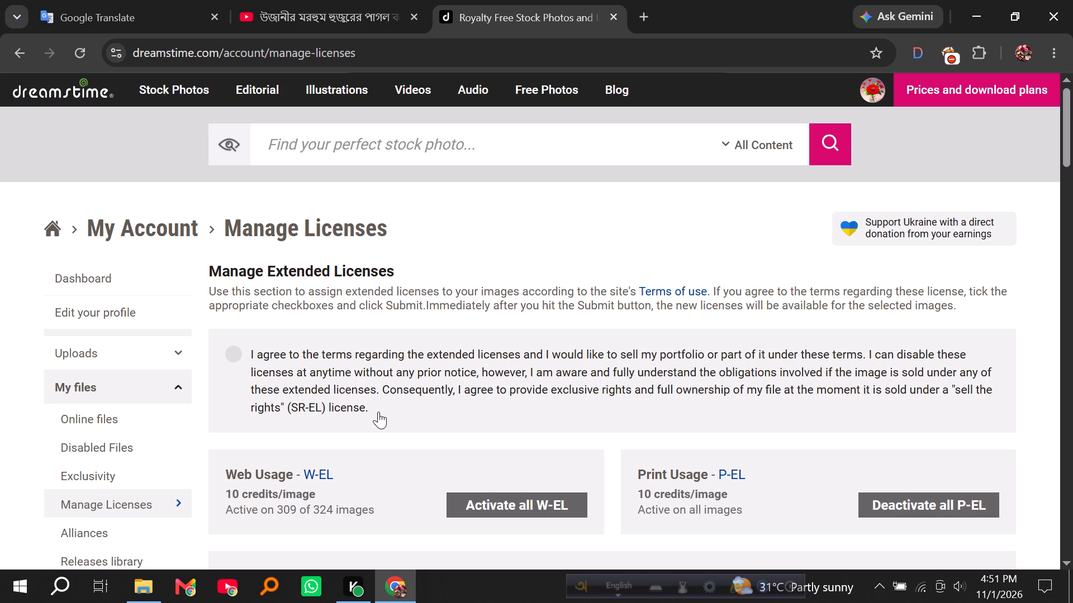
# Translate the whole Manage Licenses page to Bangla, read the license terms, and restore the page to English.
pyautogui.rightClick(444, 260)
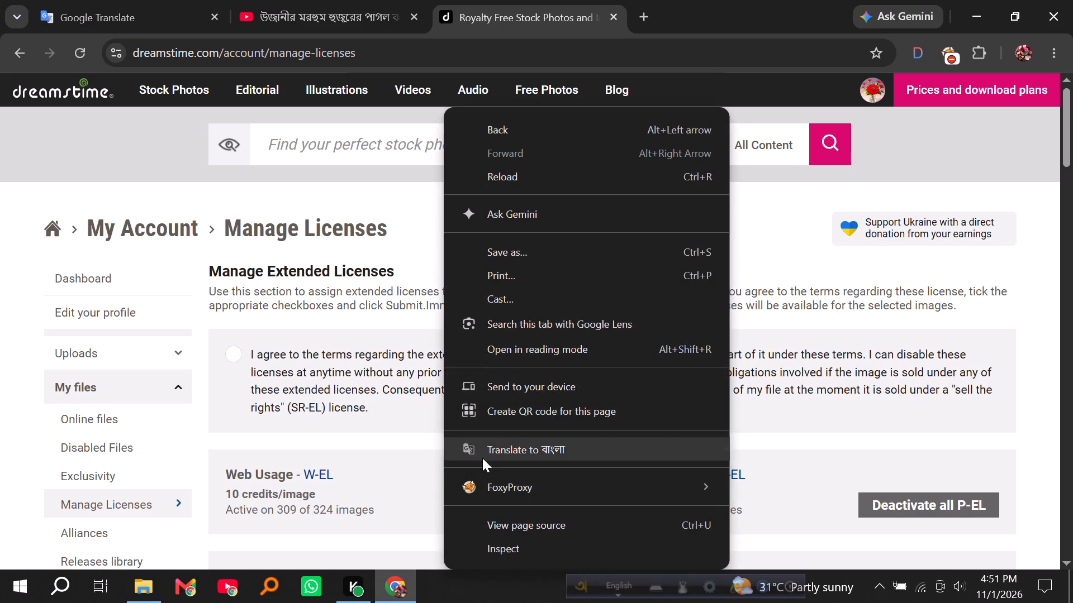
pyautogui.click(488, 454)
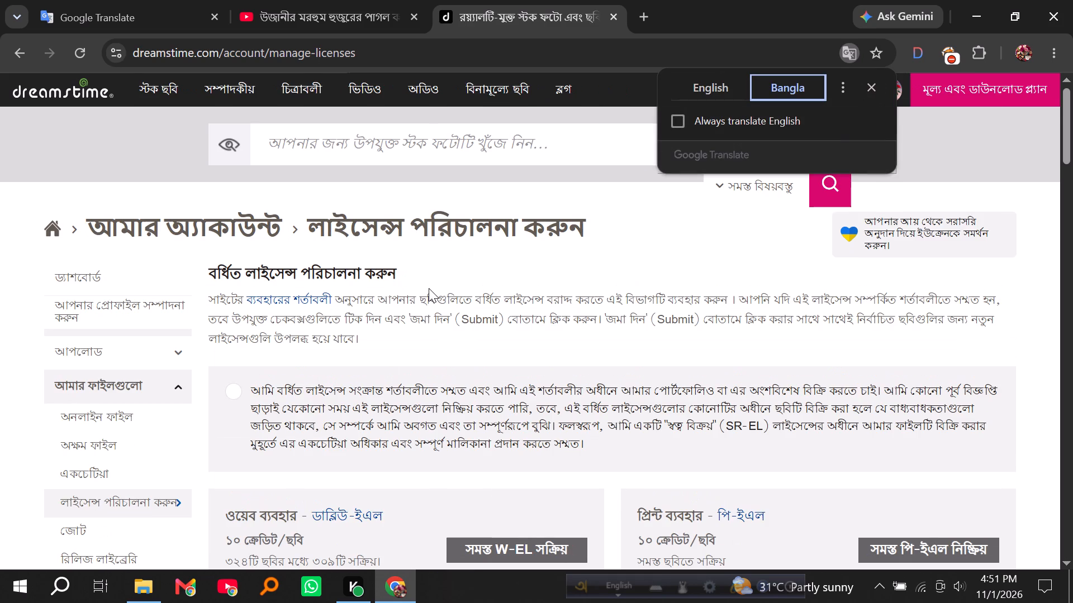
pyautogui.scroll(-1, 433, 295)
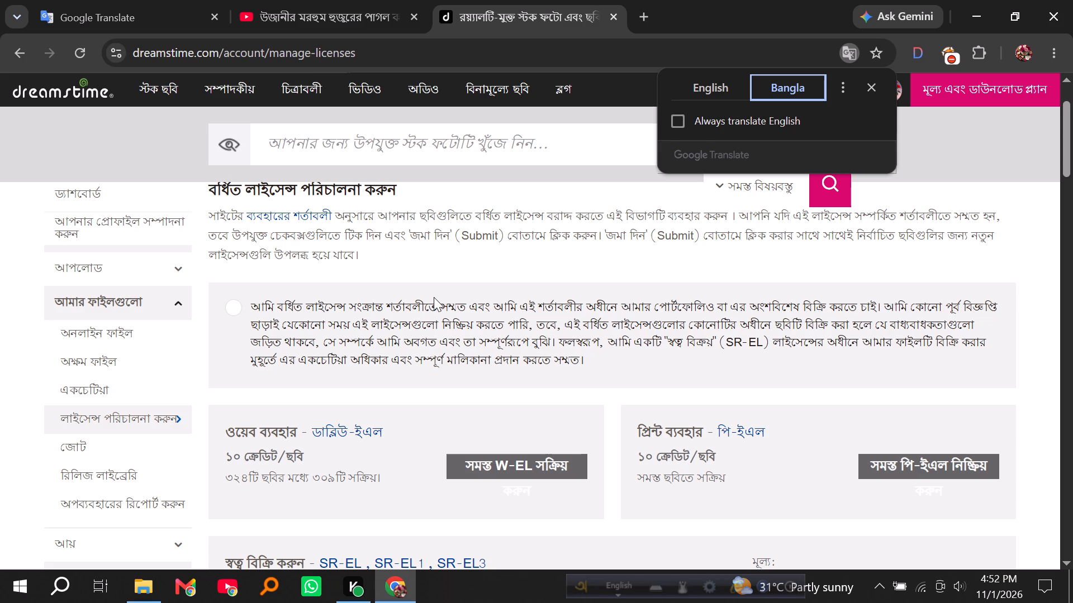
pyautogui.click(719, 91)
pyautogui.scroll(8, 491, 314)
# Open the Dreamstime dashboard, review its file counts, earnings and monthly chart, and close the Dreamstime tab.
pyautogui.click(129, 279)
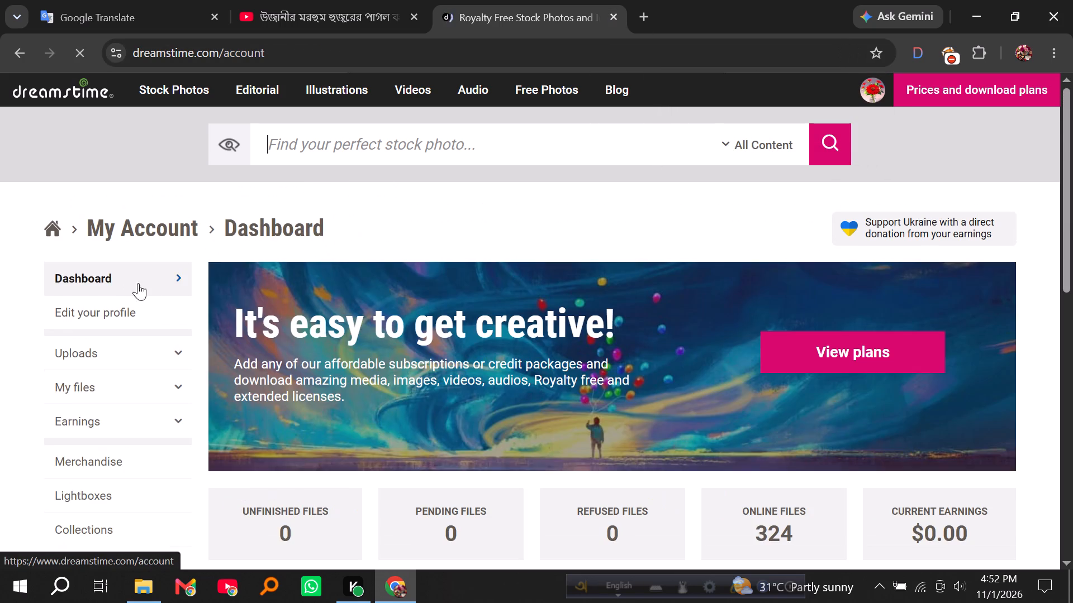
pyautogui.scroll(-5, 353, 293)
pyautogui.scroll(1, 359, 299)
pyautogui.scroll(-5, 359, 299)
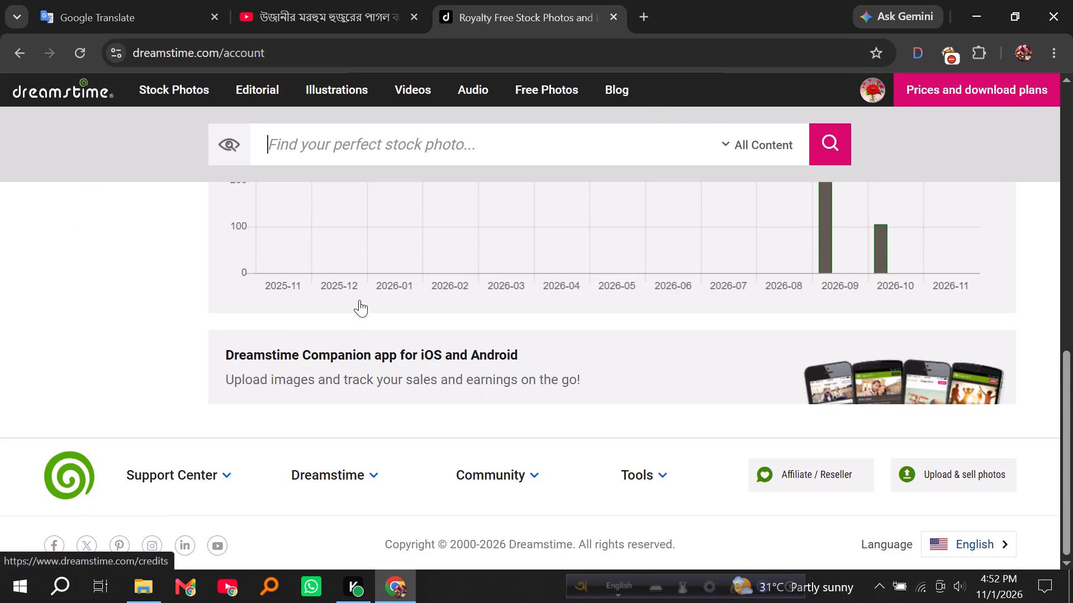
pyautogui.scroll(11, 359, 299)
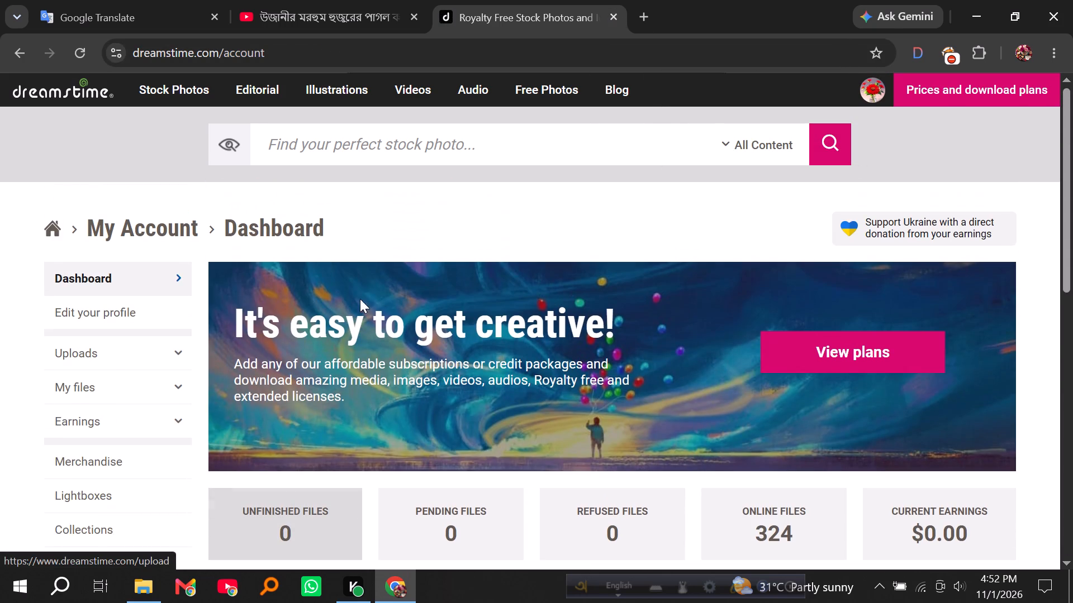
pyautogui.scroll(2, 360, 299)
pyautogui.click(613, 17)
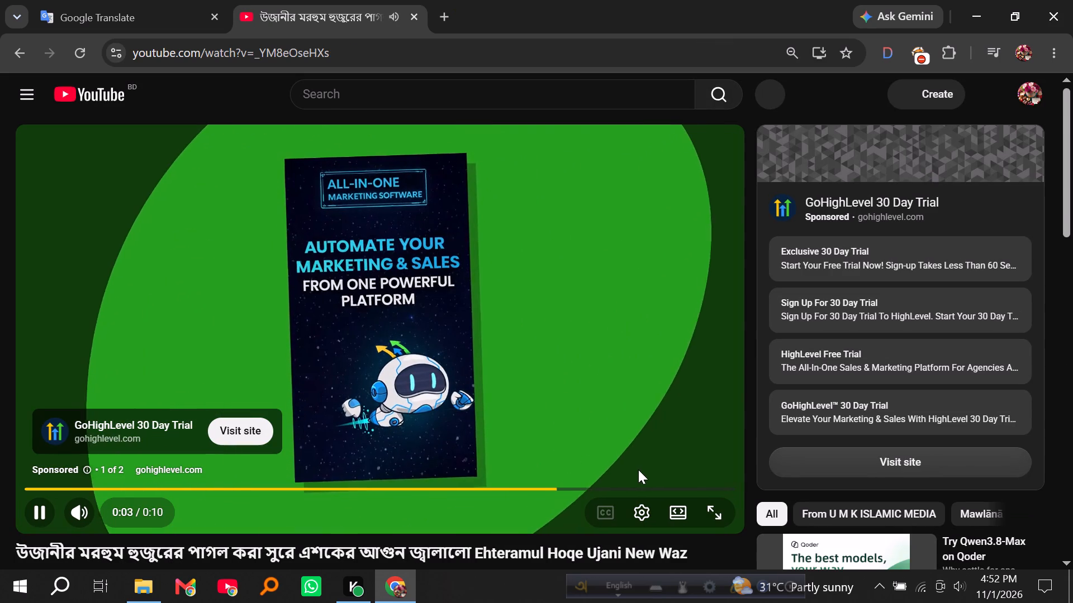
# Skip the advertisement and pause the YouTube video.
pyautogui.click(683, 466)
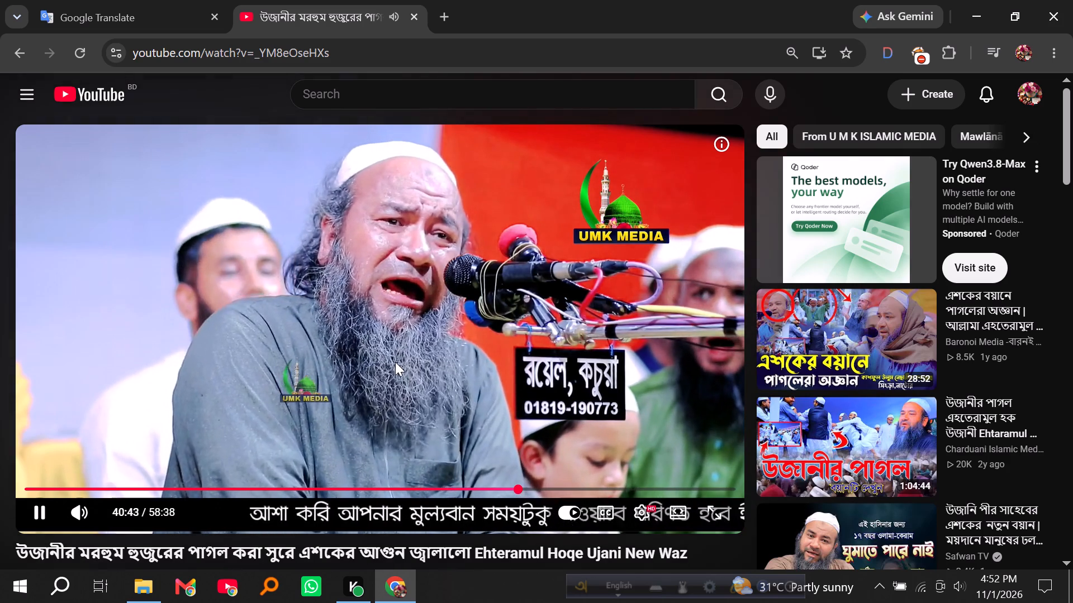
pyautogui.click(395, 362)
# Open a new browser tab and switch to the Downloads folder in File Explorer.
pyautogui.click(443, 18)
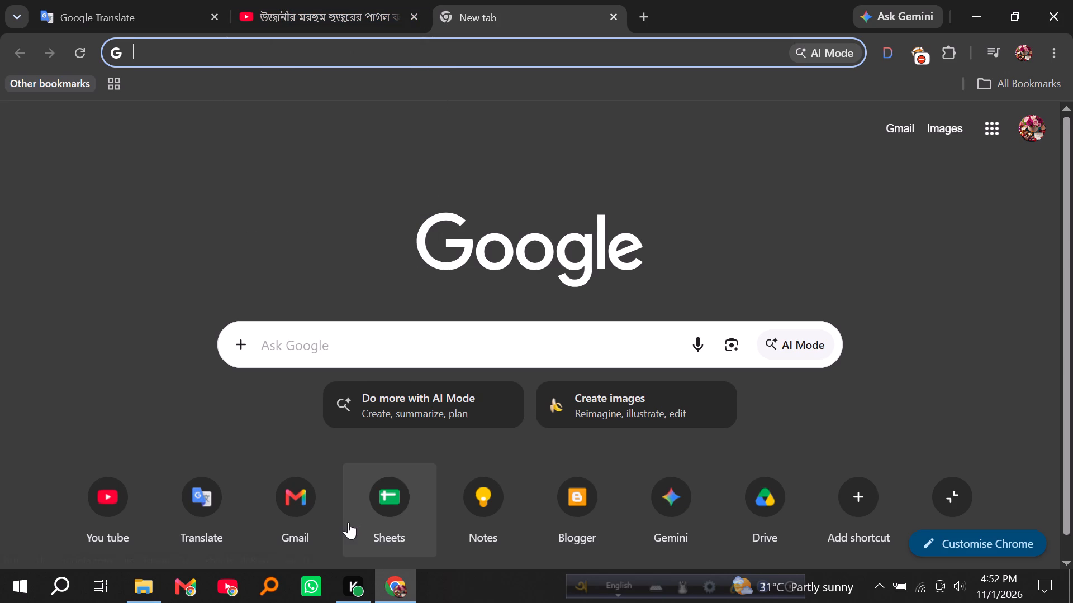
pyautogui.click(140, 596)
pyautogui.scroll(3, 254, 362)
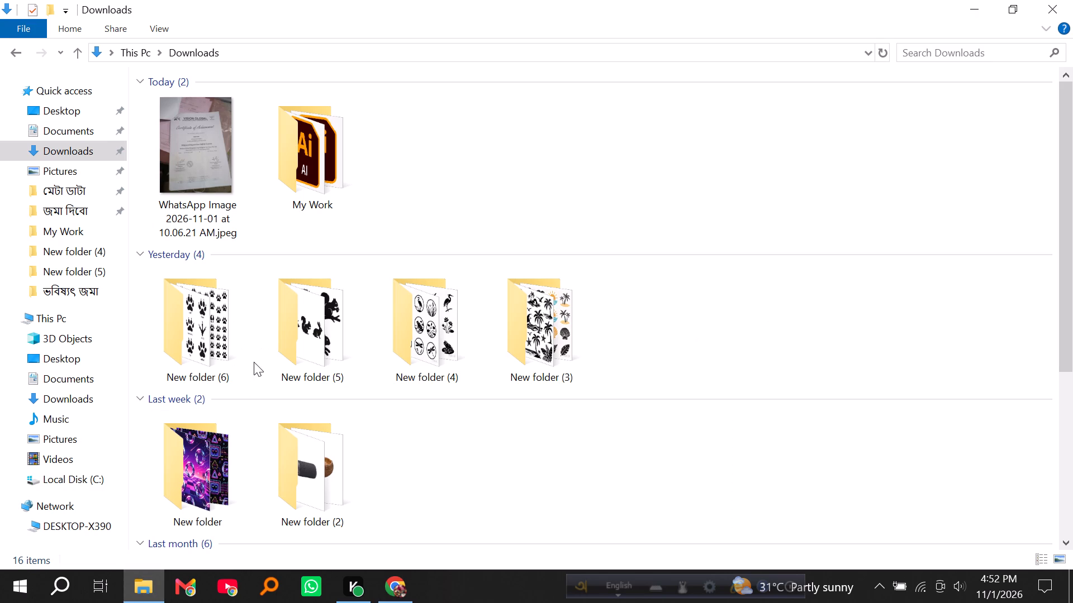